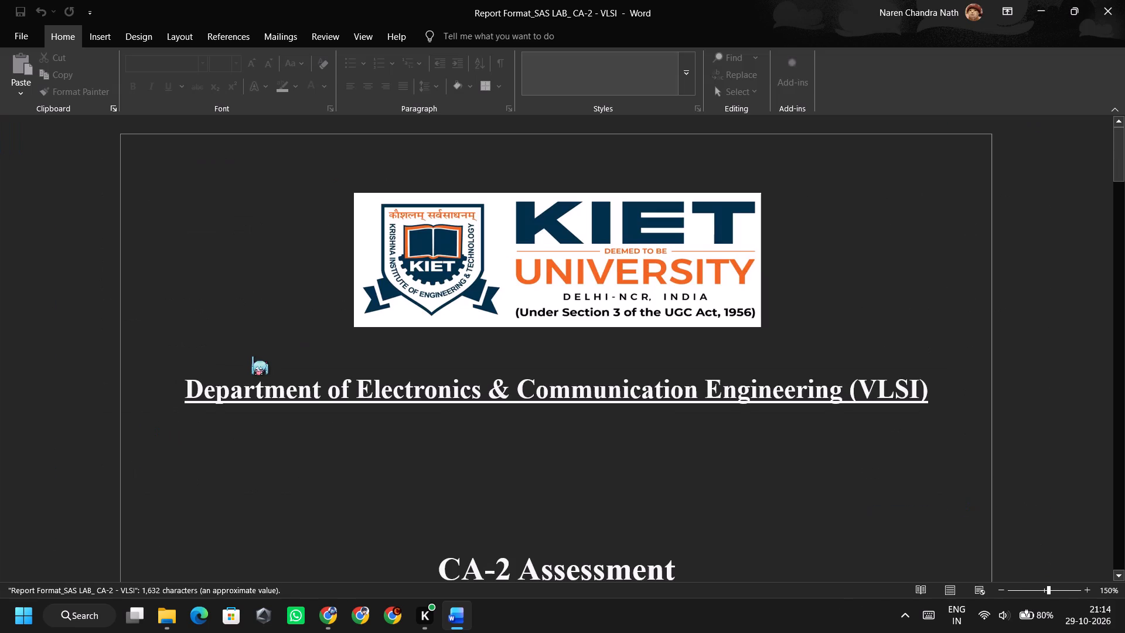
Examine the report format's cover page around the department heading, CA-2 Assessment title and course name.
scroll(427, 360, down, 3)
scroll(427, 360, up, 1)
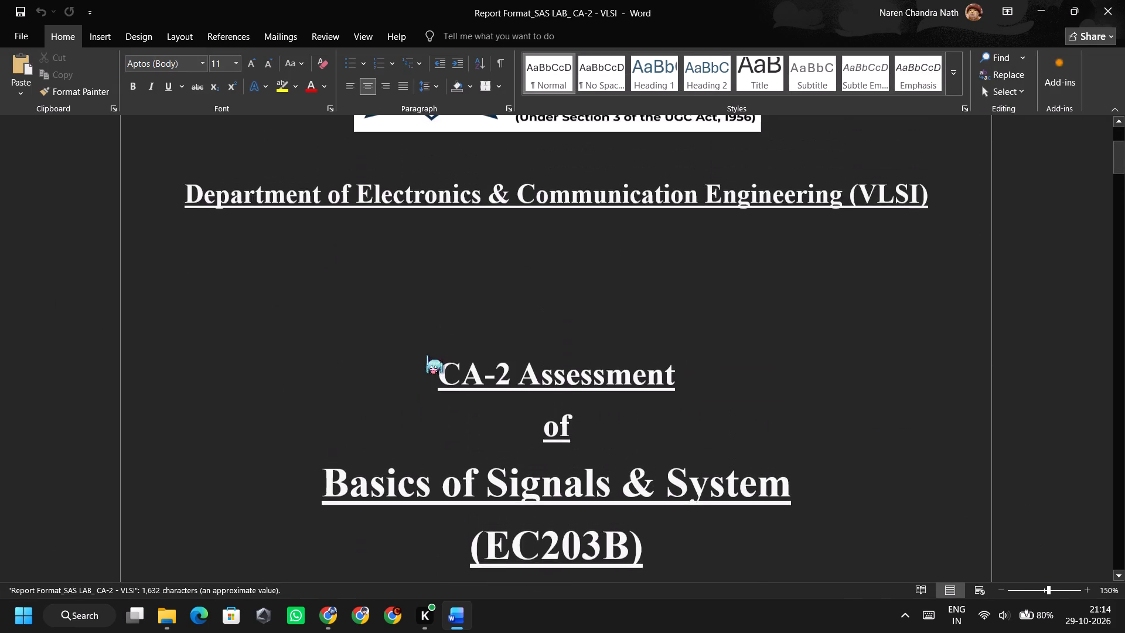
scroll(427, 360, up, 1)
double_click(452, 371)
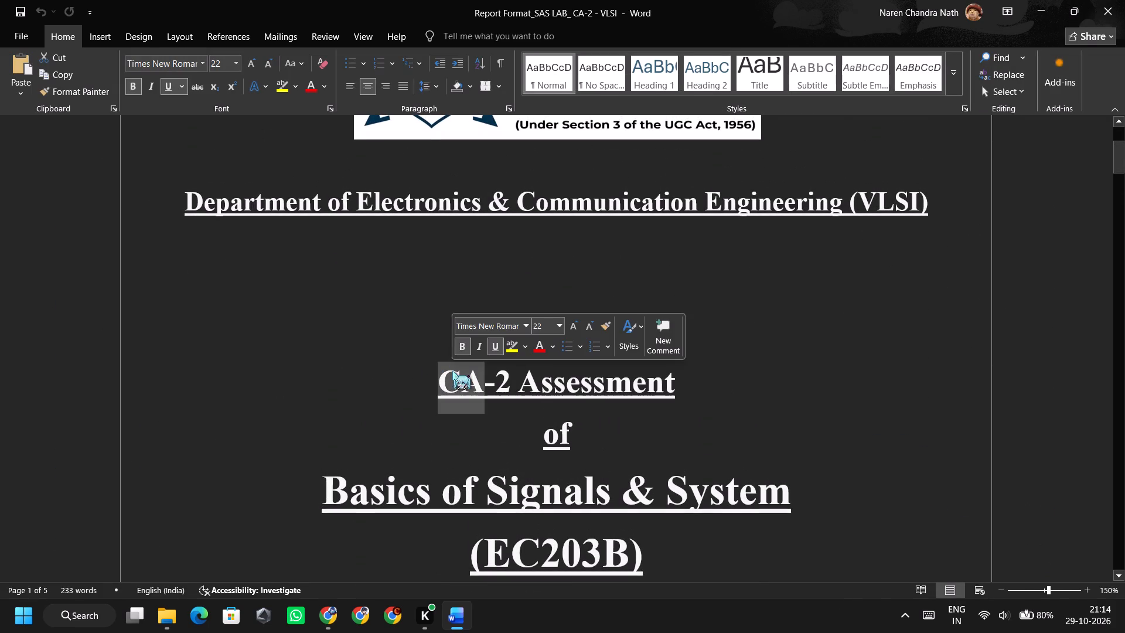
click(364, 393)
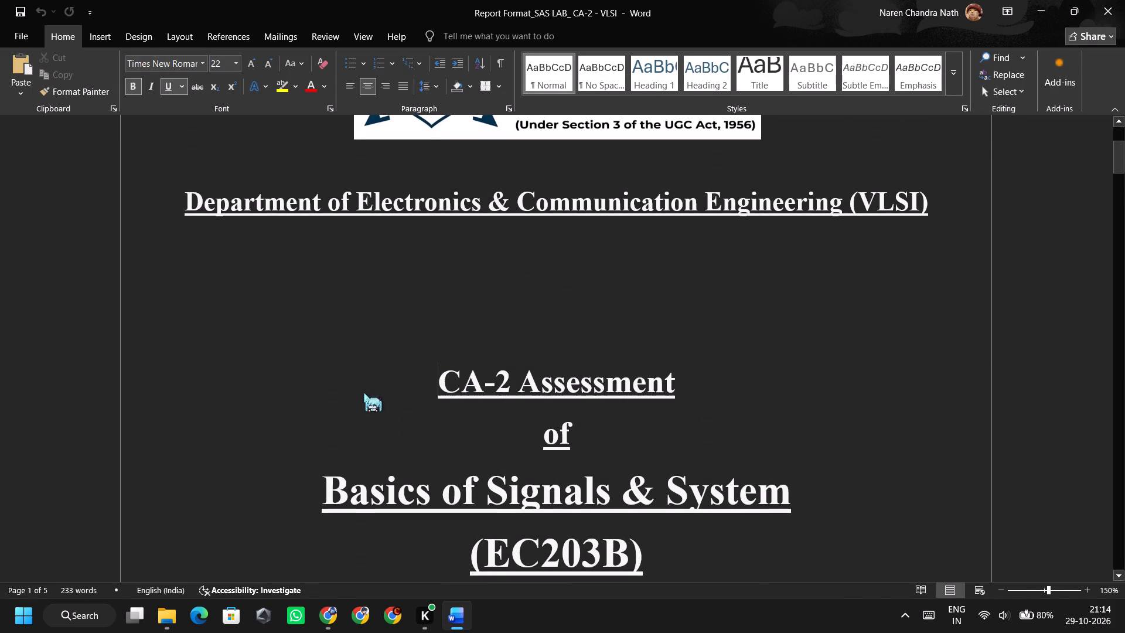
Switch to Chrome with the Digital Voting Machine Design chat.
click(337, 624)
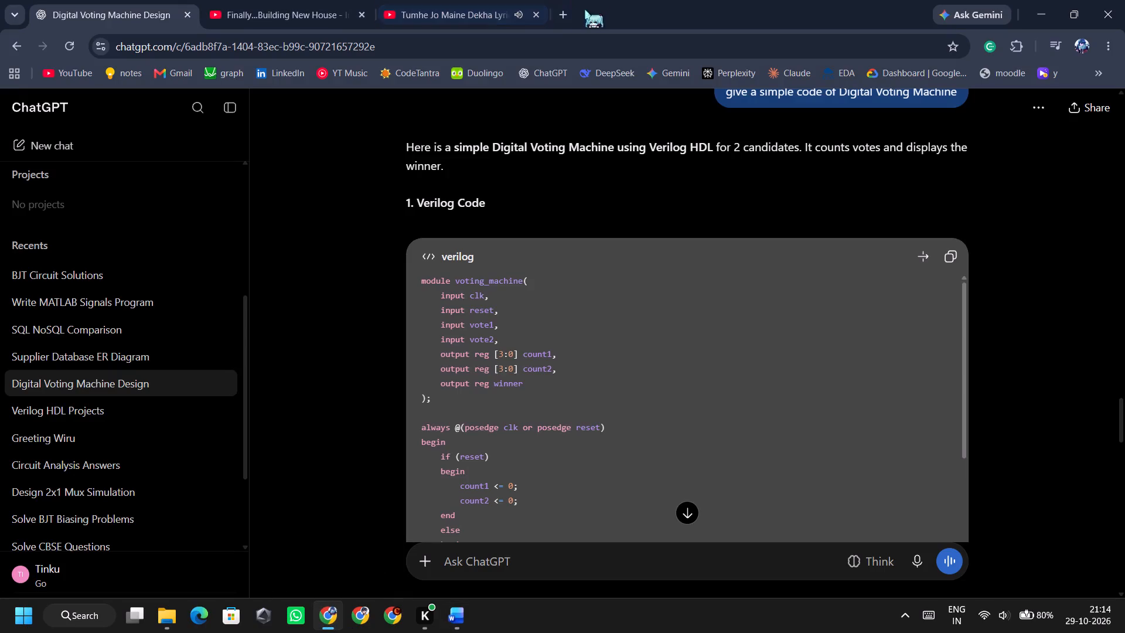
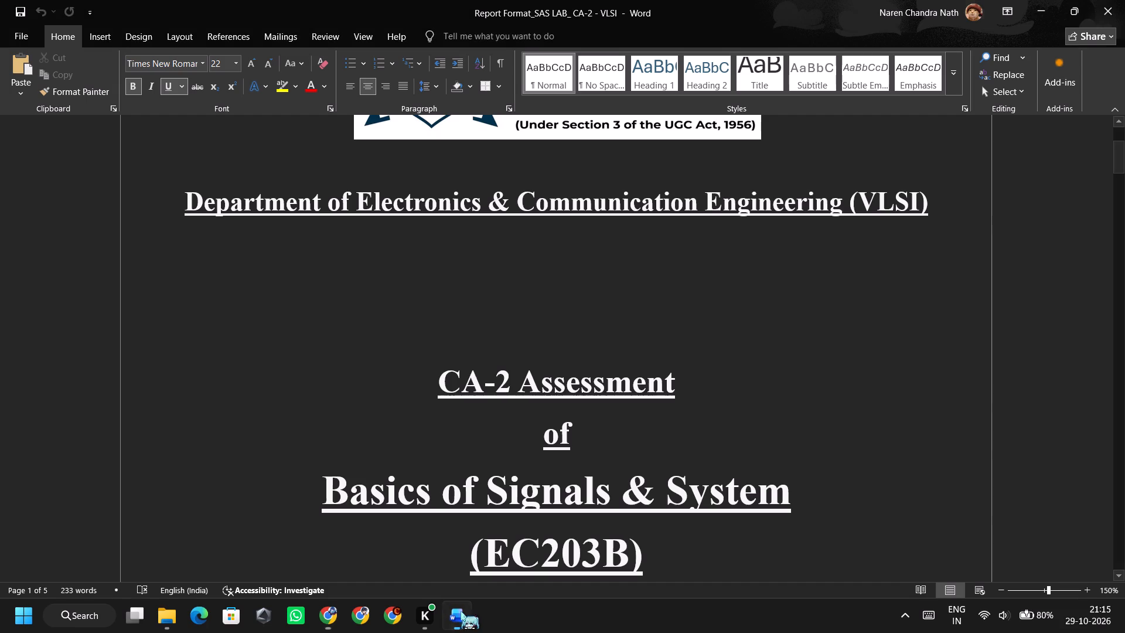
scroll(484, 201, down, 2)
scroll(422, 158, up, 1)
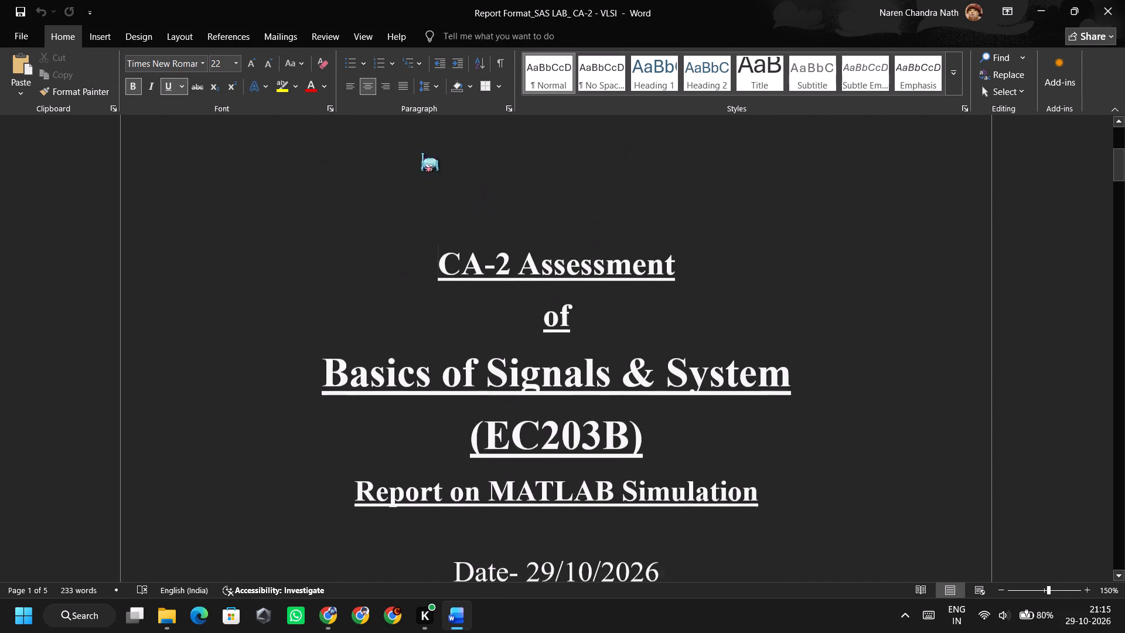
click(353, 375)
drag(353, 375, 368, 380)
click(368, 380)
drag(368, 380, 566, 445)
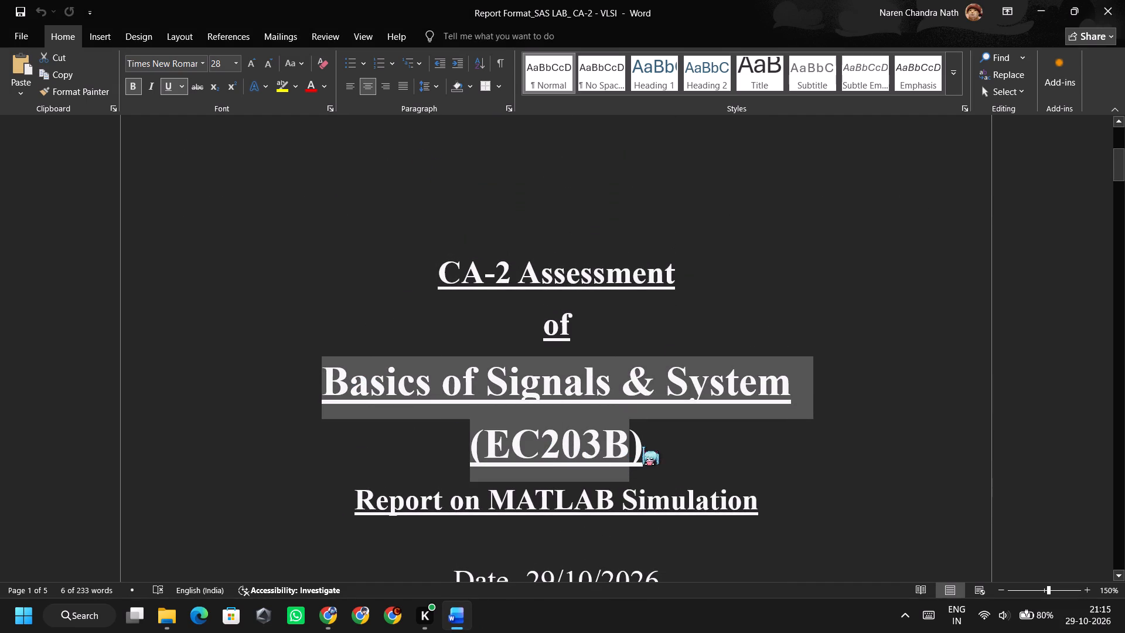
click(643, 452)
drag(643, 452, 342, 395)
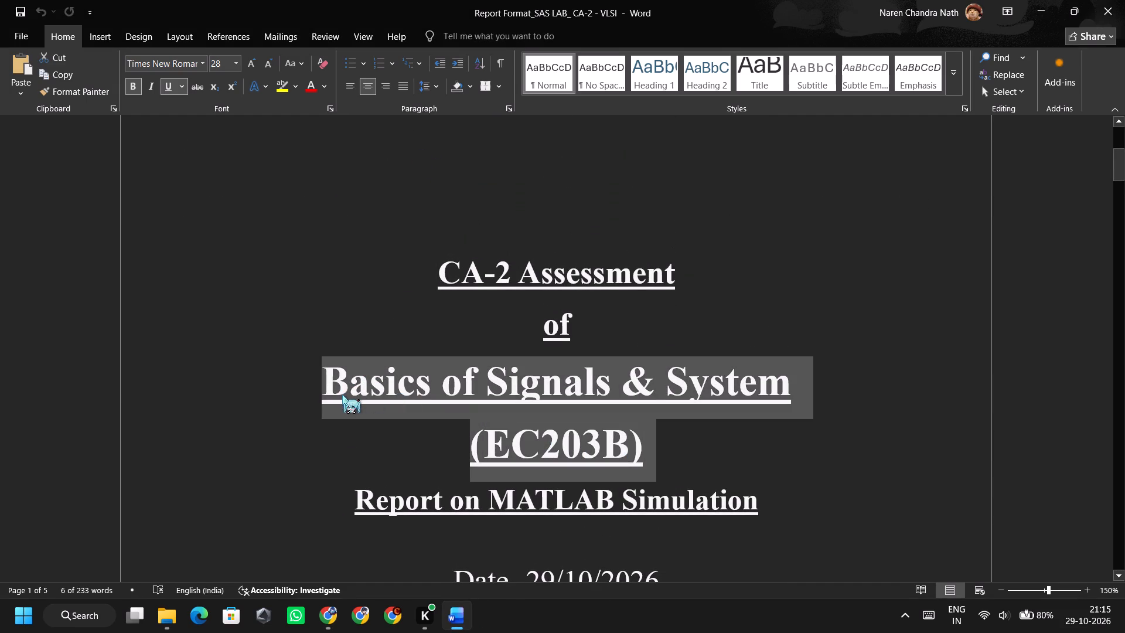
key(ctrl+v)
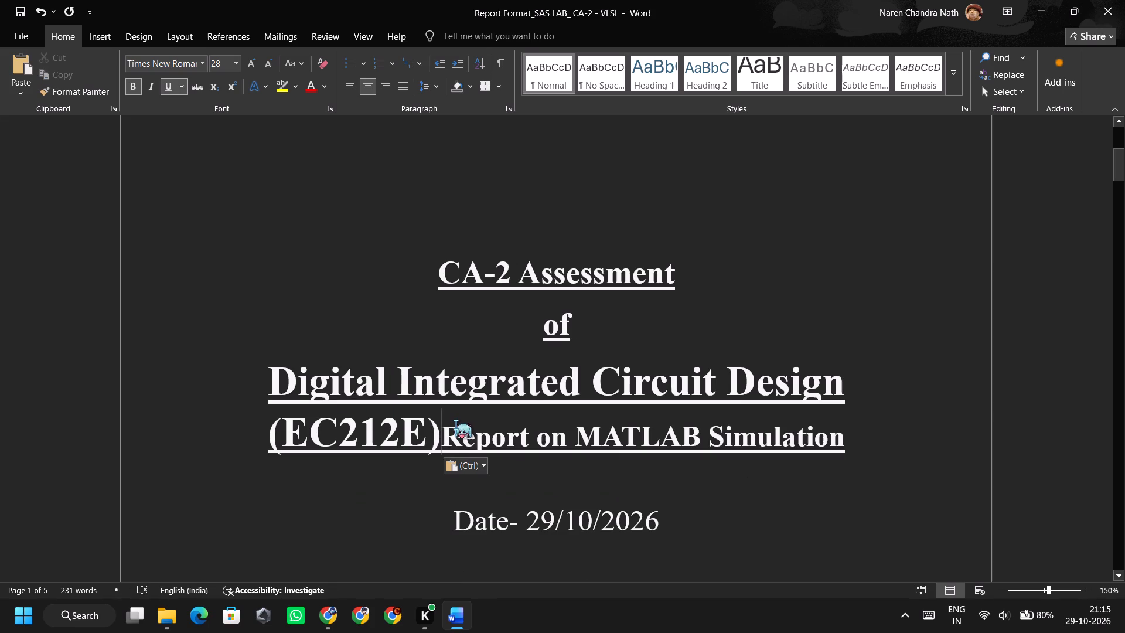
key(shift+Return)
Select the word MATLAB in the cover page's "Report on MATLAB Simulation" line.
click(384, 429)
drag(384, 429, 488, 425)
double_click(512, 427)
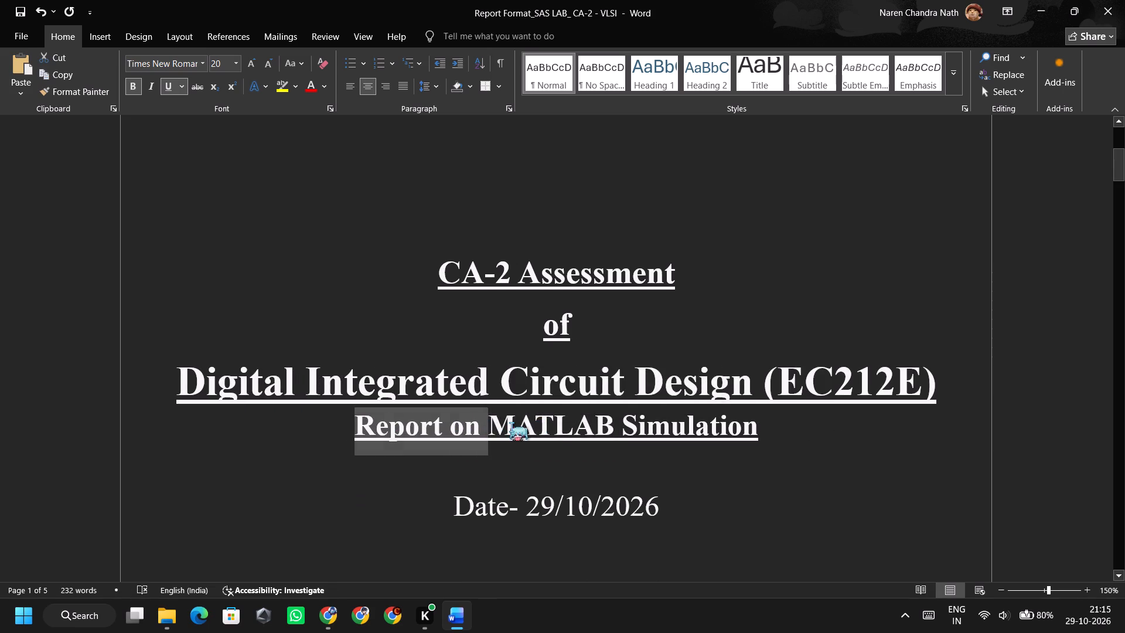
click(336, 620)
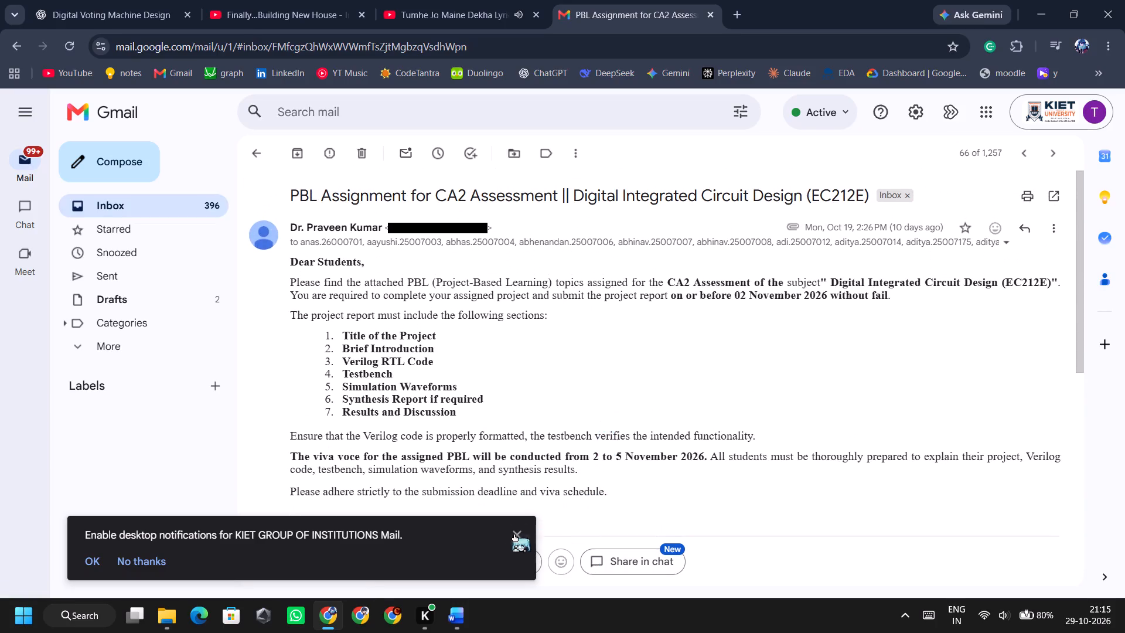
click(510, 533)
right_click(241, 513)
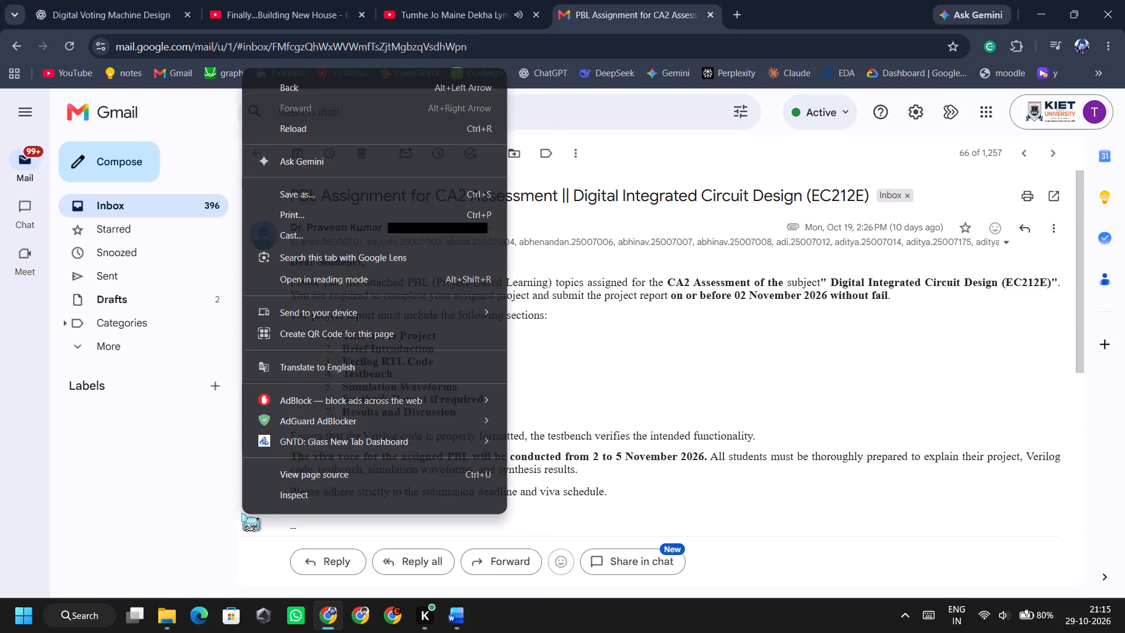
right_click(241, 513)
right_click(241, 513)
click(241, 513)
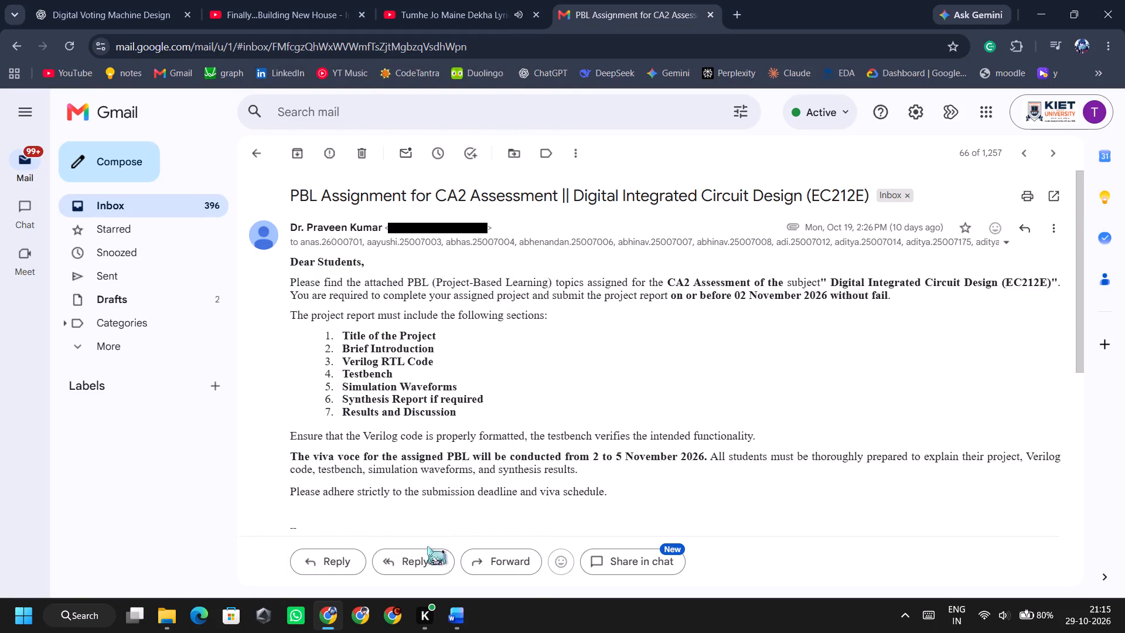
click(457, 632)
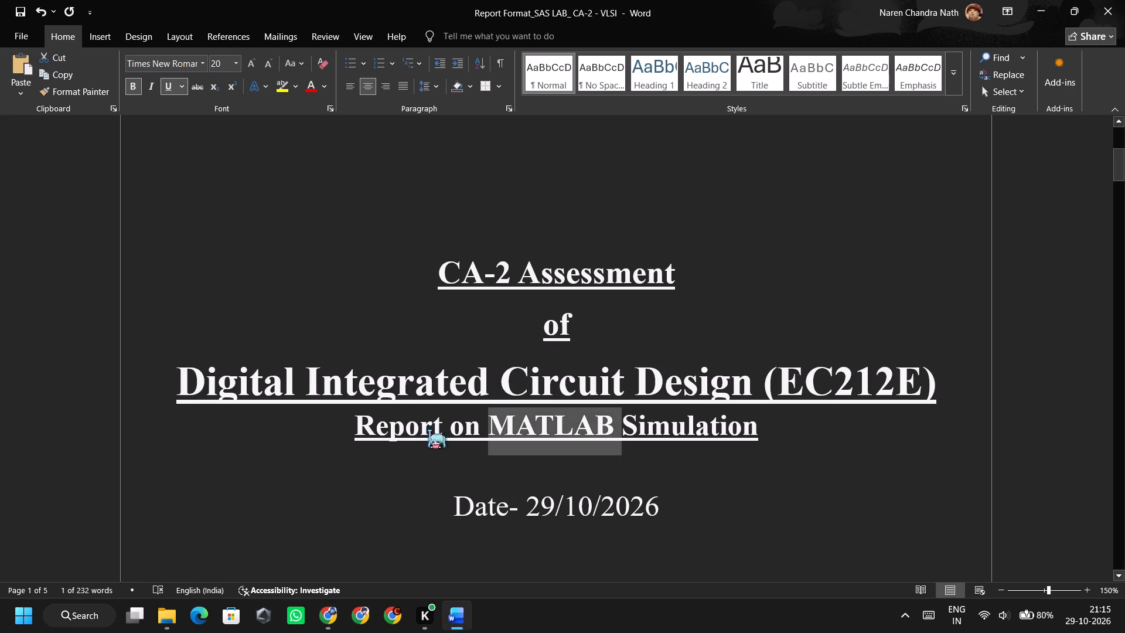
Delete the word MATLAB from the "Report on MATLAB Simulation" line on the cover page.
click(407, 440)
drag(407, 440, 457, 438)
click(457, 438)
drag(457, 438, 520, 434)
double_click(520, 434)
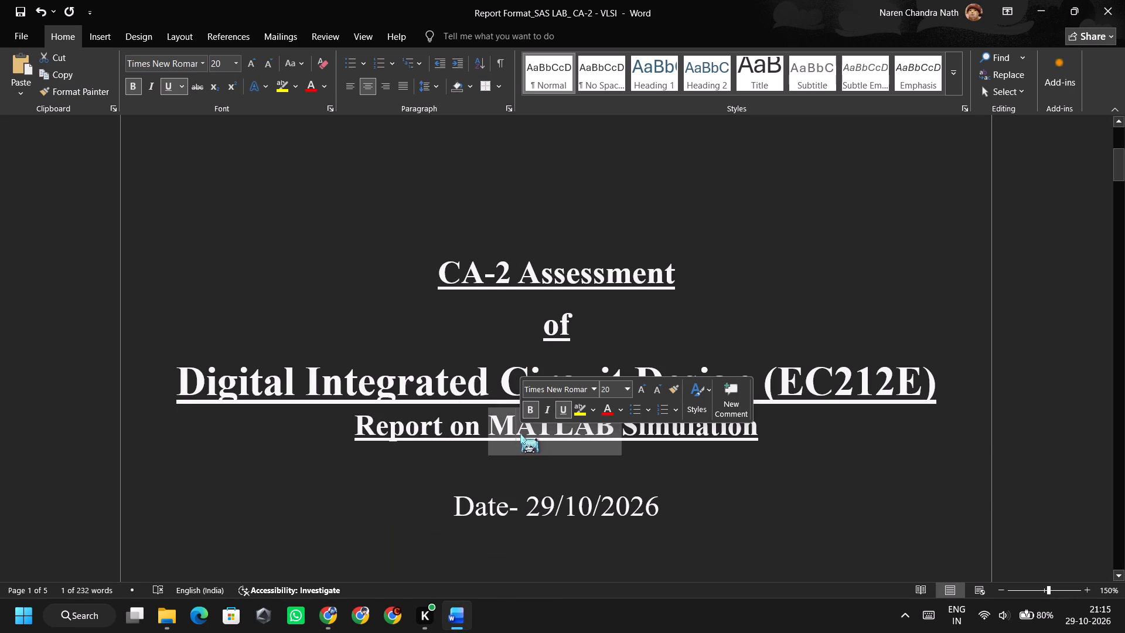
key(BackSpace)
Replace the word Simulation in the cover page's "Report on" line with "RTL Code".
key(Right)
key(Right)
key(Right)
key(Right)
key(Right)
key(Right)
key(Right)
key(Right)
key(Right)
key(Right)
key(Right)
key(Right)
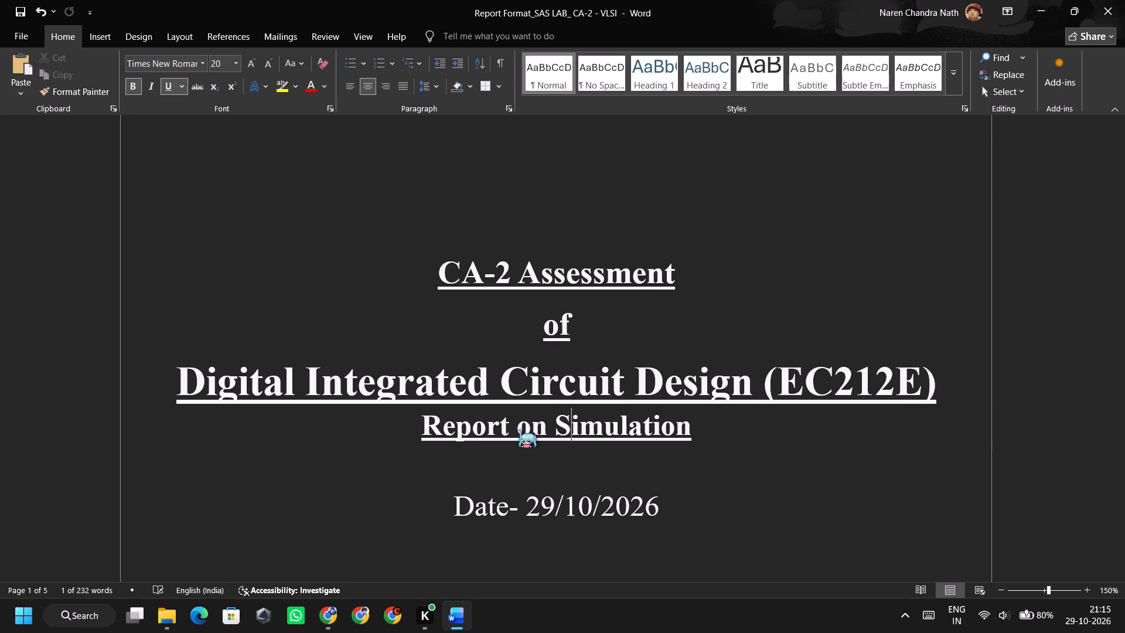
key(Left)
key(Left)
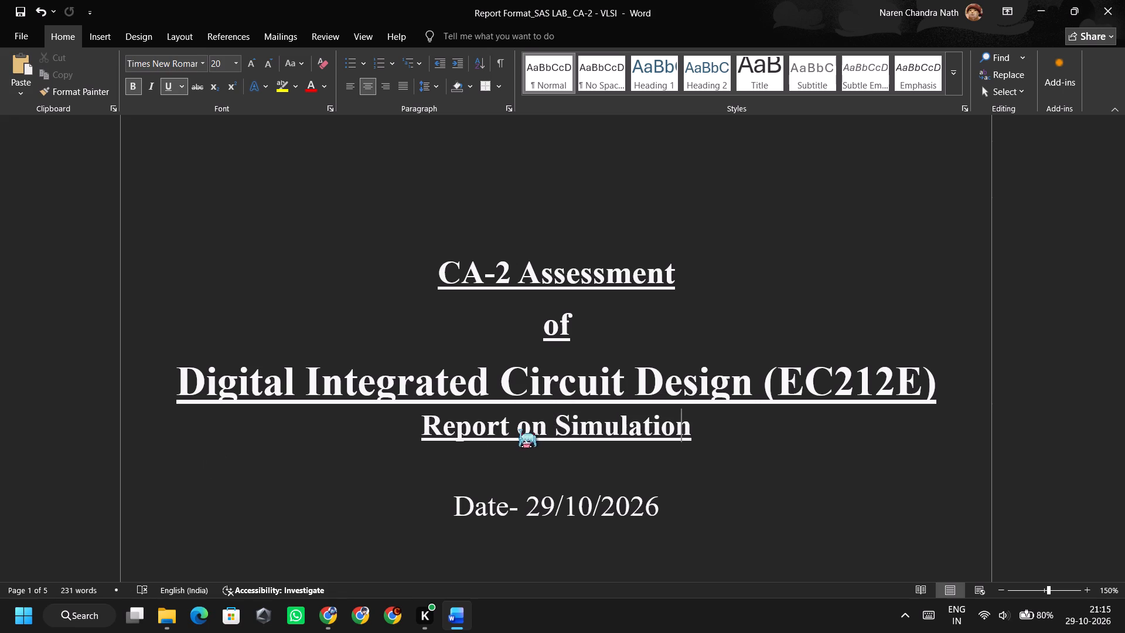
key(Left)
key(Right)
key(BackSpace)
key(BackSpace)
key(BackSpace)
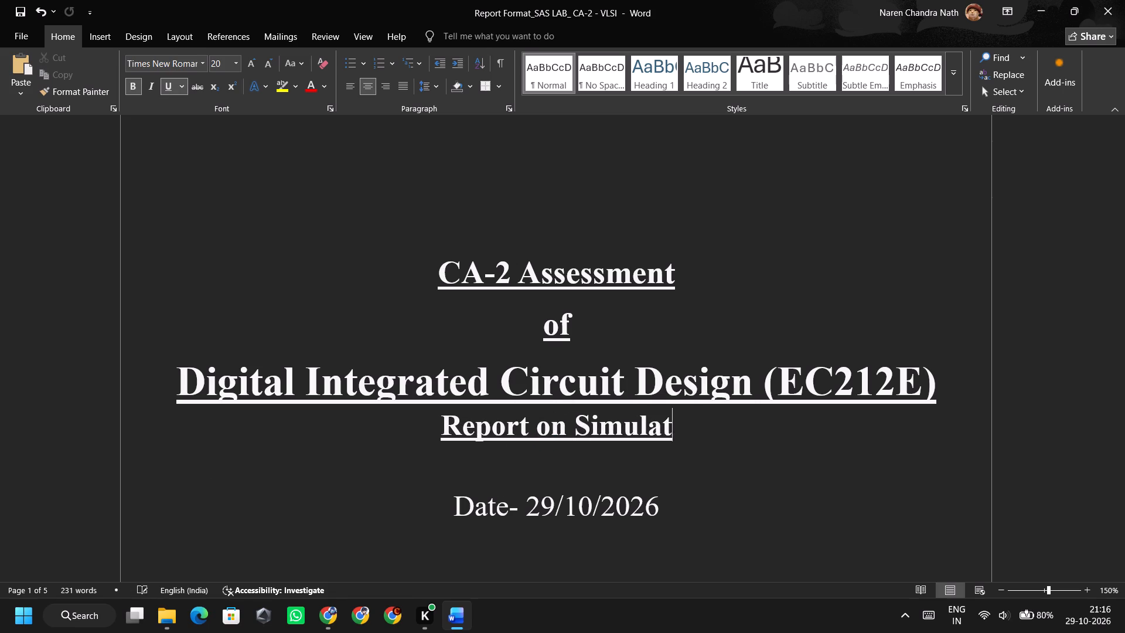
key(BackSpace)
key(BackSpace)
key(BackSpace)
key(BackSpace)
key(BackSpace)
key(BackSpace)
key(BackSpace)
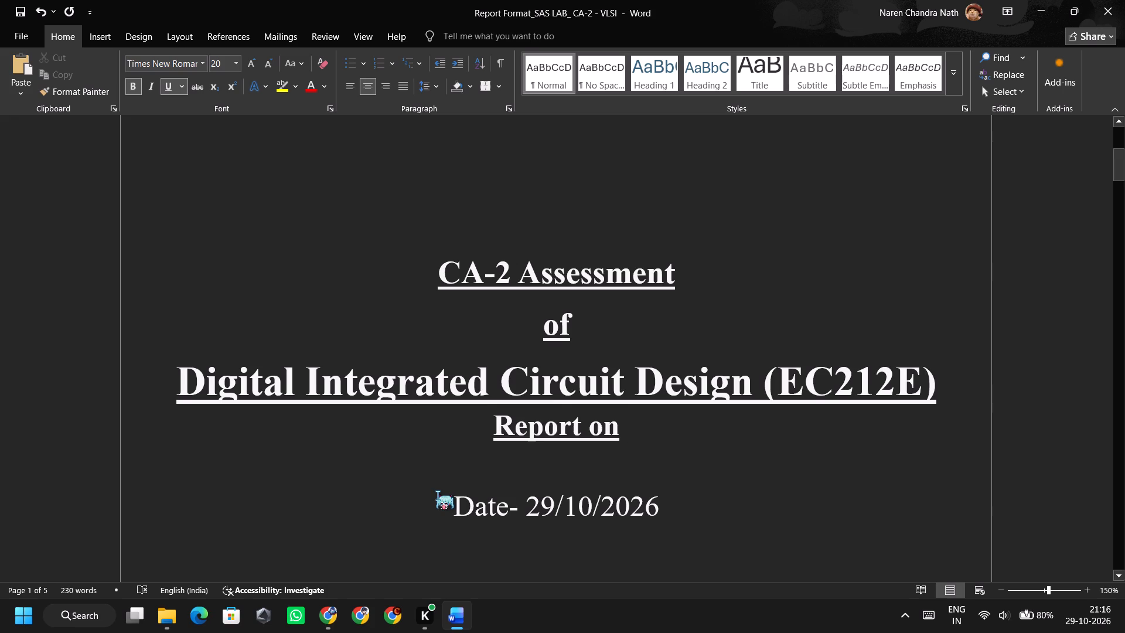
text(RTL)
key(space)
text(Cde)
key(BackSpace)
key(BackSpace)
text(ode)
Delete the date line below "Report on RTL Code" on the cover page.
scroll(438, 496, down, 1)
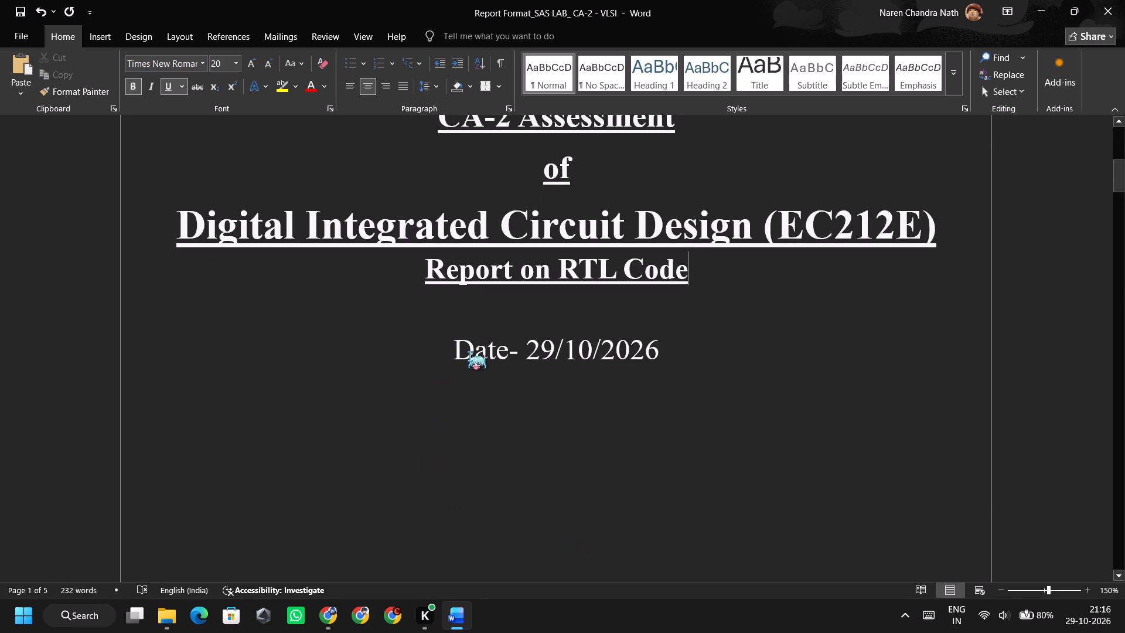
click(470, 356)
drag(470, 356, 686, 350)
key(BackSpace)
Insert three blank lines below the Year & Section line to push the Objective section off the cover page.
scroll(686, 350, down, 3)
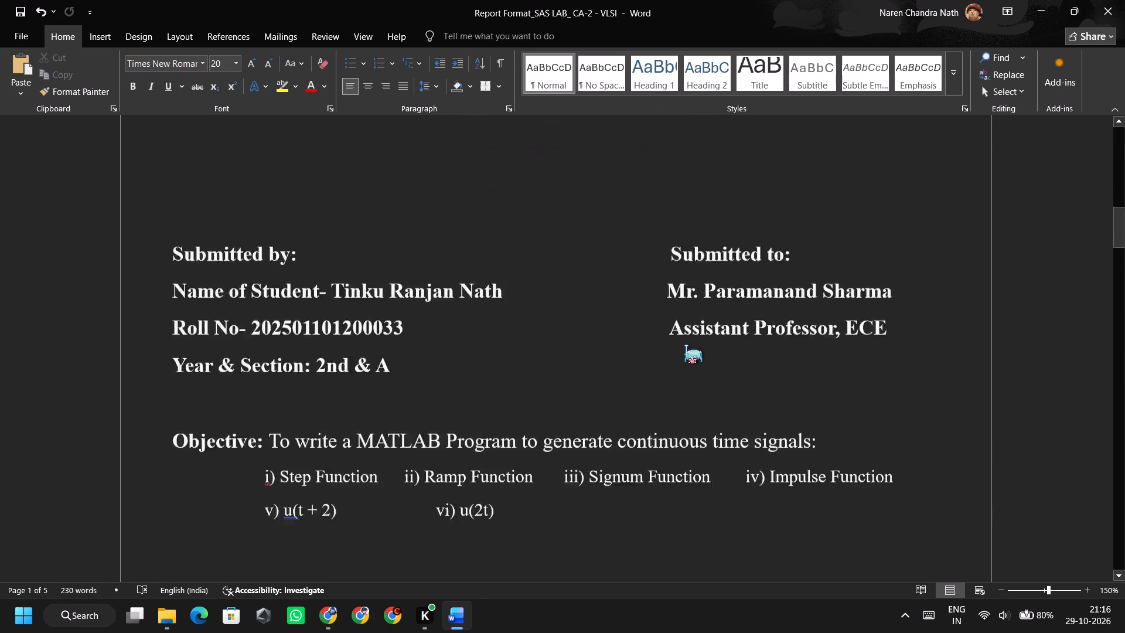
scroll(686, 350, down, 1)
scroll(396, 363, up, 2)
click(343, 506)
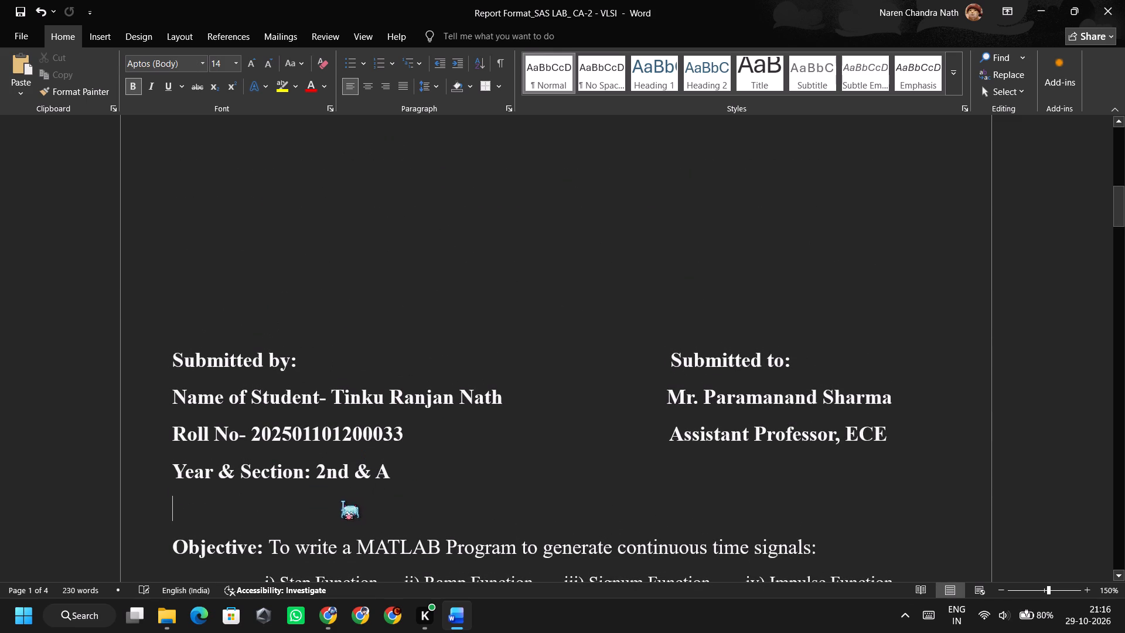
key(Return)
key(Return)
key(Return)
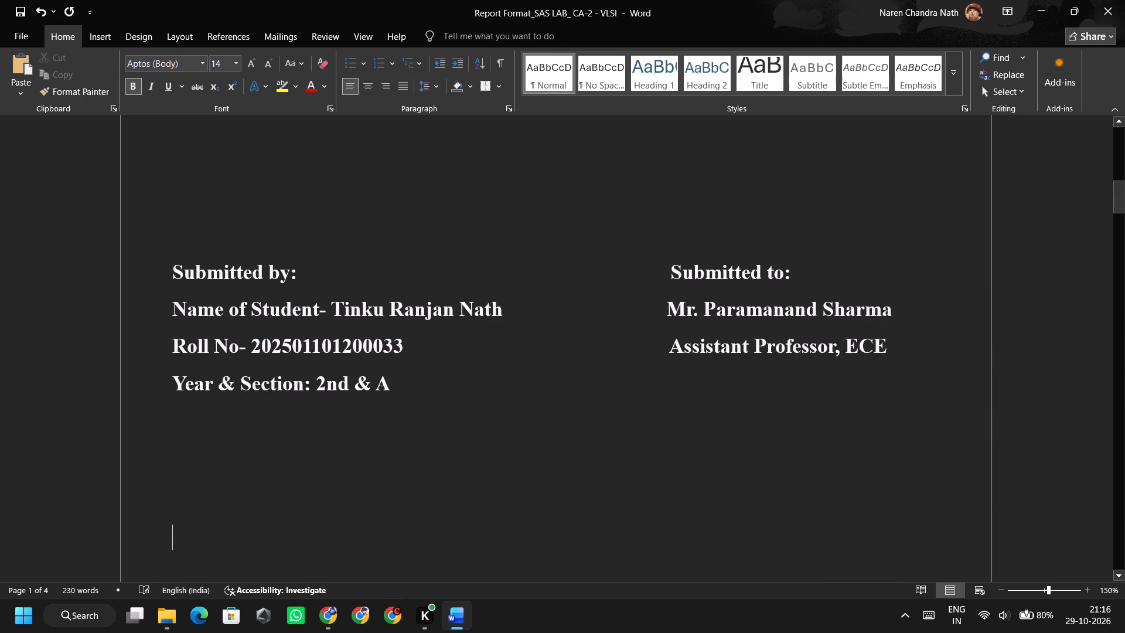
Replace the teacher's name under "Submitted to:" with the sender's name and title copied from the assignment email's signature in Chrome.
click(683, 309)
drag(683, 309, 831, 315)
click(328, 632)
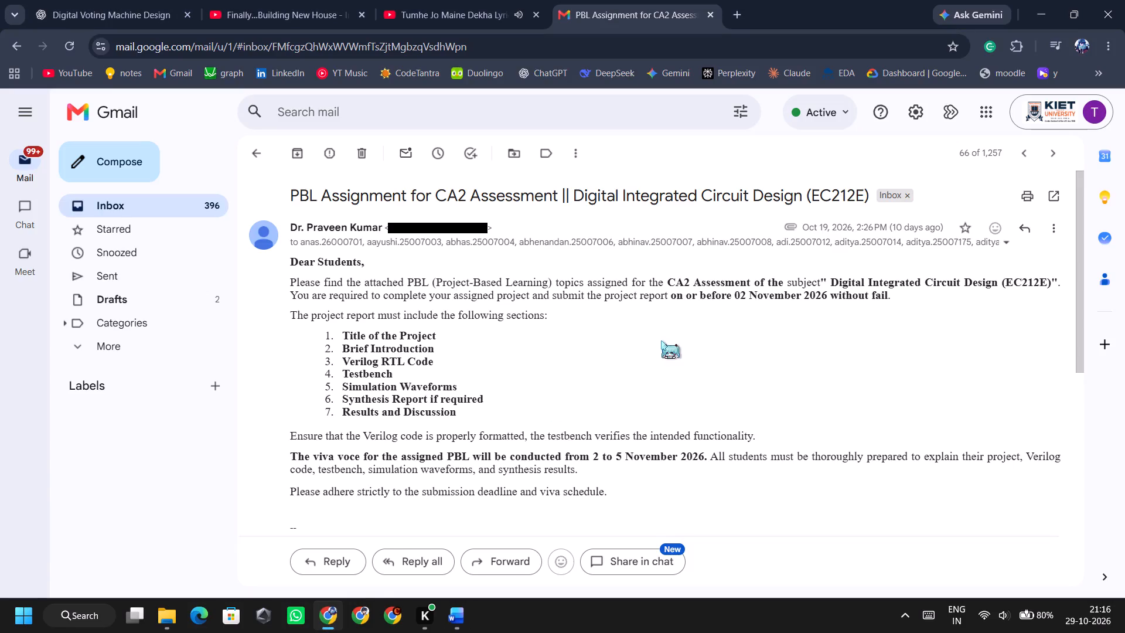
scroll(661, 341, down, 4)
scroll(601, 257, up, 1)
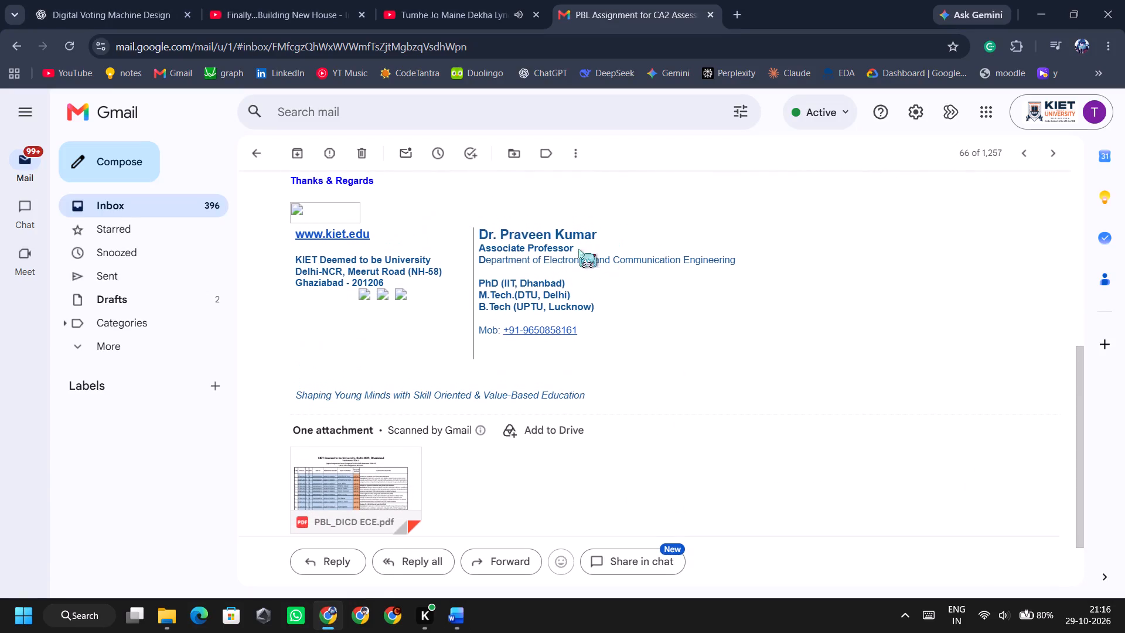
click(484, 234)
drag(484, 234, 574, 236)
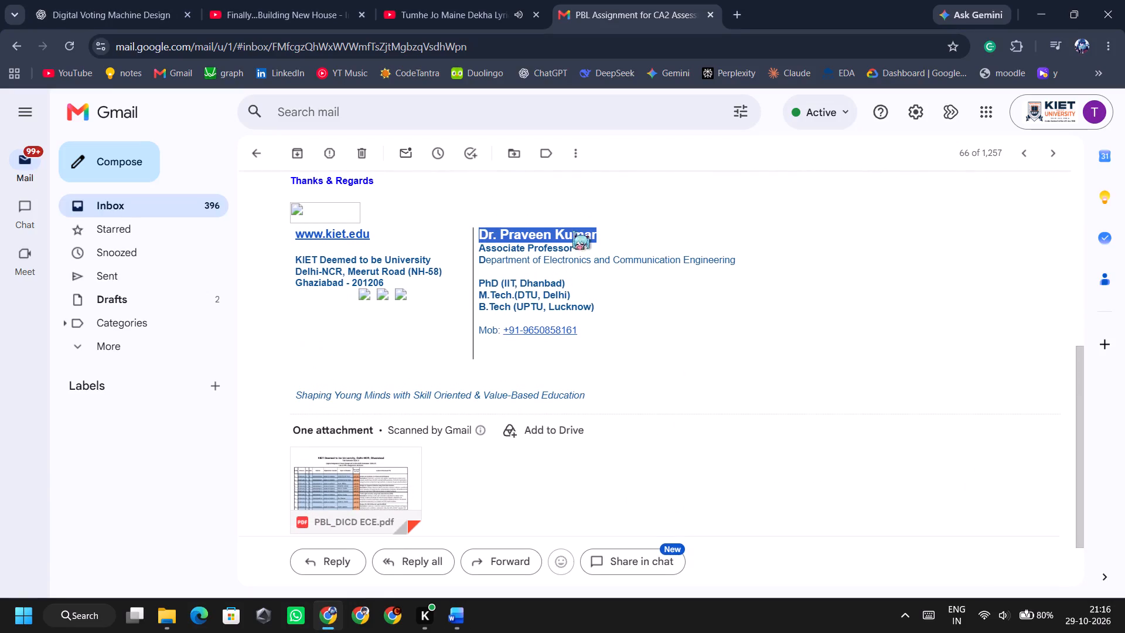
key(ctrl+c)
click(459, 619)
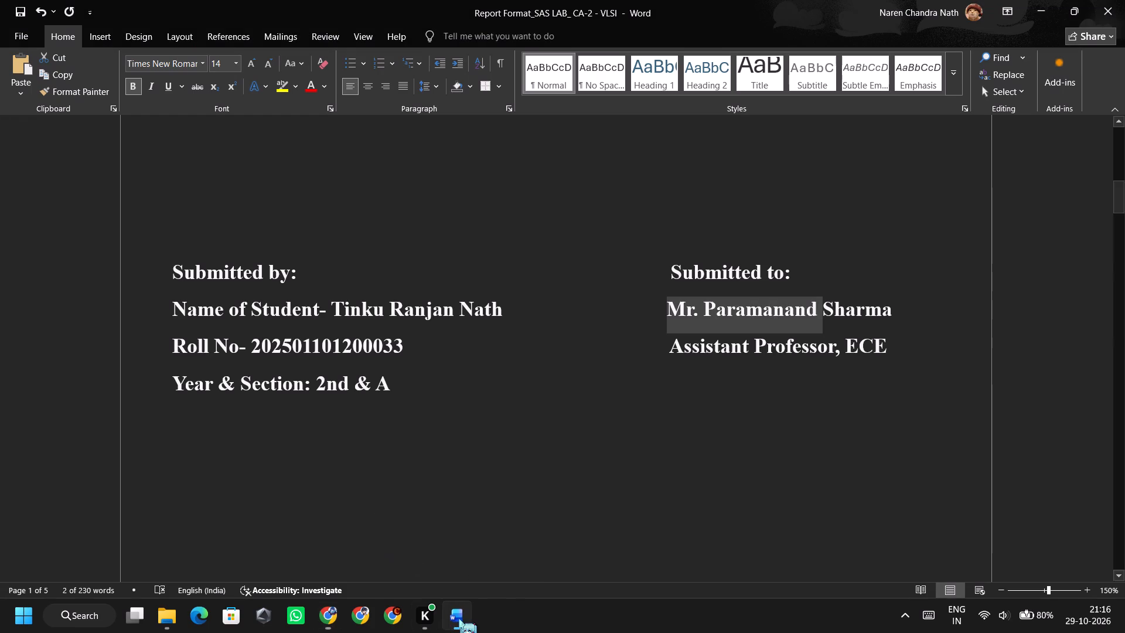
triple_click(691, 315)
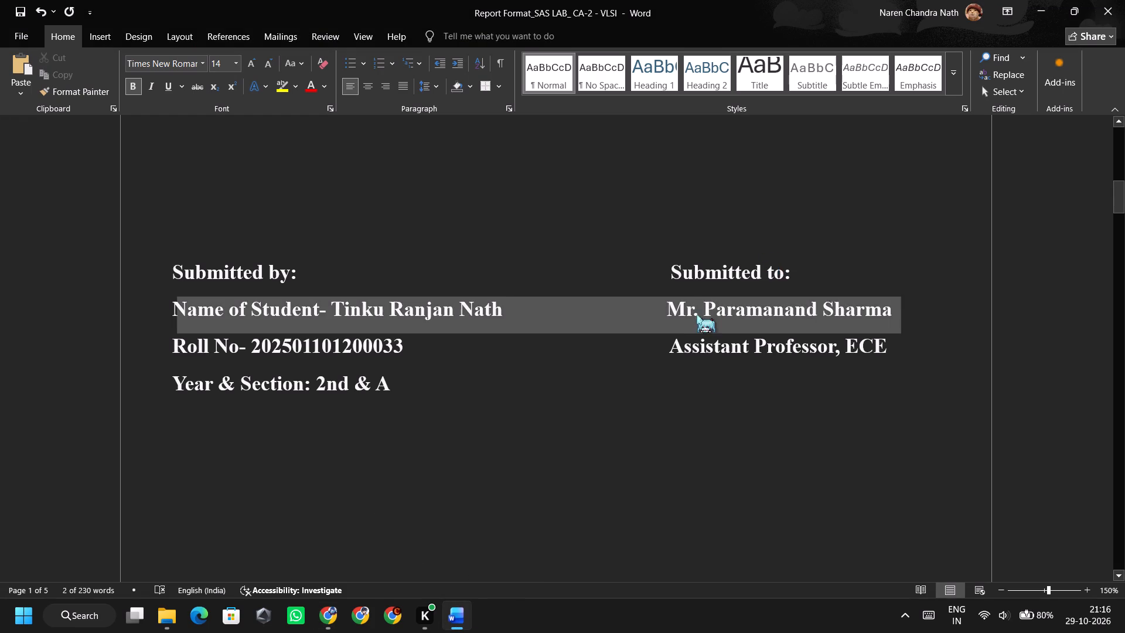
click(689, 314)
drag(689, 314, 802, 319)
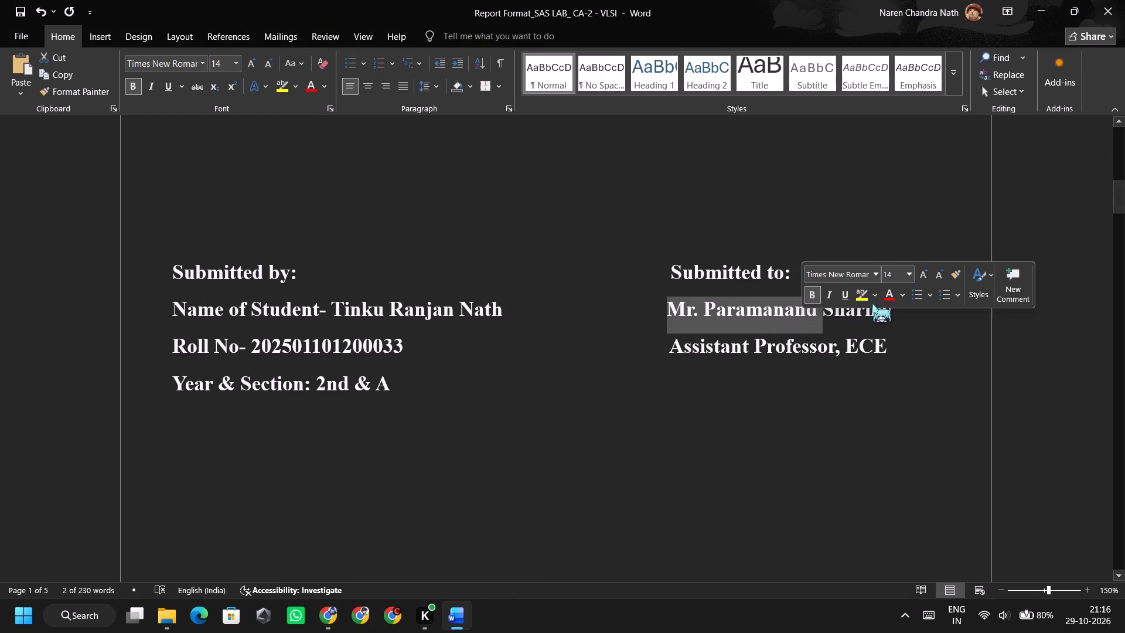
drag(872, 304, 863, 312)
click(863, 312)
drag(863, 312, 674, 313)
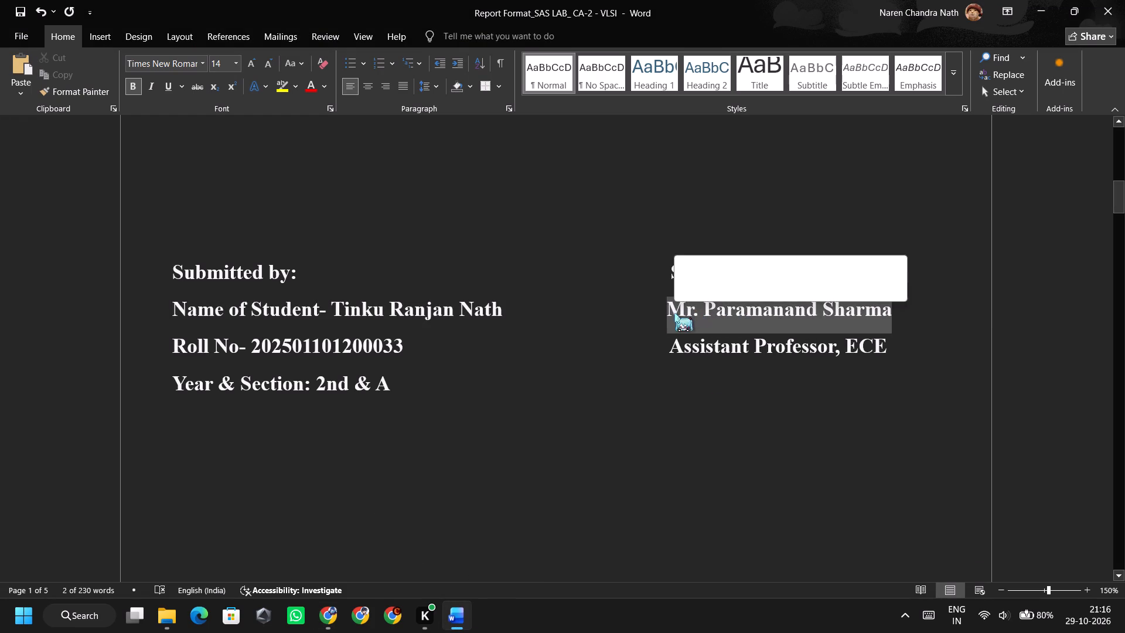
key(ctrl+v)
click(719, 396)
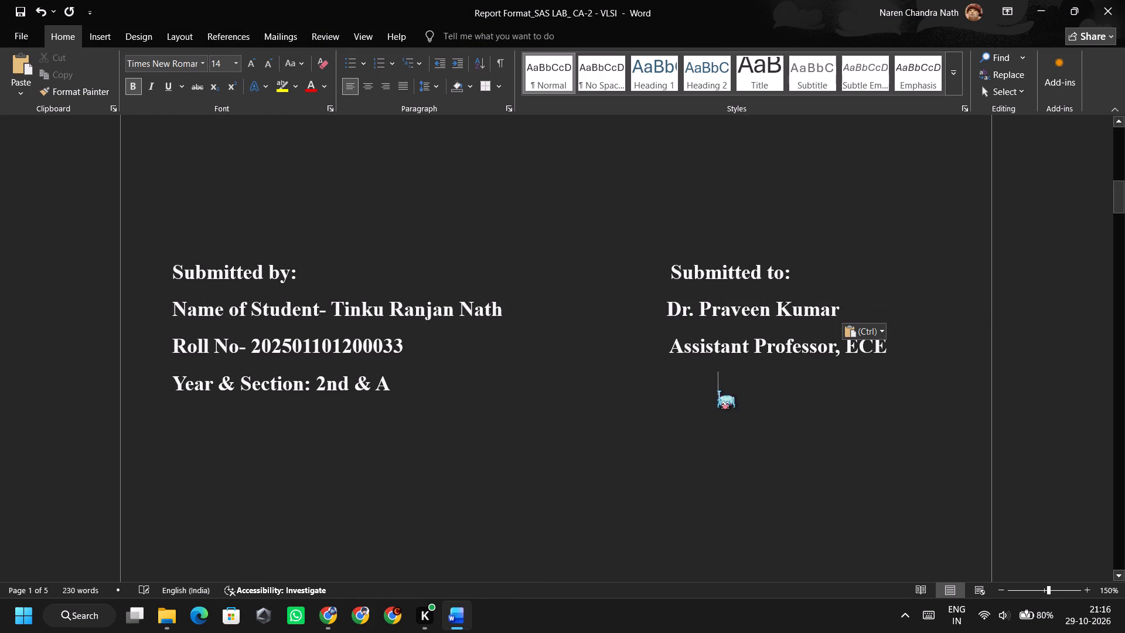
Replace "Assistant" with "Associate", copied from the email signature, in the professor's designation on the Word cover page.
click(324, 629)
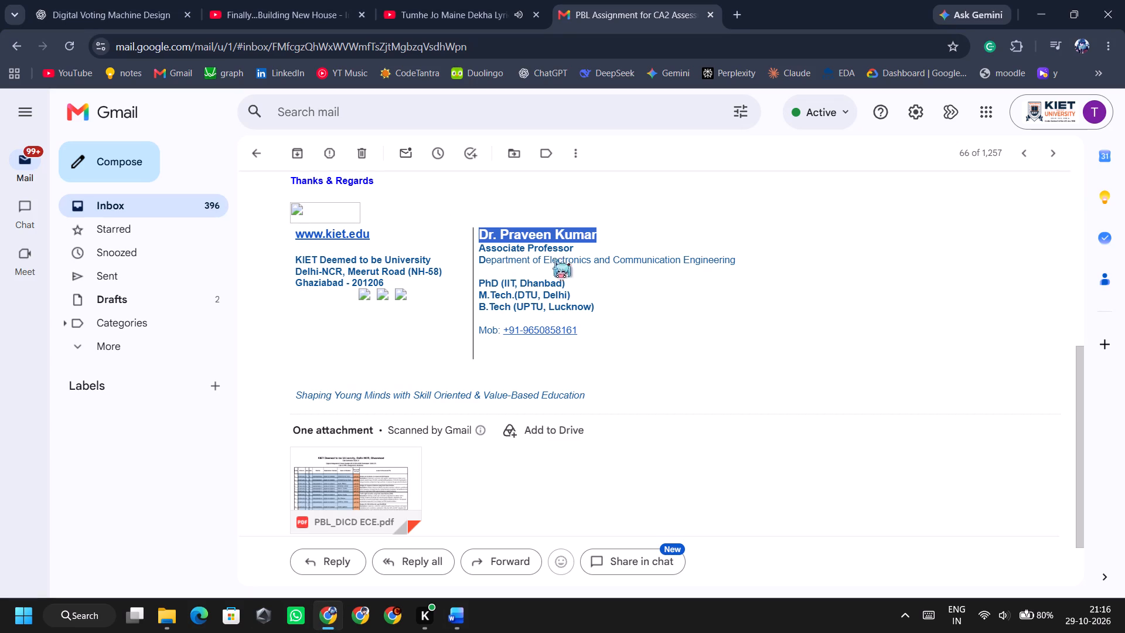
click(510, 250)
drag(510, 250, 546, 249)
key(ctrl+c)
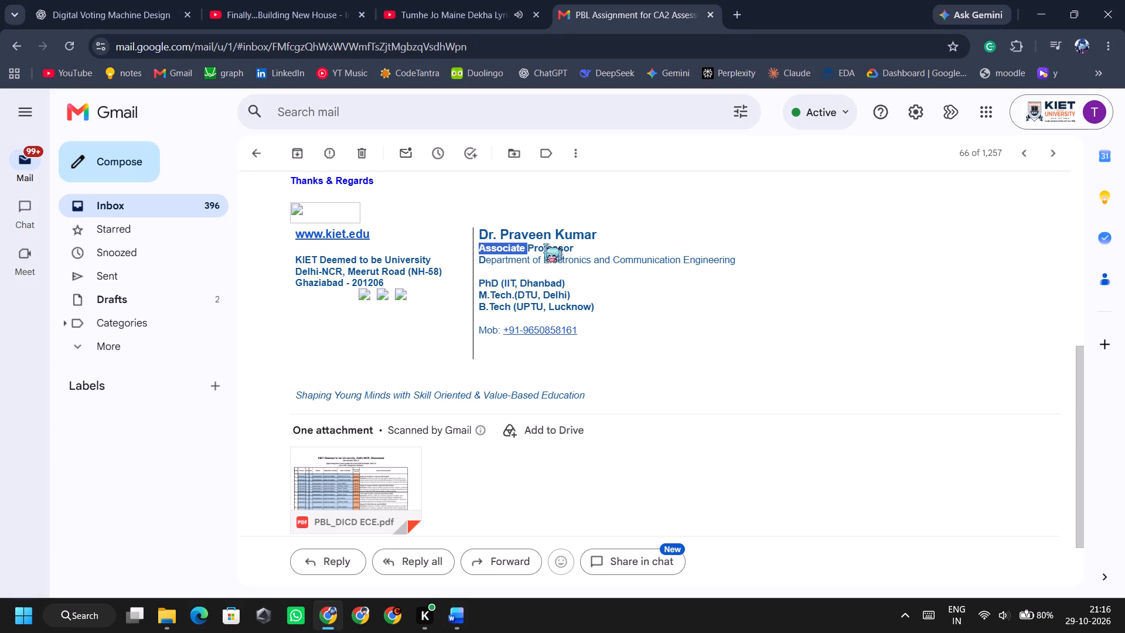
click(454, 623)
click(720, 348)
drag(720, 348, 770, 348)
key(ctrl+v)
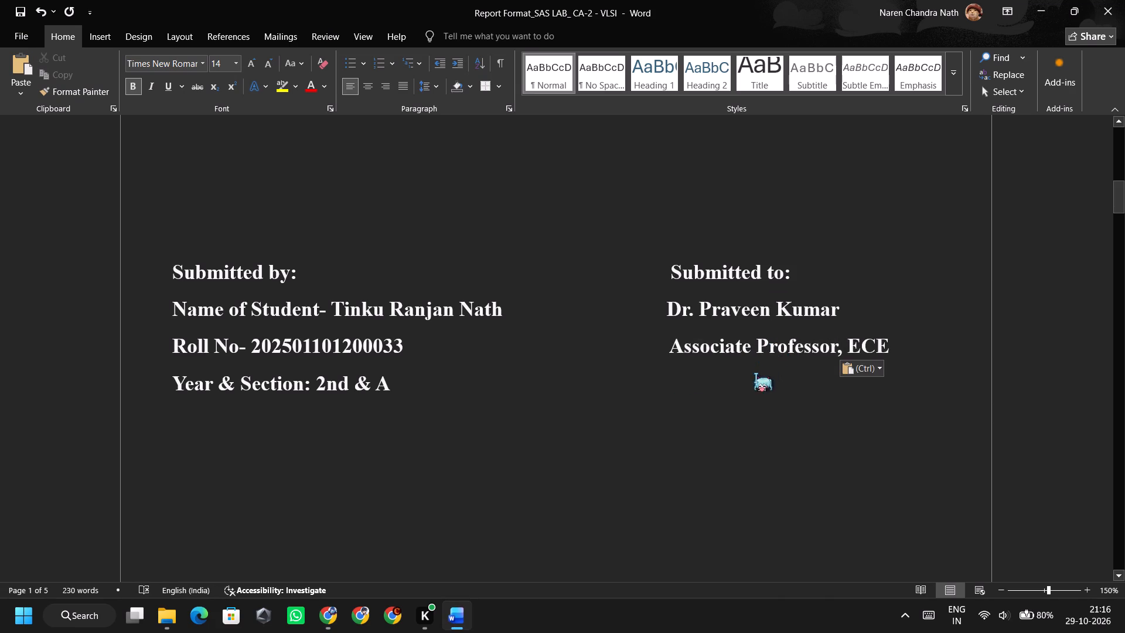
click(754, 383)
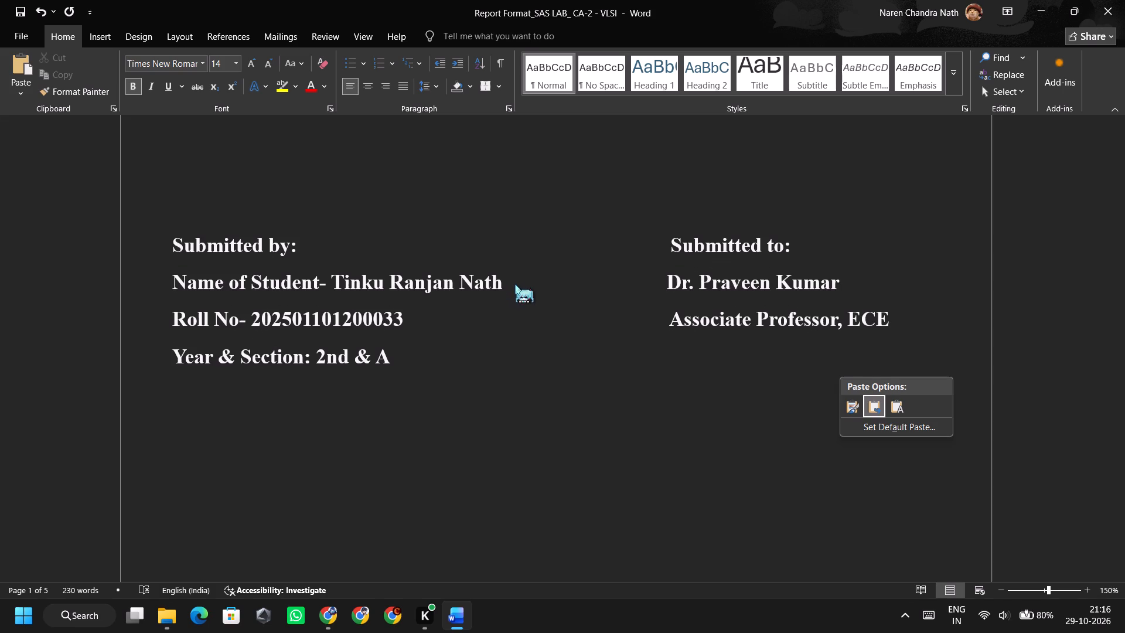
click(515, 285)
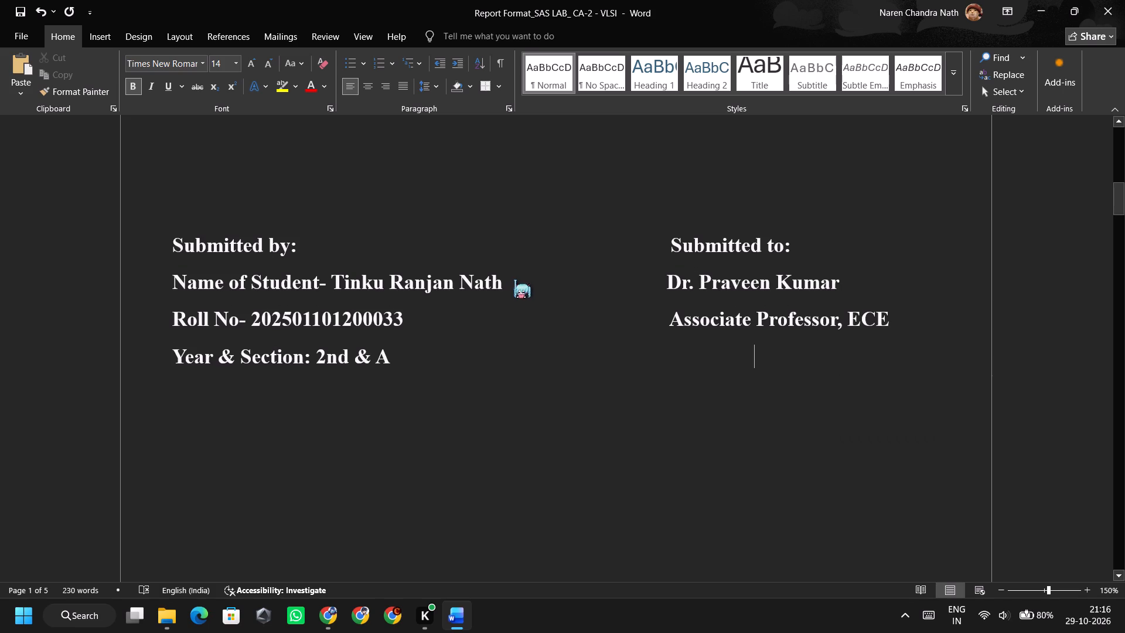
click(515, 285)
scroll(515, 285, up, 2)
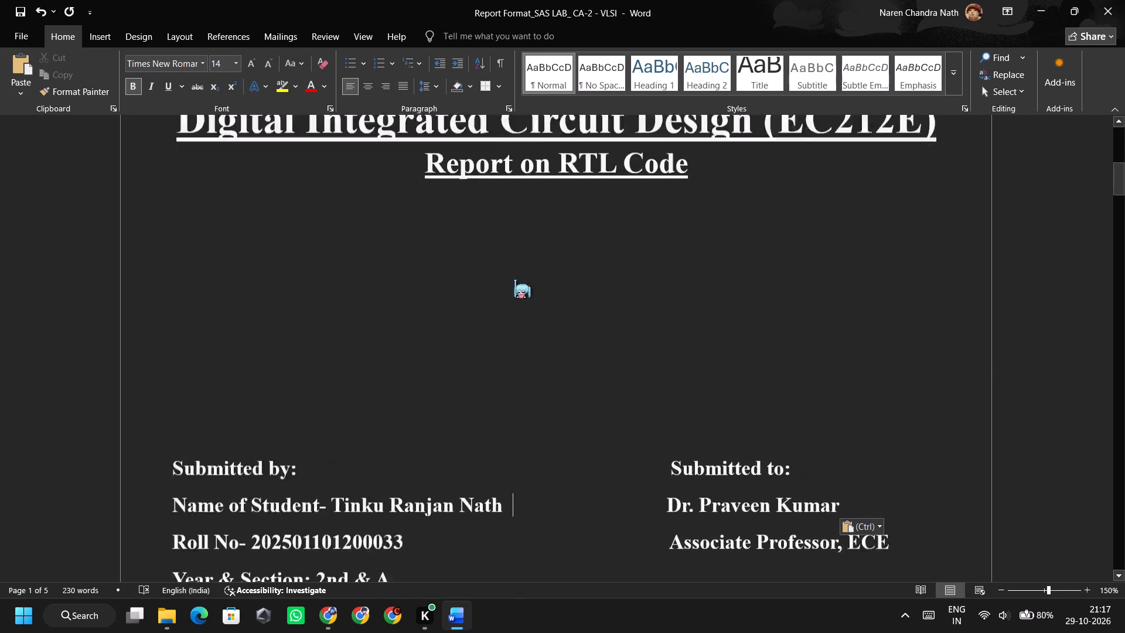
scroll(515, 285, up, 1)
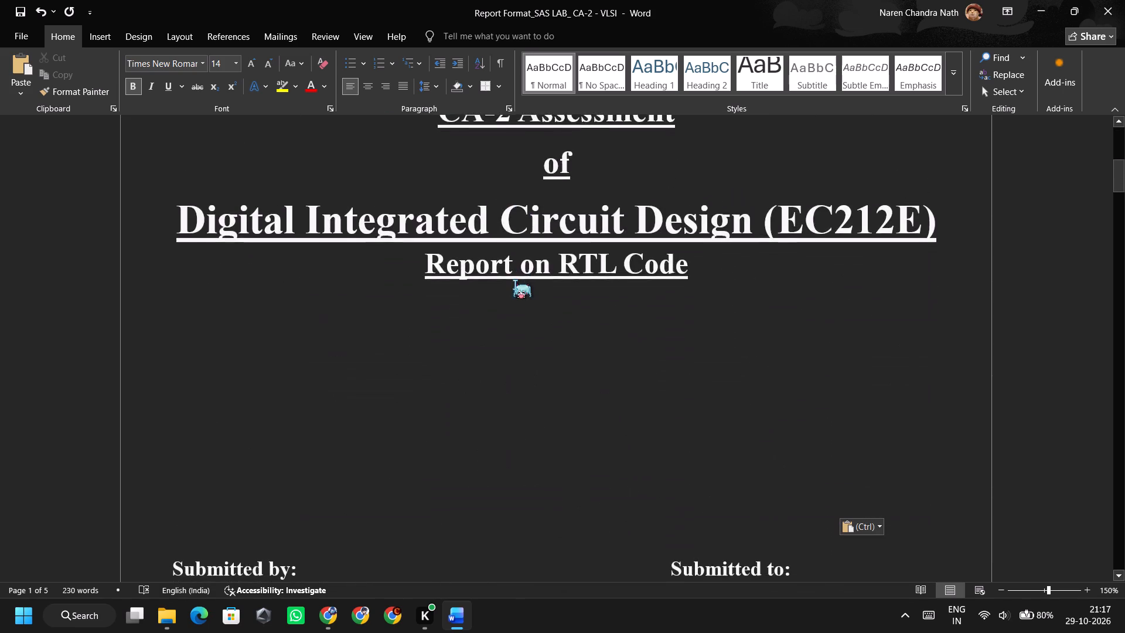
Delete the Objective heading and its MATLAB signal list at the top of page 2.
scroll(515, 285, down, 2)
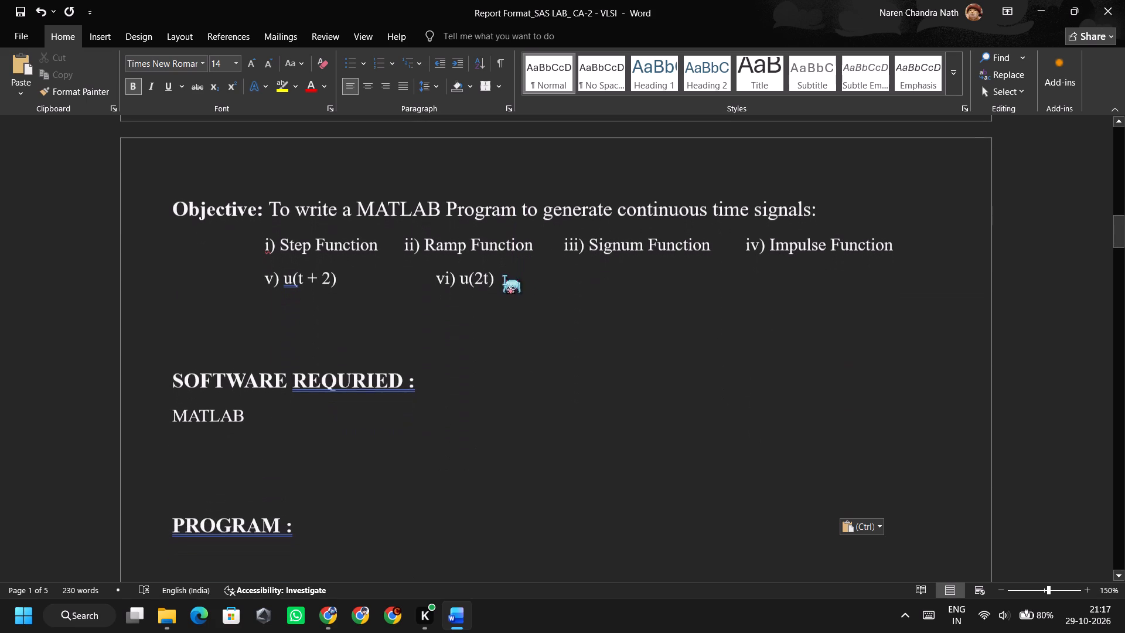
drag(264, 202, 374, 239)
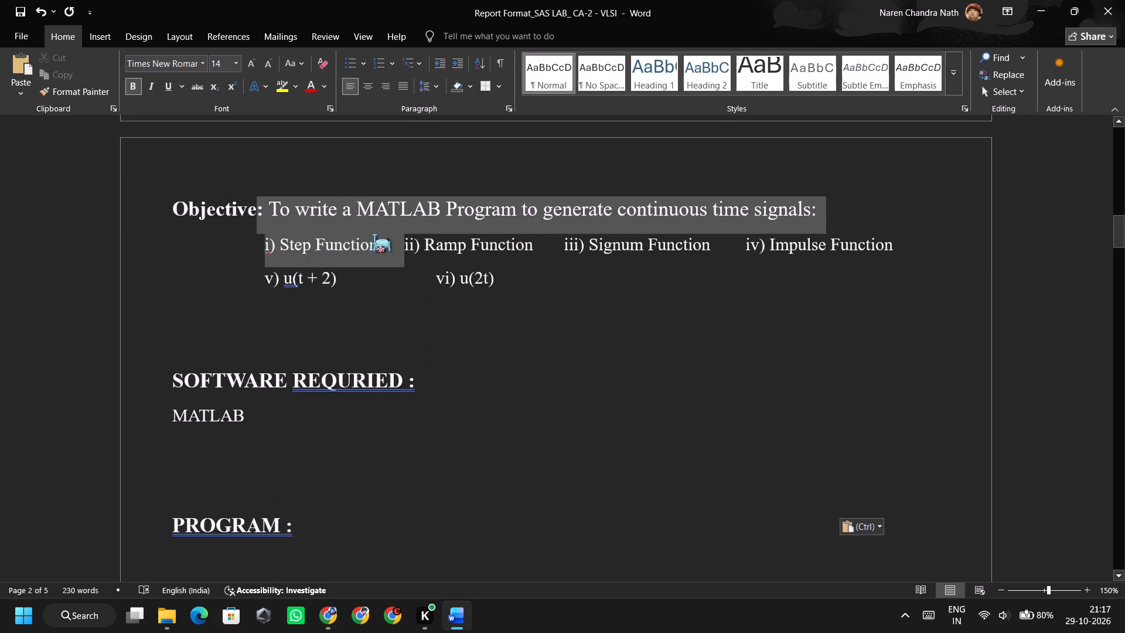
drag(374, 239, 508, 294)
key(BackSpace)
key(BackSpace)
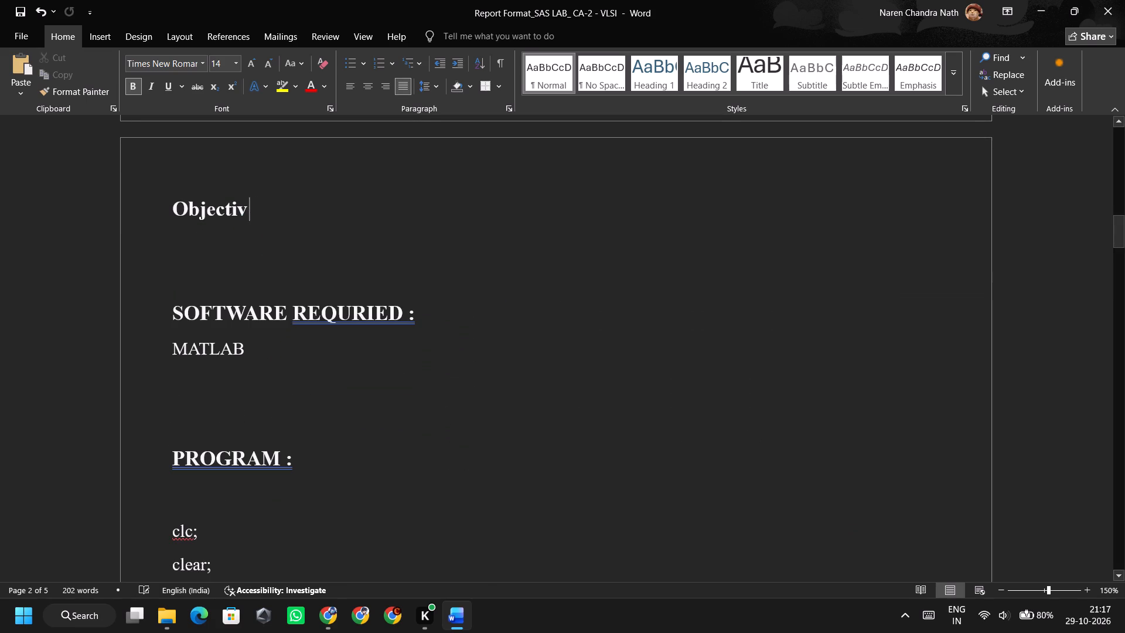
key(BackSpace)
key(BackSpace)
key(BackSpace)
key(BackSpace)
key(BackSpace)
key(BackSpace)
key(BackSpace)
key(BackSpace)
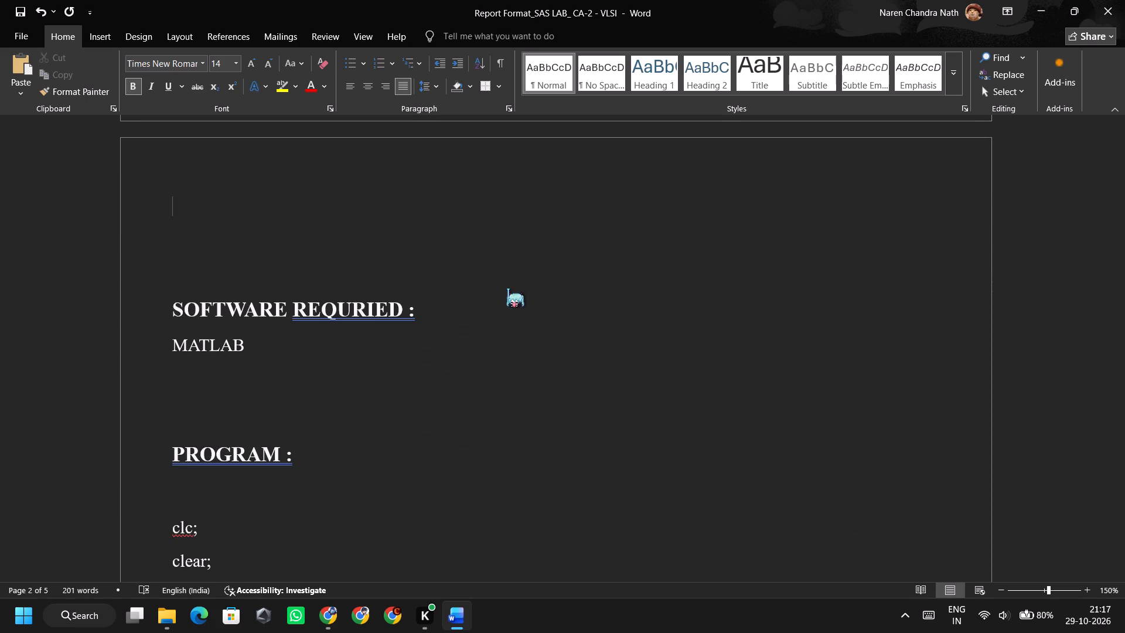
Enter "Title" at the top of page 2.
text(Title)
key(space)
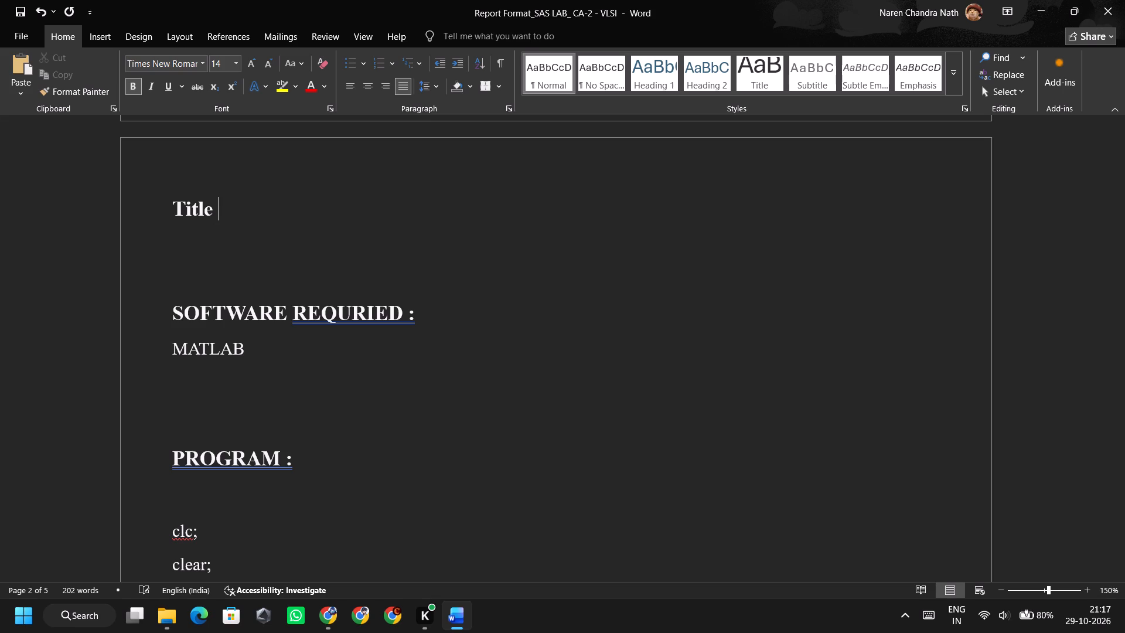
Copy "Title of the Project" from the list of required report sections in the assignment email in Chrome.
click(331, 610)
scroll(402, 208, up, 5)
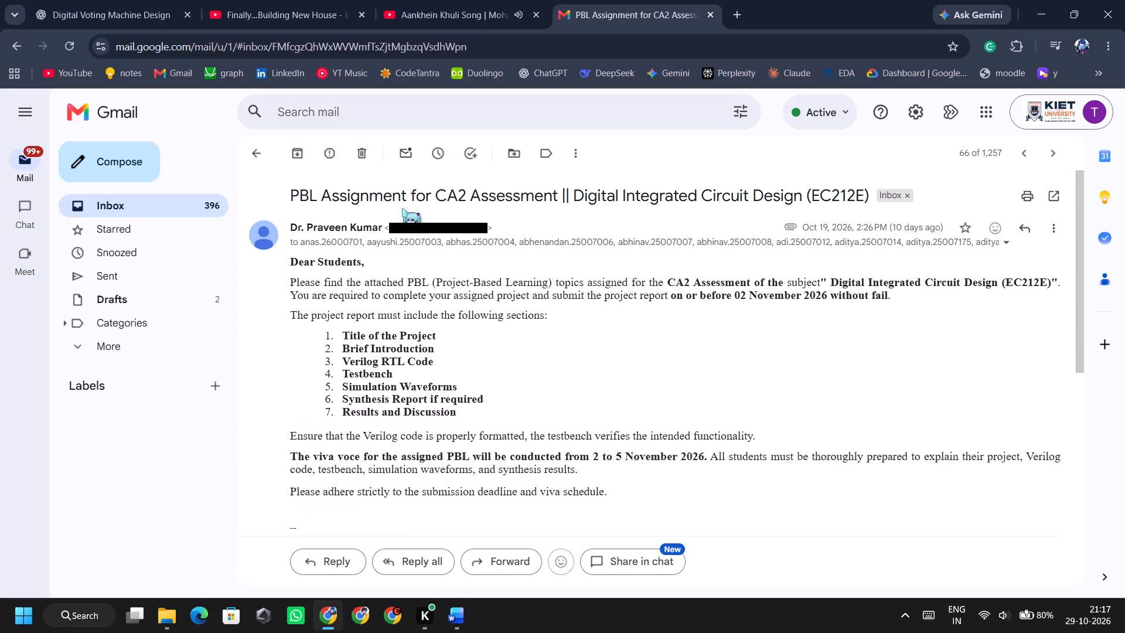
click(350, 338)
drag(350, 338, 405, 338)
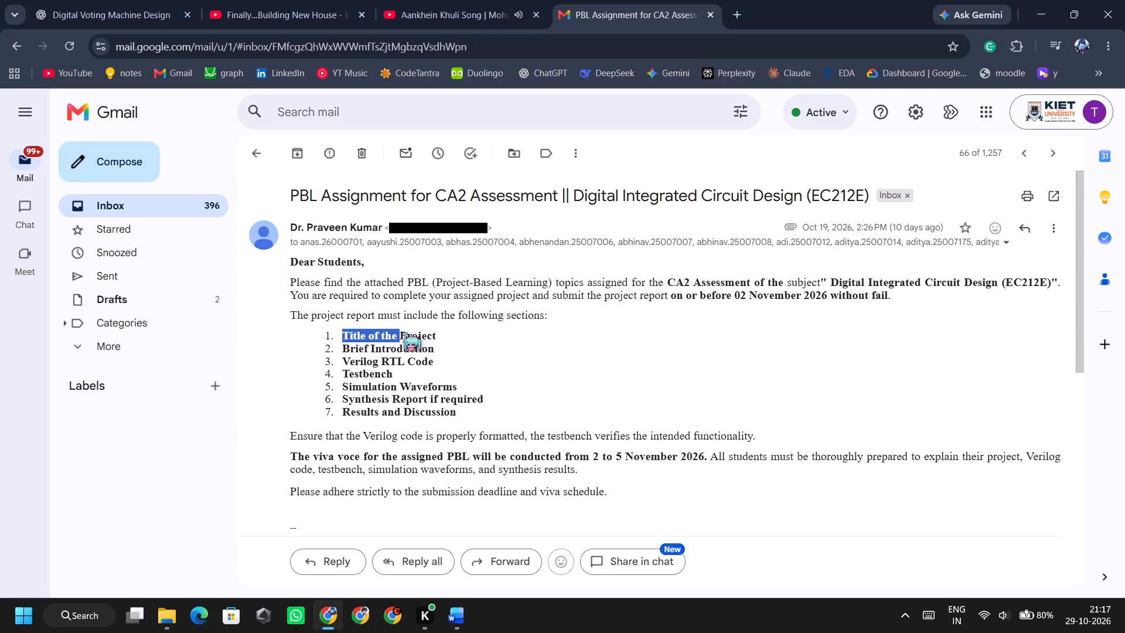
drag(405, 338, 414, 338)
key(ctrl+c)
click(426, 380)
Open the email's attachment PBL_DICD ECE.pdf and copy the project title "Digital Voting Machine" from its table.
scroll(426, 380, down, 3)
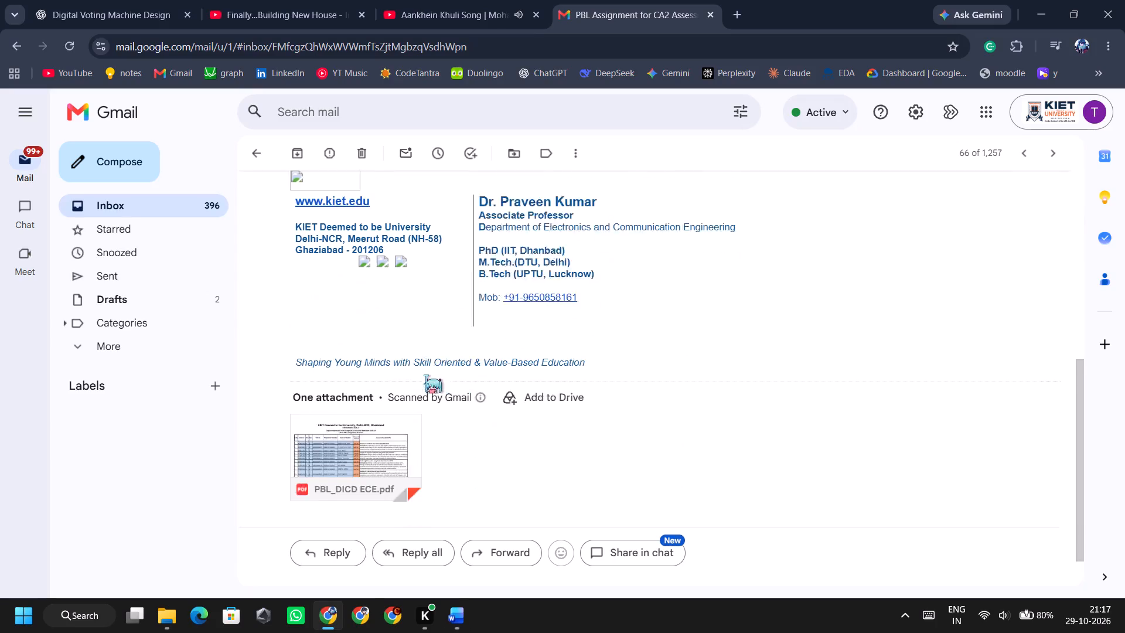
click(346, 390)
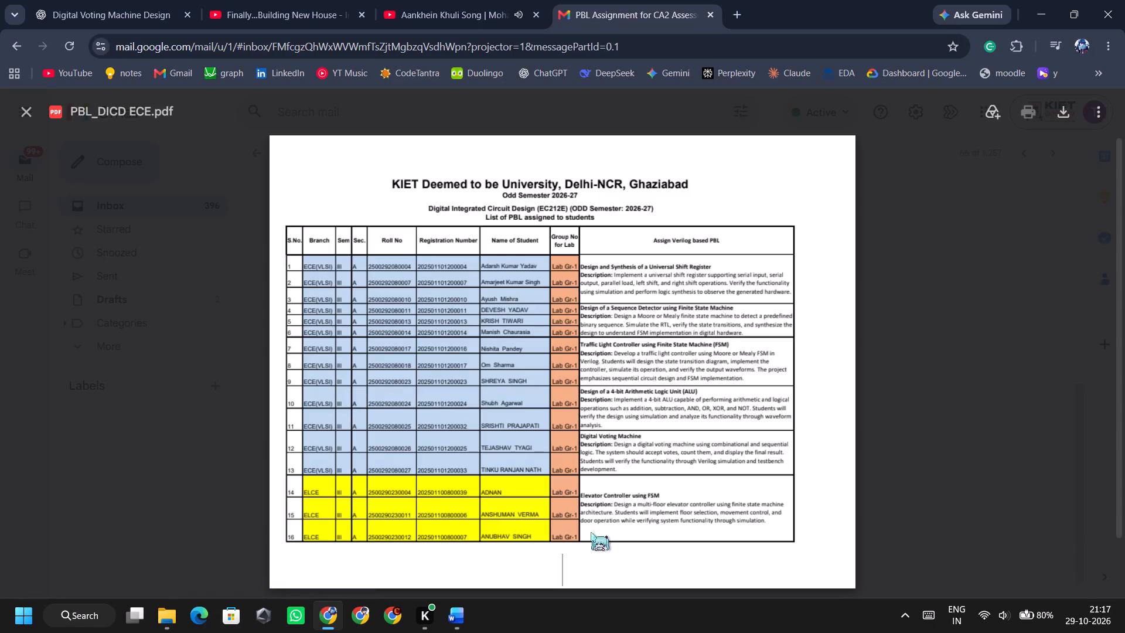
triple_click(645, 575)
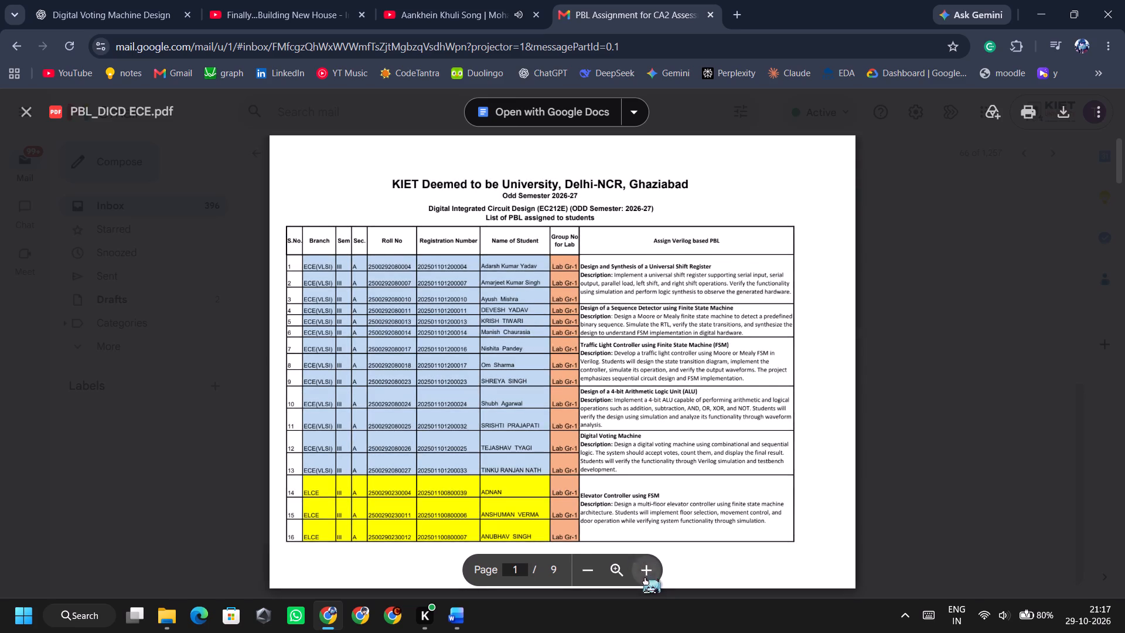
click(584, 563)
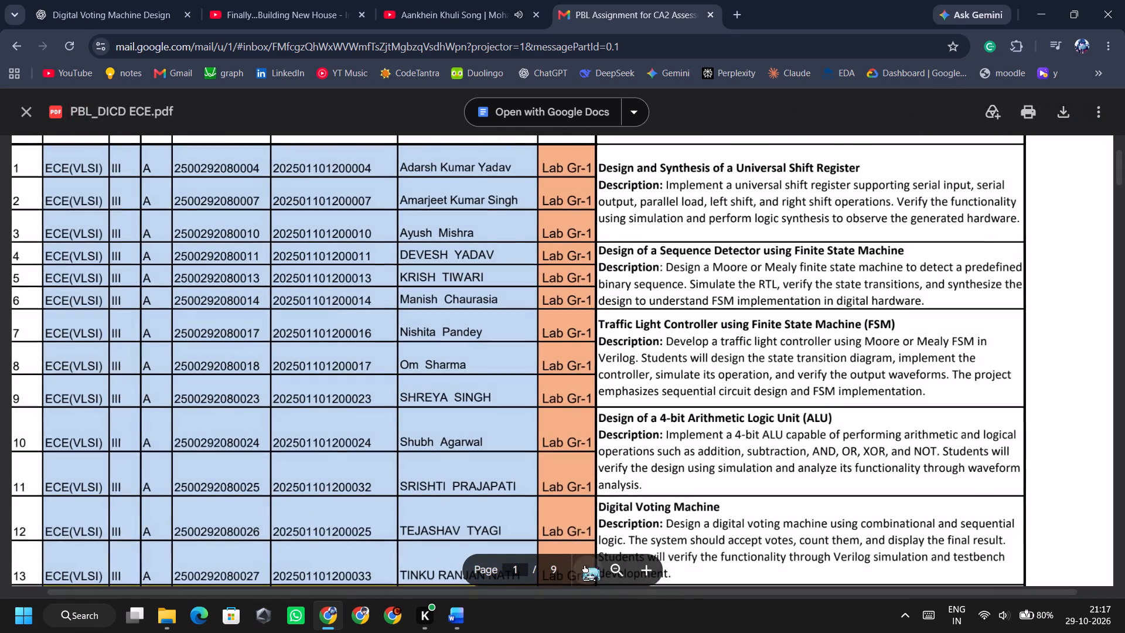
scroll(589, 526, down, 1)
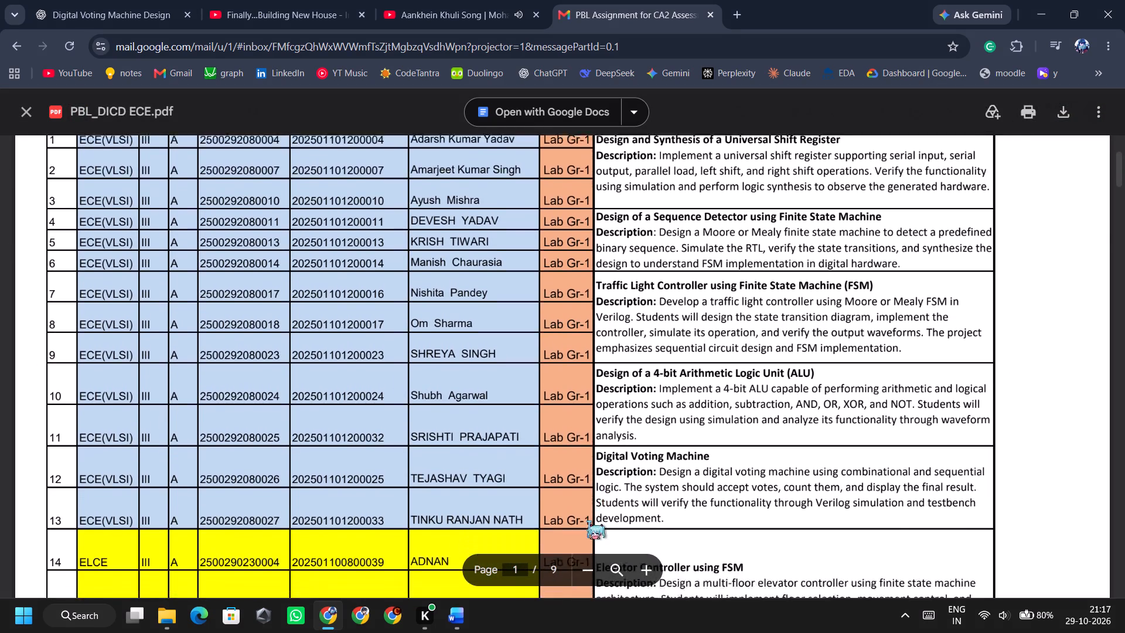
scroll(589, 526, down, 1)
click(605, 393)
drag(605, 393, 635, 393)
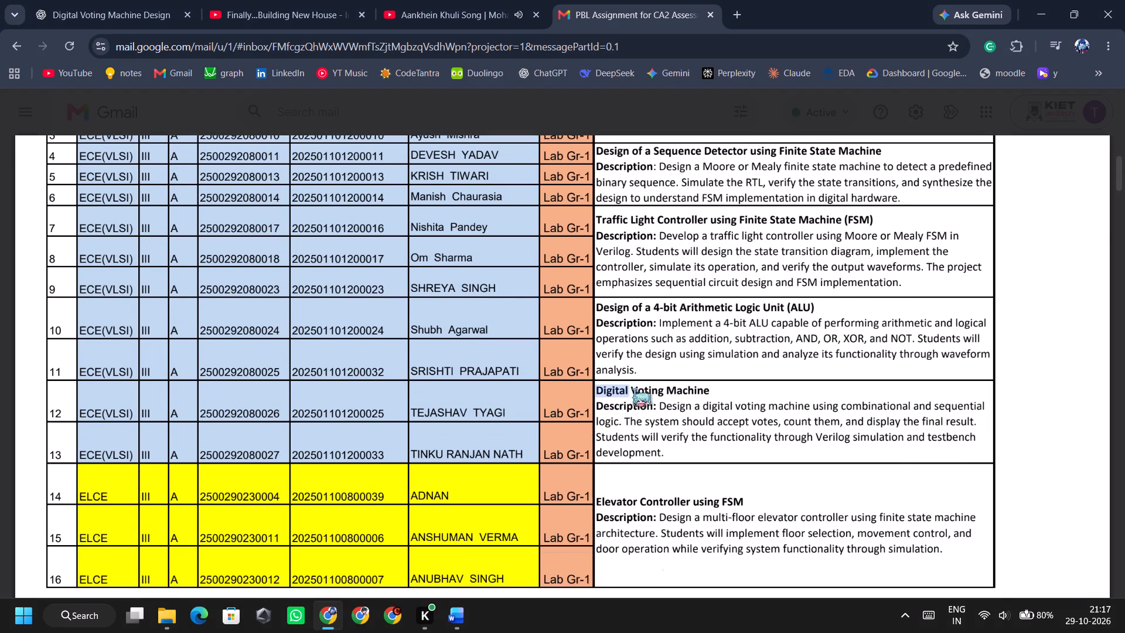
drag(635, 393, 702, 394)
key(ctrl+c)
In Word, replace "Title" at the top of page 2 with the copied "Digital Voting Machine", indented with leading spaces.
click(446, 618)
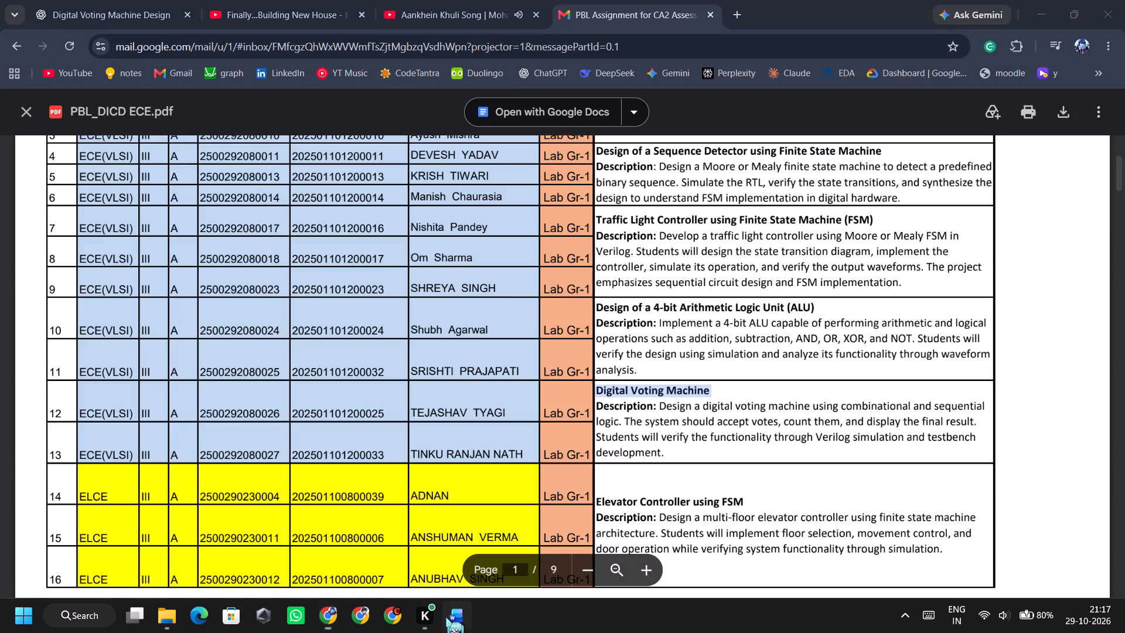
double_click(183, 206)
key(BackSpace)
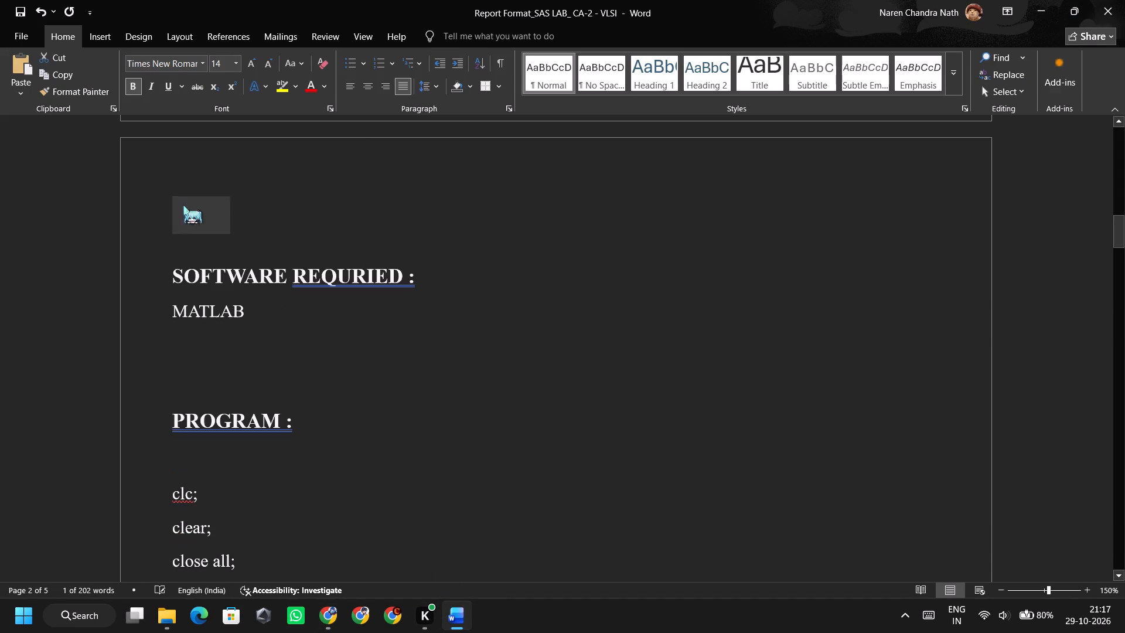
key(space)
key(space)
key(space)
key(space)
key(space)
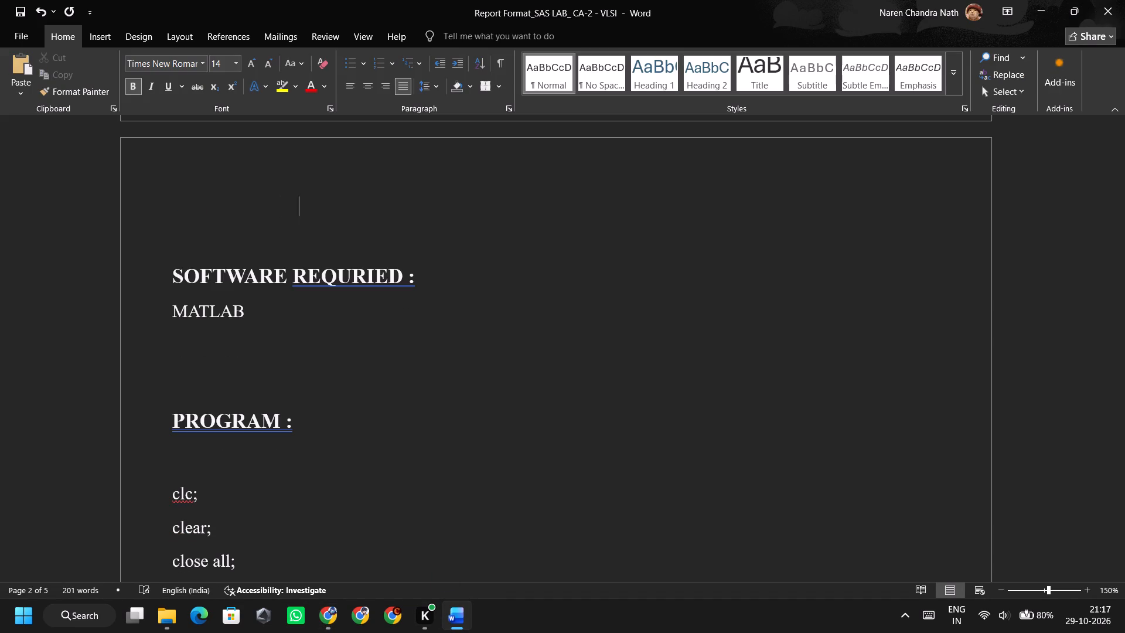
key(ctrl+v)
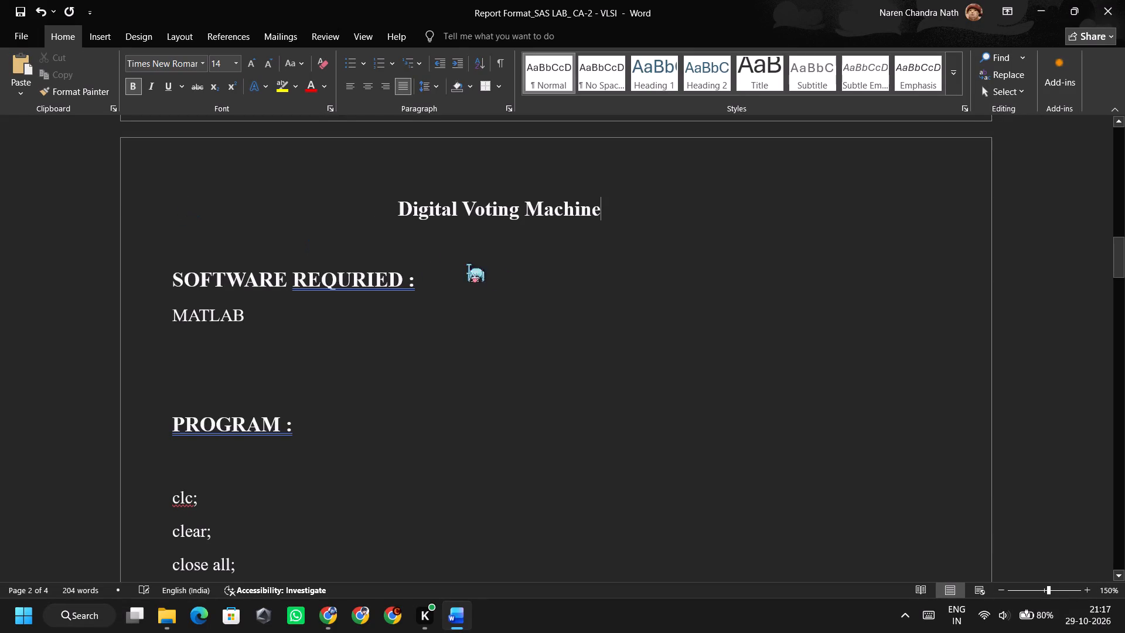
Increase the font size of the "Digital Voting Machine" title to 20.
click(434, 210)
drag(434, 210, 564, 200)
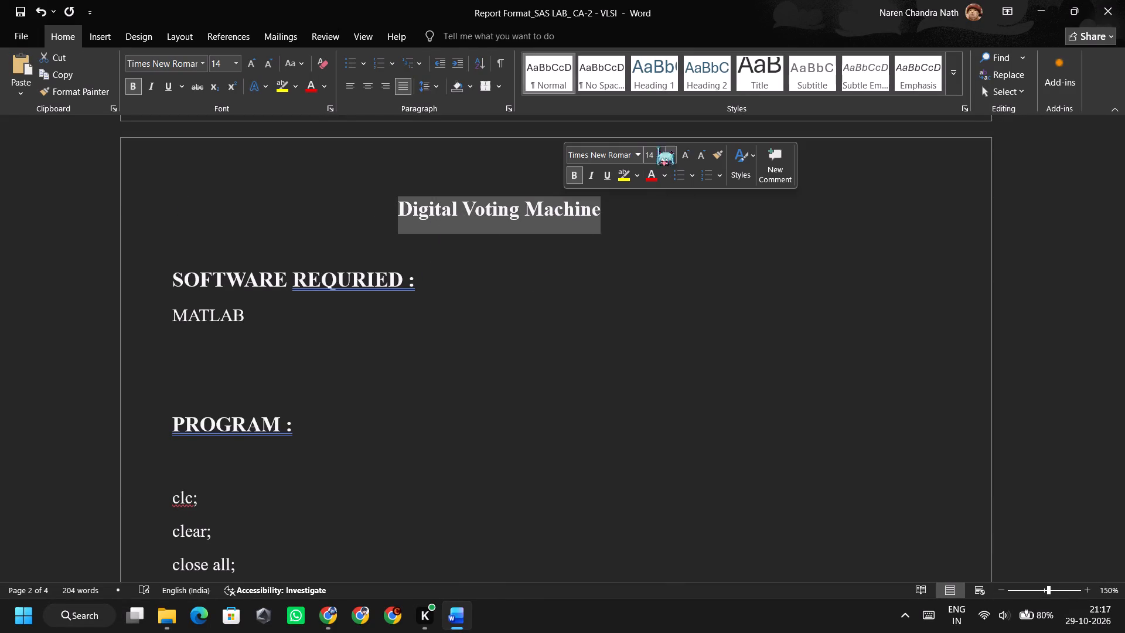
triple_click(684, 153)
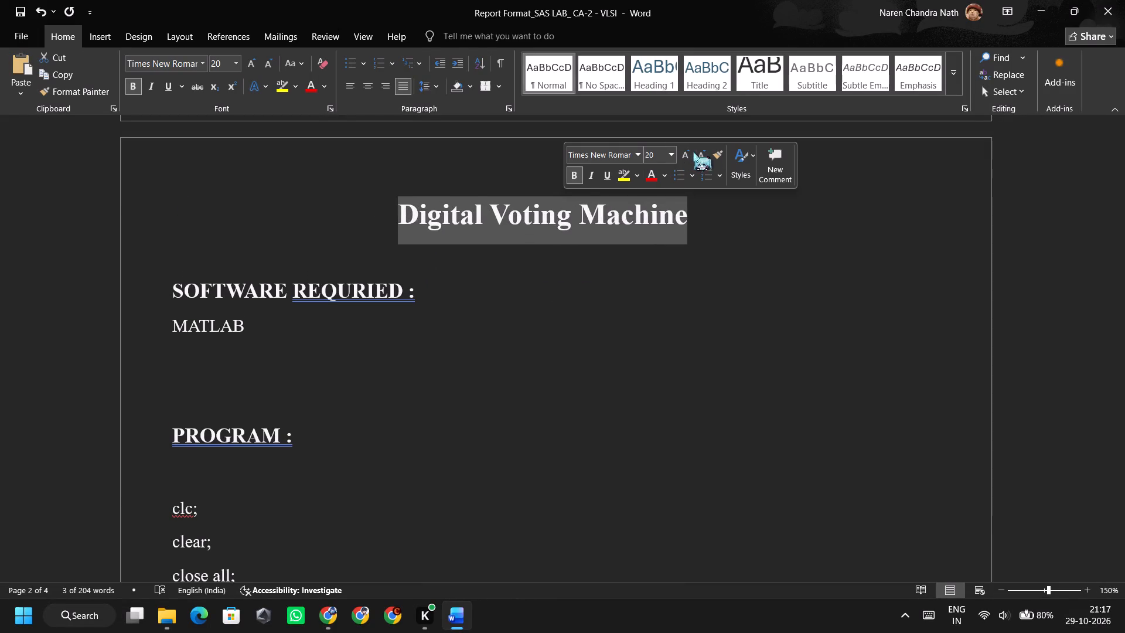
Recentre the Digital Voting Machine heading by replacing part of its leading indentation with spaces.
click(358, 246)
key(BackSpace)
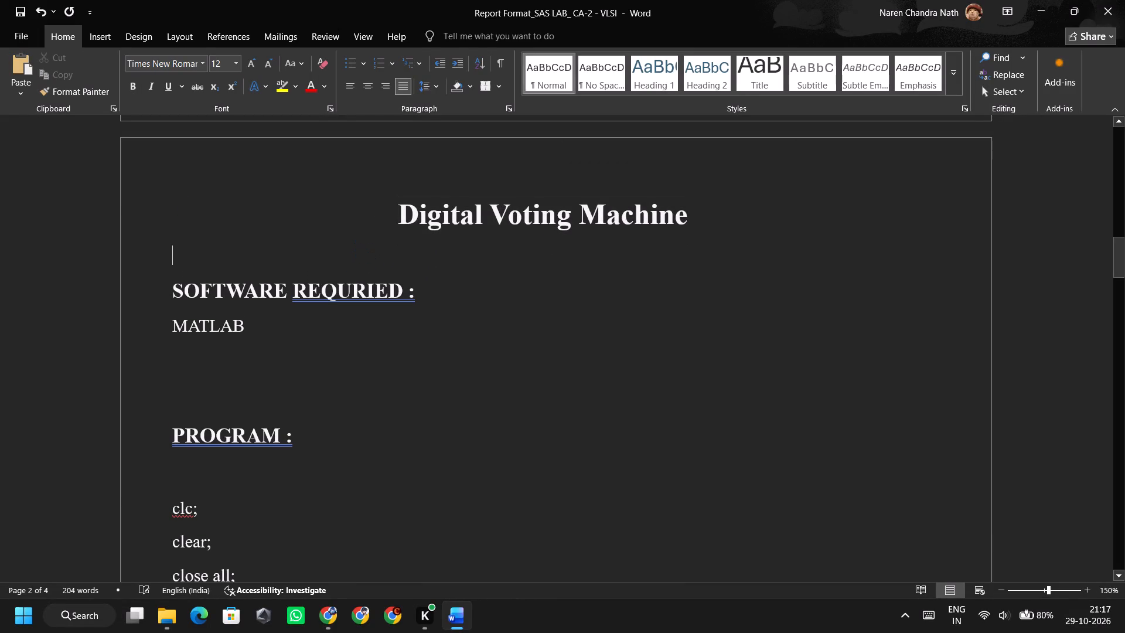
key(Up)
key(BackSpace)
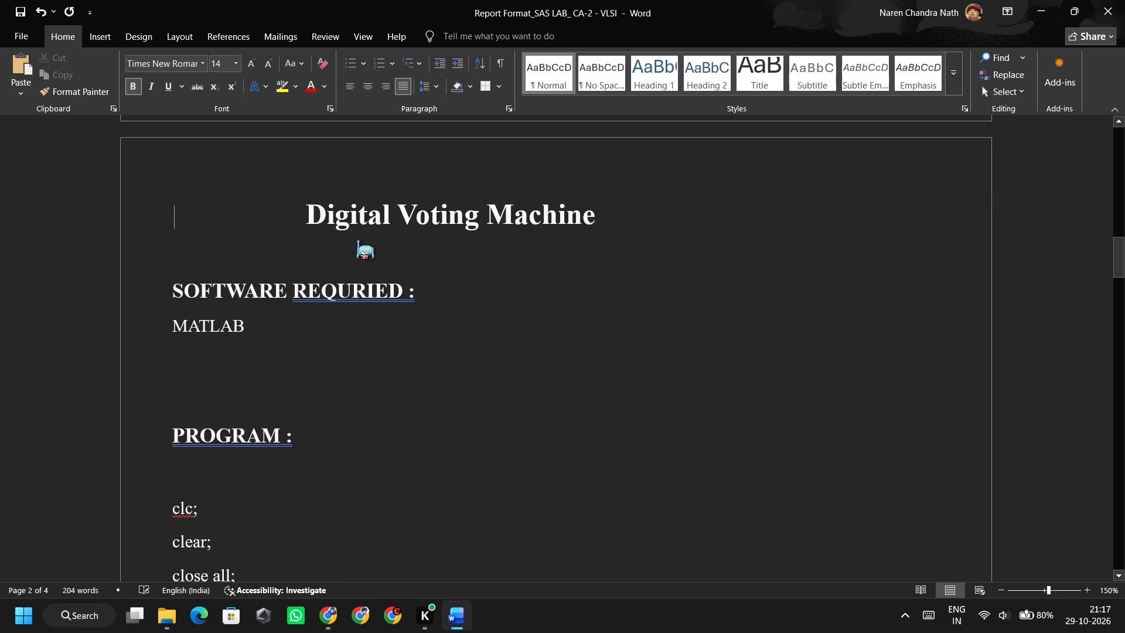
key(space)
key(space)
key(space)
key(space)
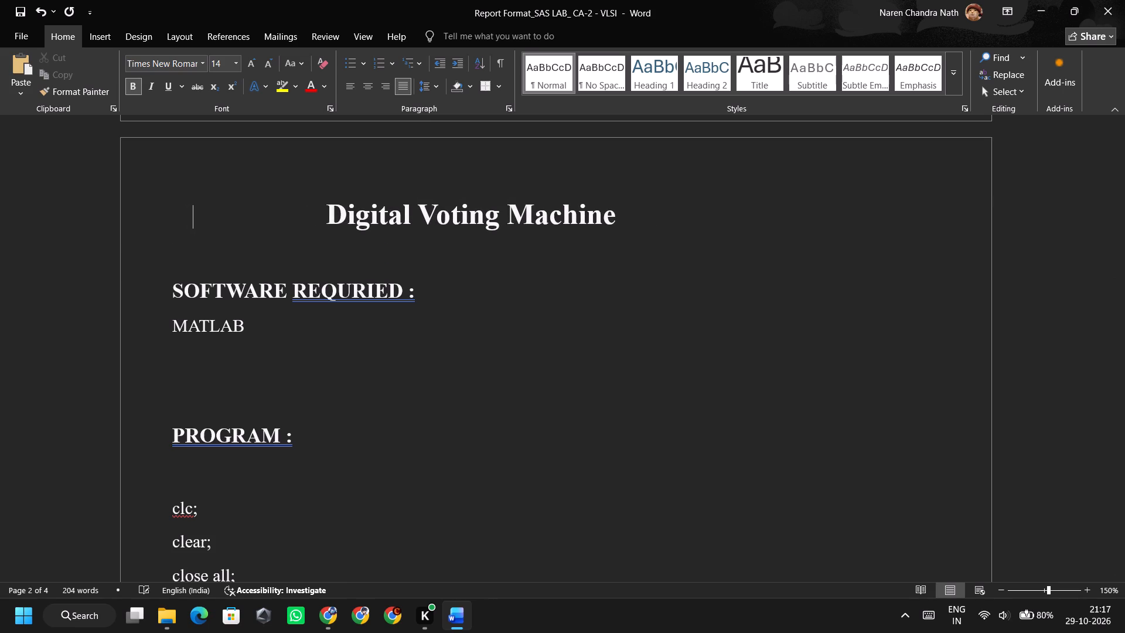
key(space)
key(space)
key(space)
key(space)
key(space)
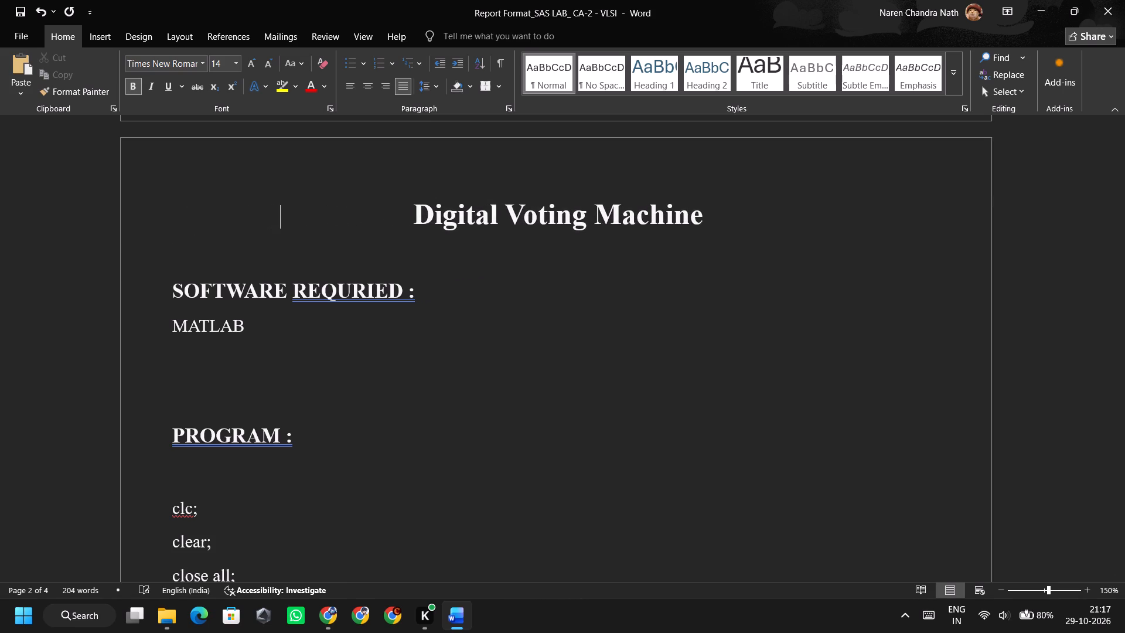
Delete the software required heading and its MATLAB entry above the PROGRAM section.
click(206, 292)
drag(206, 292, 234, 326)
key(BackSpace)
key(BackSpace)
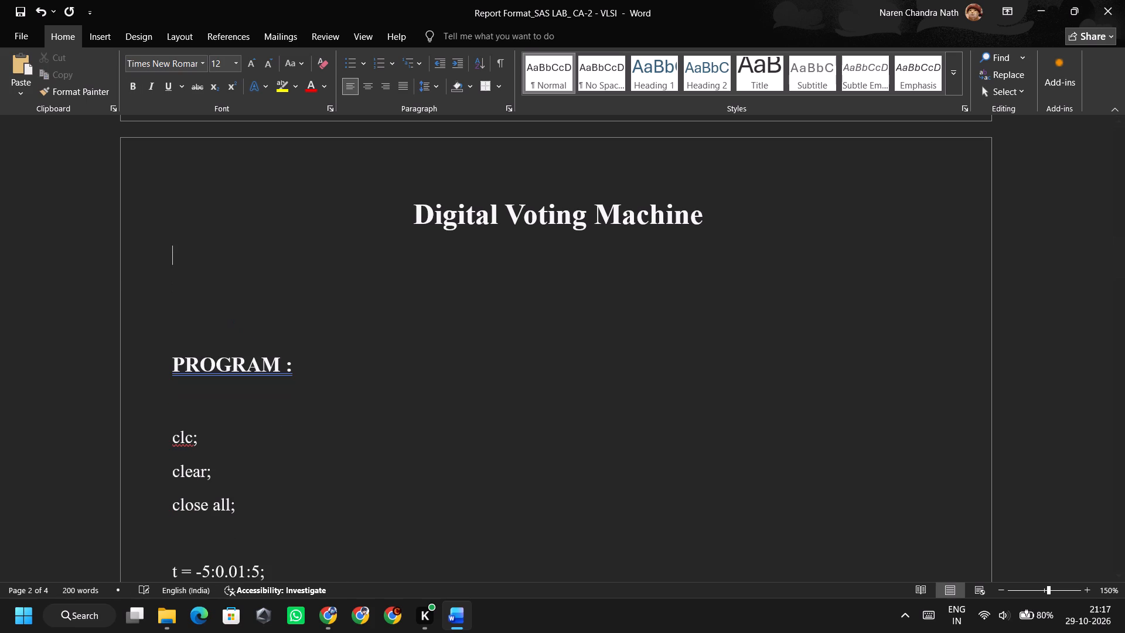
Switch to Chrome.
click(318, 628)
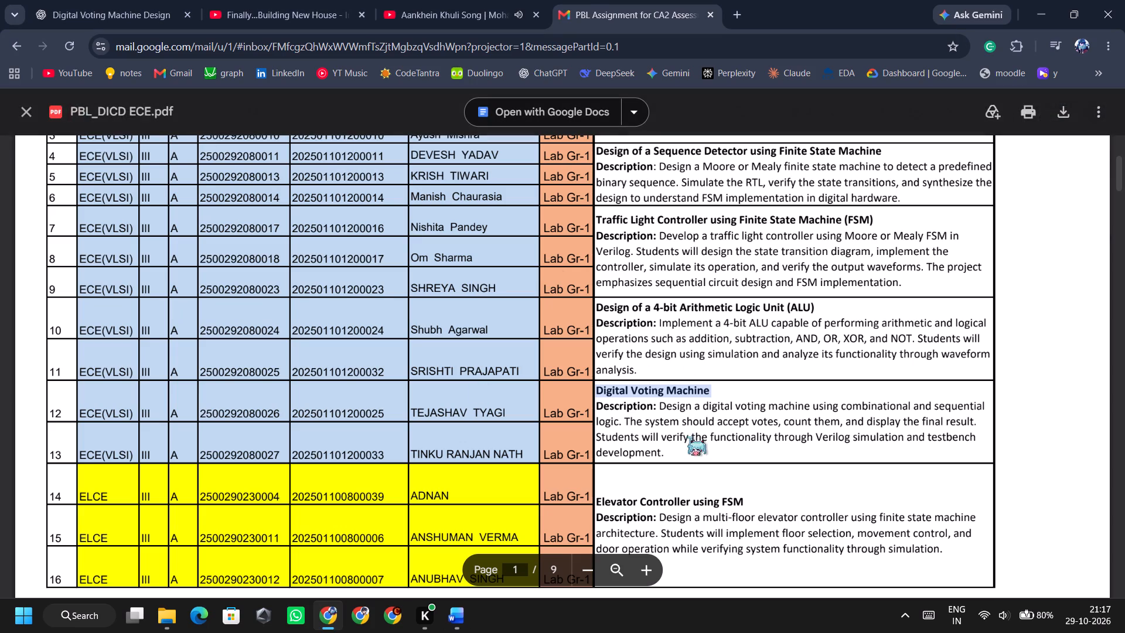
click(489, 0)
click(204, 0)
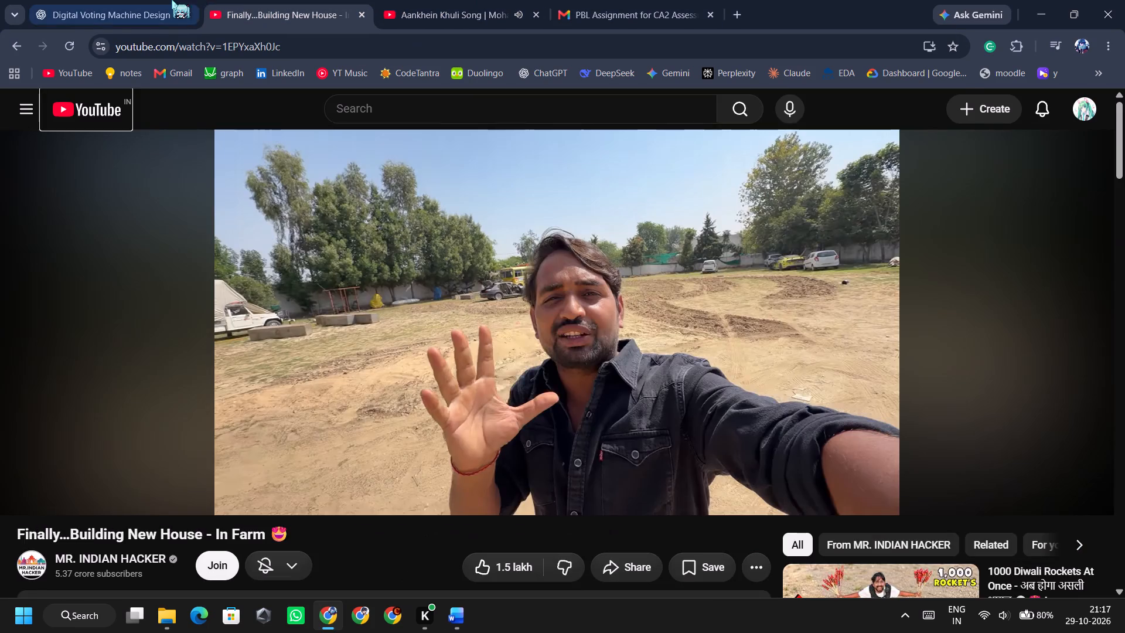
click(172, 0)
Return to the Gmail PBL assignment message, close the PBL_DICD ECE.pdf preview and review the email for the CA2 report requirements.
click(650, 0)
scroll(306, 419, up, 4)
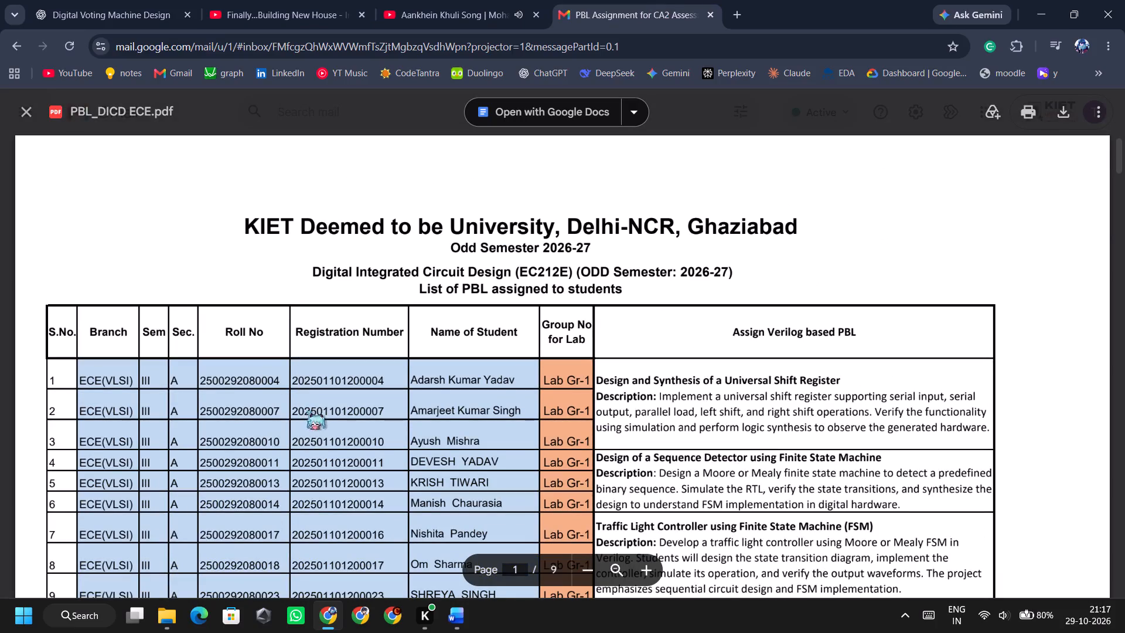
click(38, 115)
scroll(322, 416, up, 5)
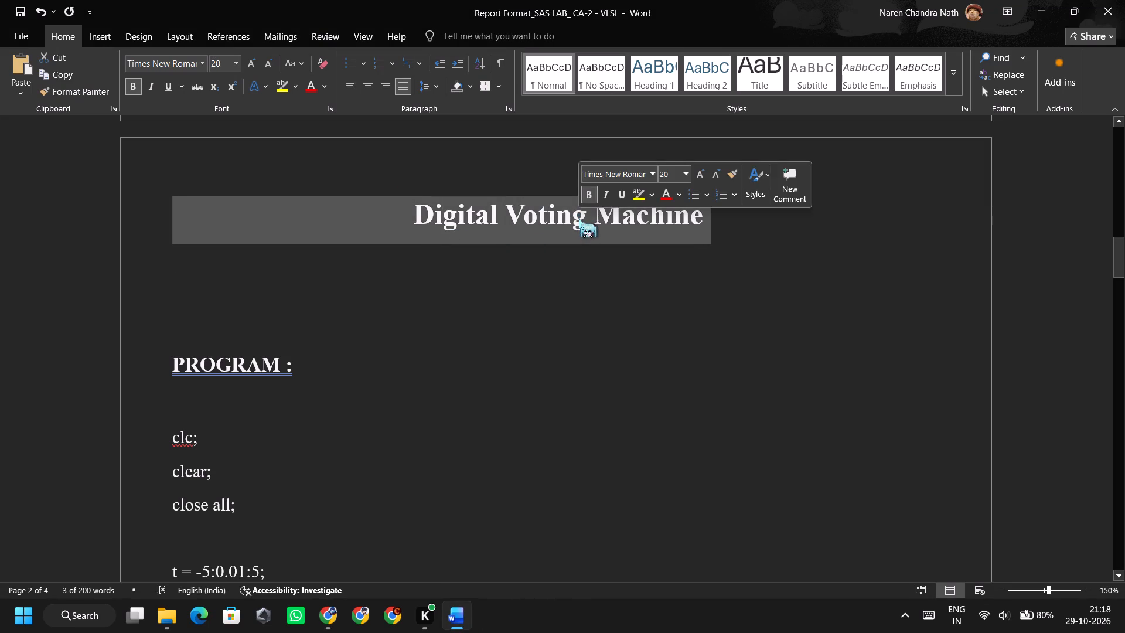
Delete the Digital Voting Machine heading at the top of page 2.
key(BackSpace)
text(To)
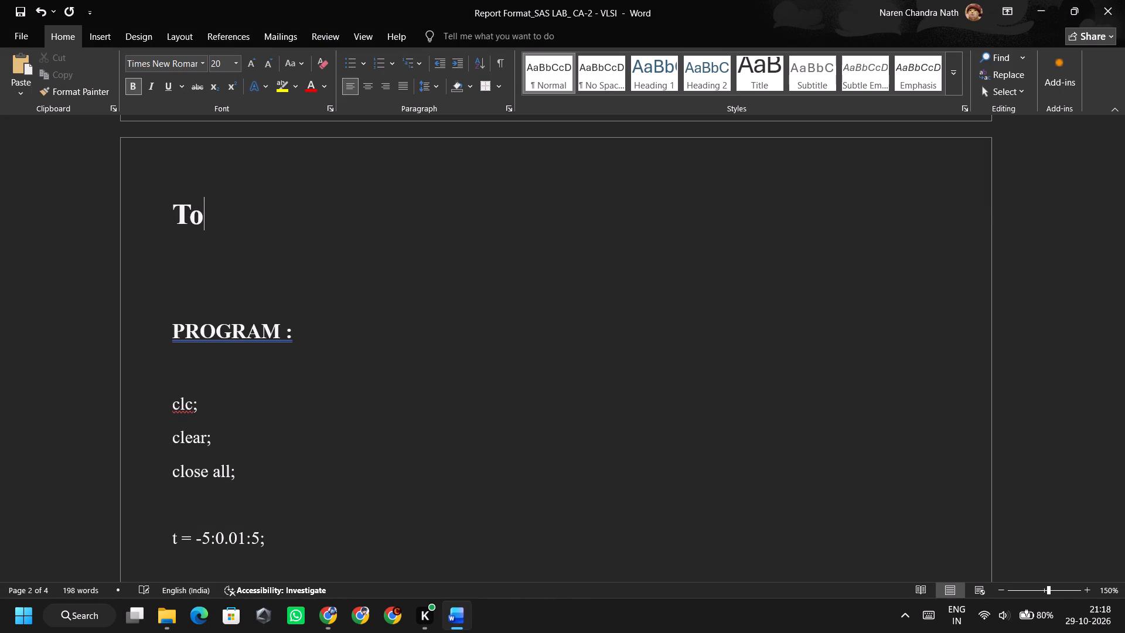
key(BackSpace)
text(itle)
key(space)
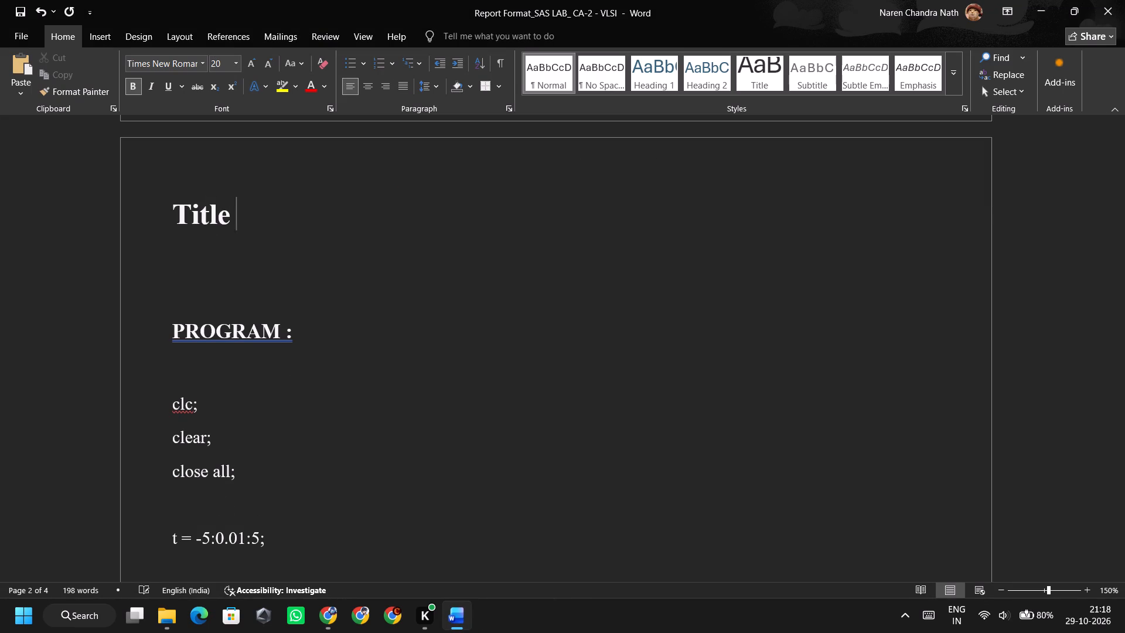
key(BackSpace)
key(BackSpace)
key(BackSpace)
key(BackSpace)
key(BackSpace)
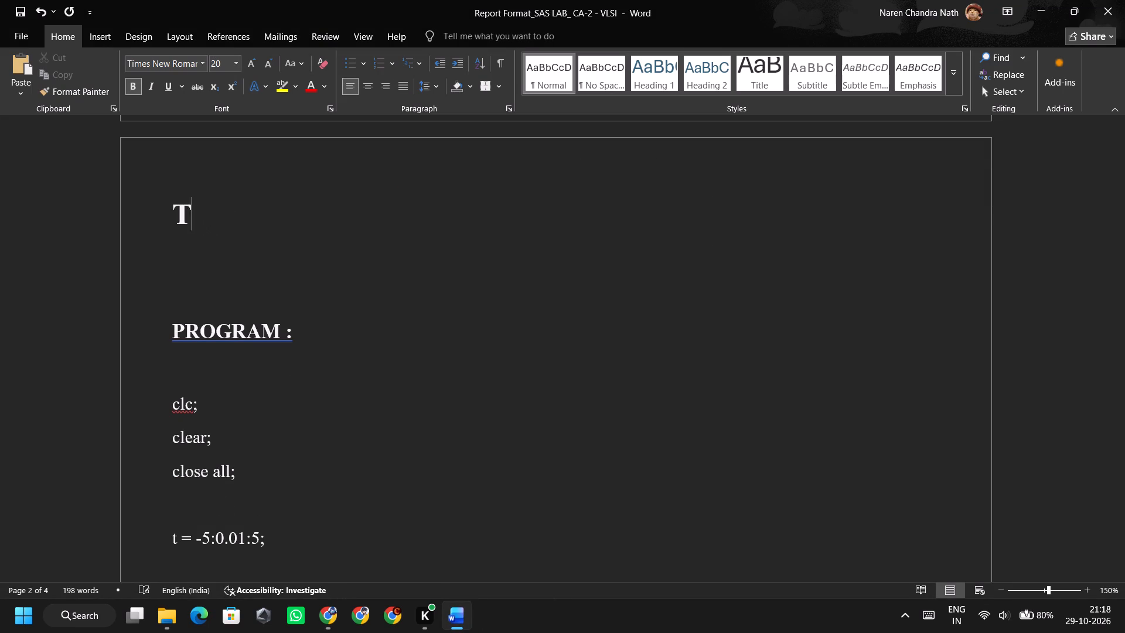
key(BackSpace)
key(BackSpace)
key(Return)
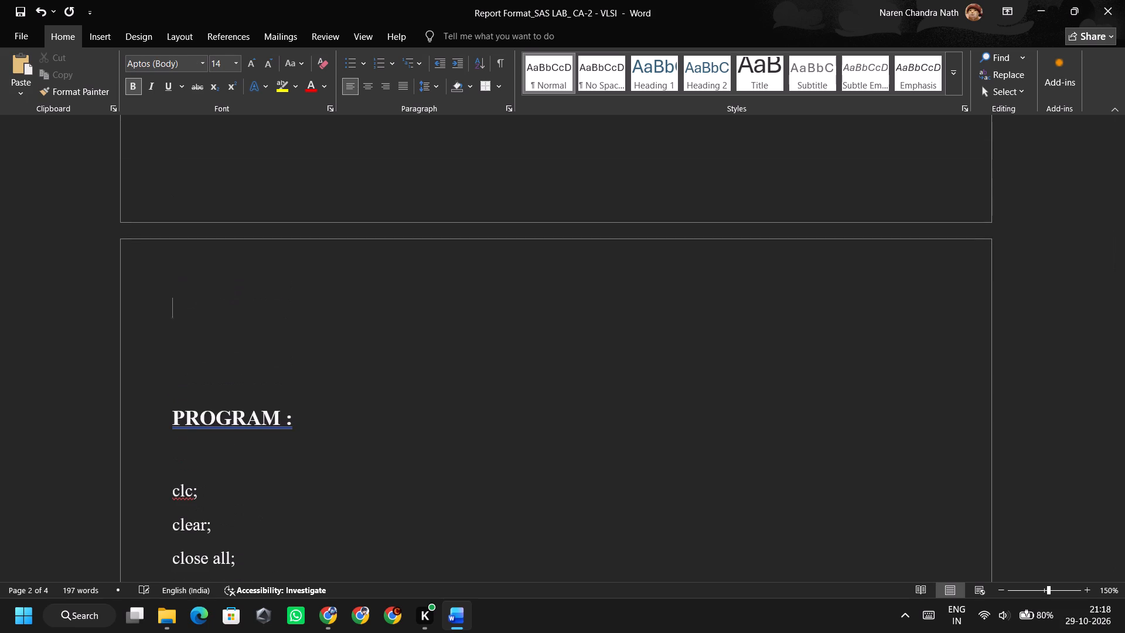
Add the line "Objective : Design and Simulation of a Digital Voting Machine using Verilog HDL" above the PROGRAM heading, pasting in the project title.
text(Objee)
key(BackSpace)
text(ctive)
key(space)
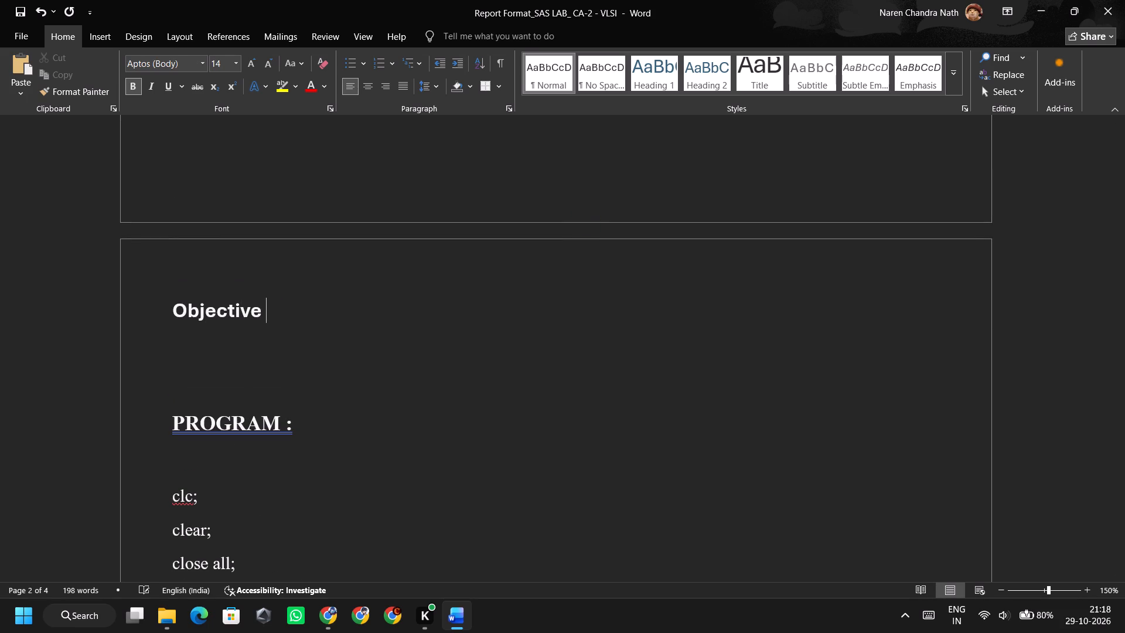
key(shift+colon)
key(space)
key(ctrl+v)
Replace the Objective label with the uppercase OBJECTIVE.
double_click(212, 307)
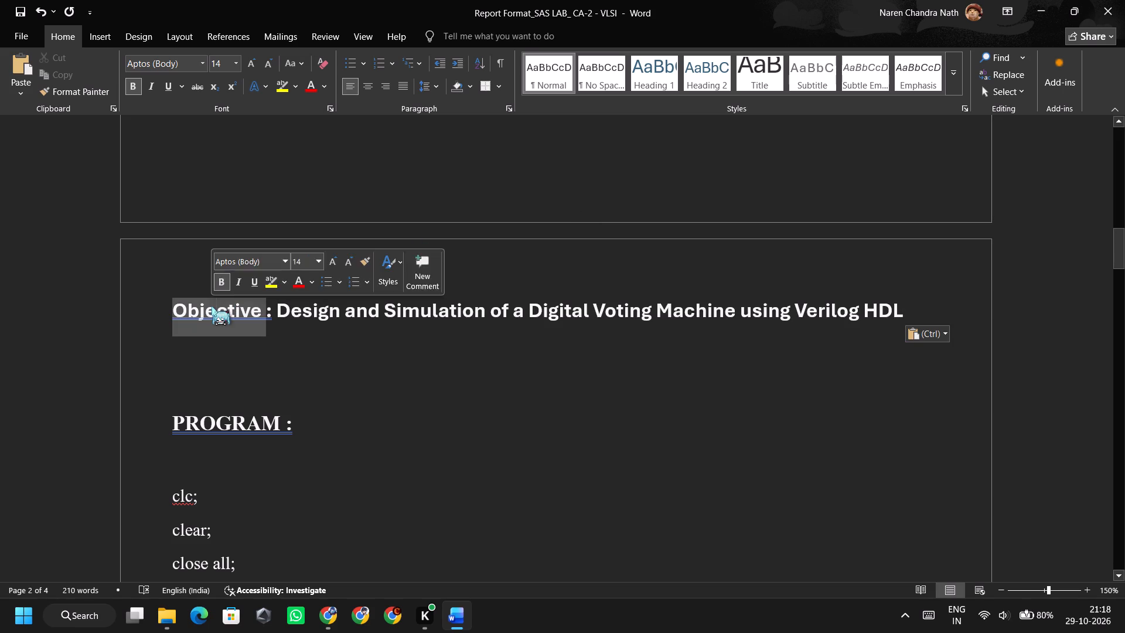
text(OBJECTIVE)
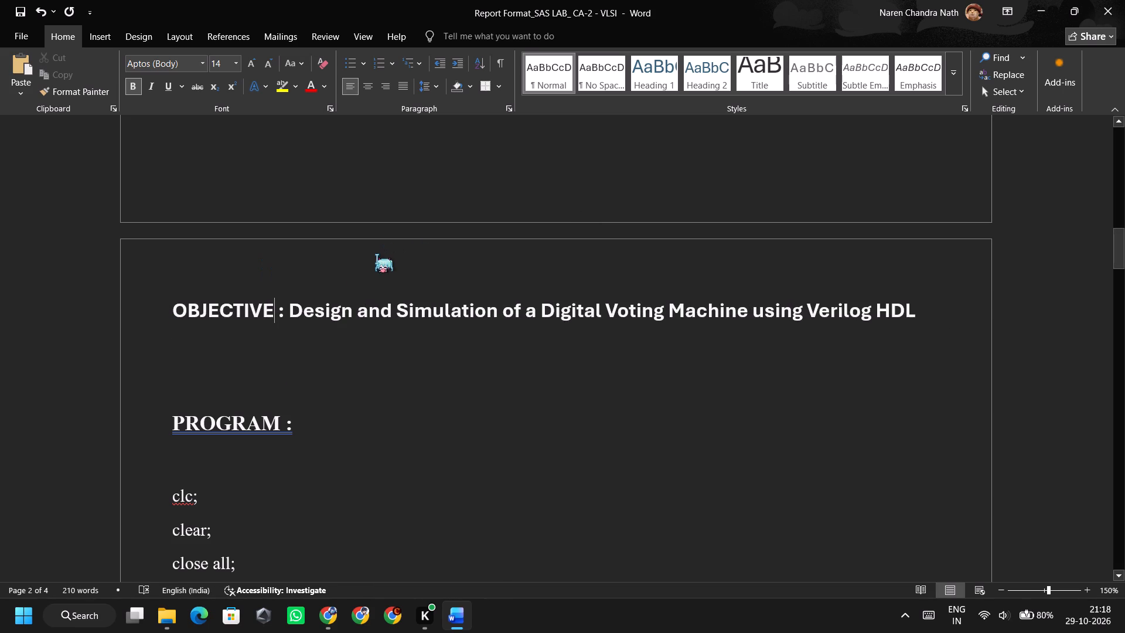
Remove the bold formatting from the project title text following the OBJECTIVE label.
click(315, 314)
drag(315, 314, 925, 312)
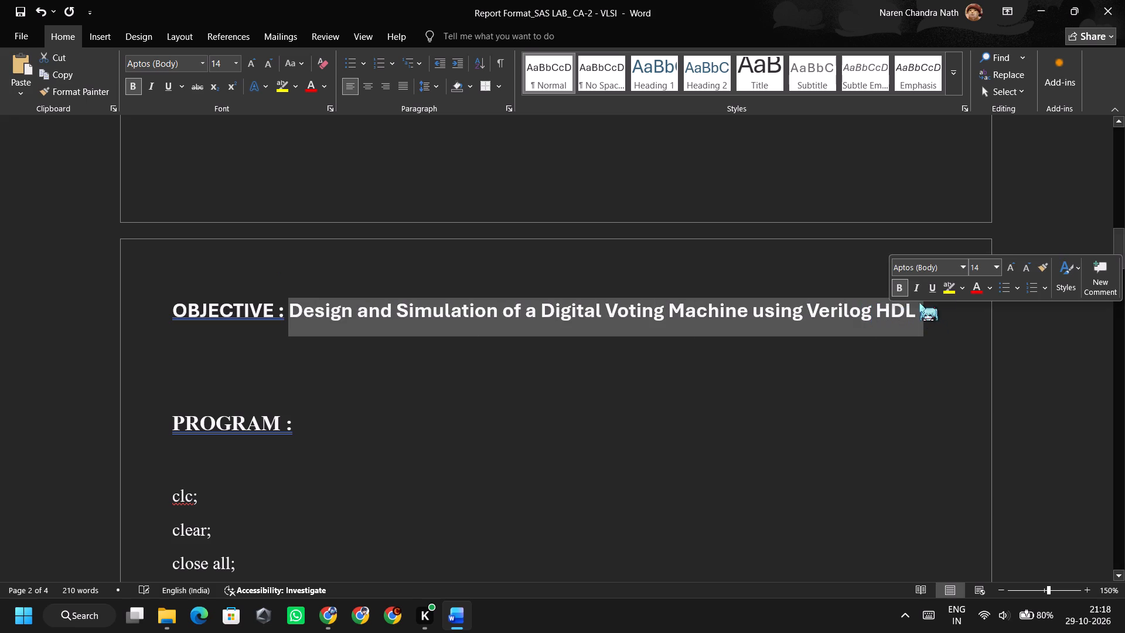
click(900, 289)
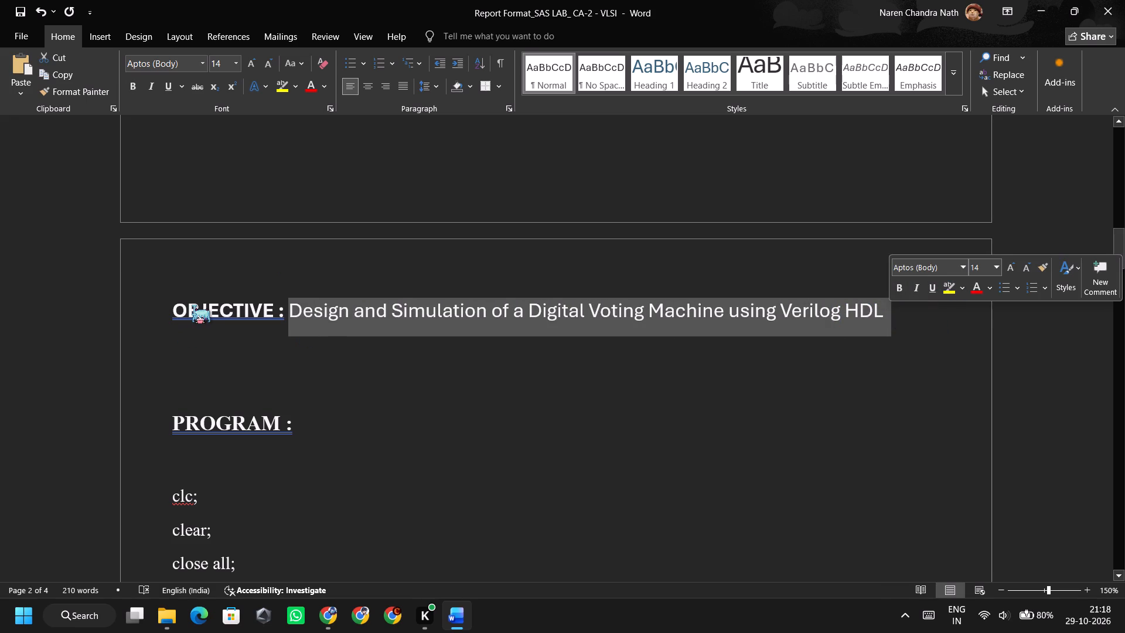
Select the whole objective line and open its font choices.
click(194, 310)
drag(194, 310, 284, 315)
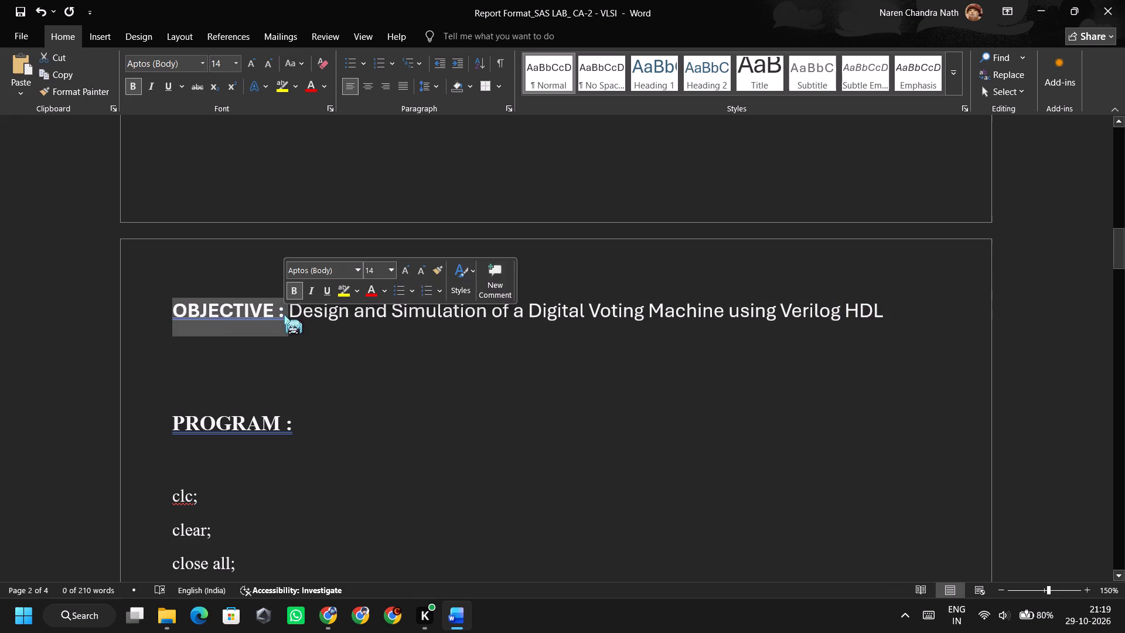
drag(284, 315, 261, 312)
double_click(261, 312)
drag(261, 312, 872, 300)
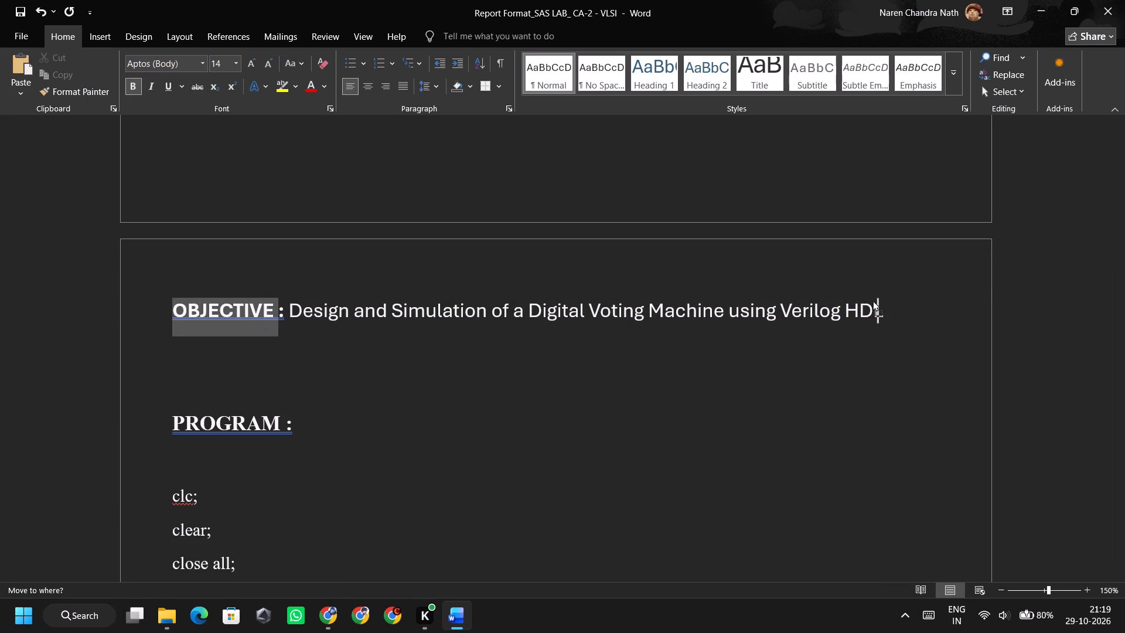
drag(872, 300, 165, 308)
double_click(218, 299)
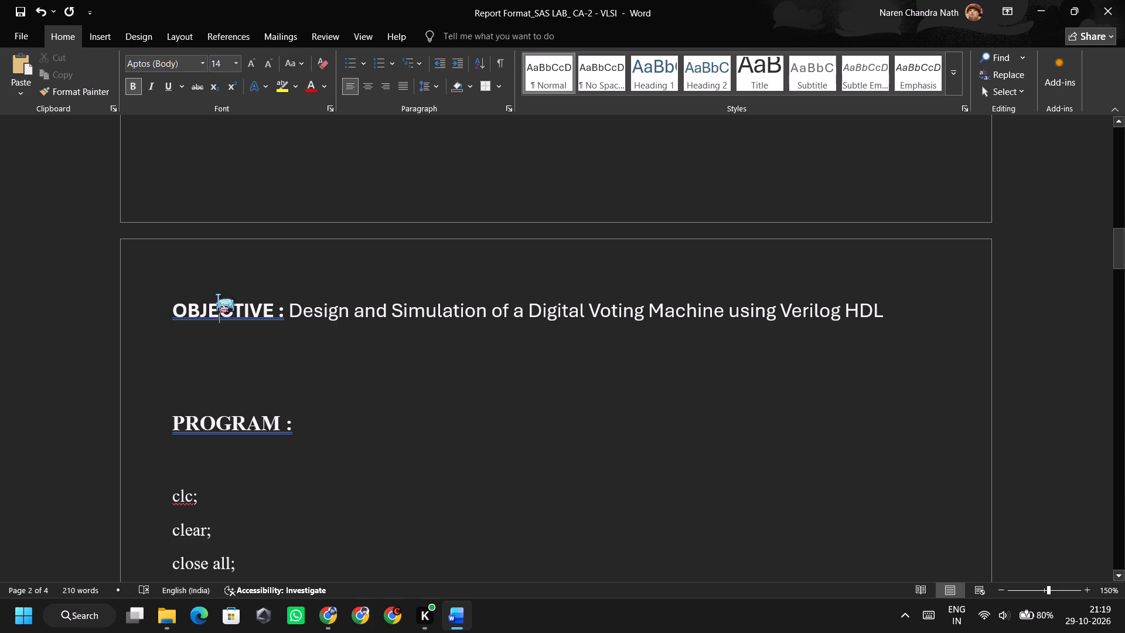
double_click(220, 300)
drag(220, 300, 843, 275)
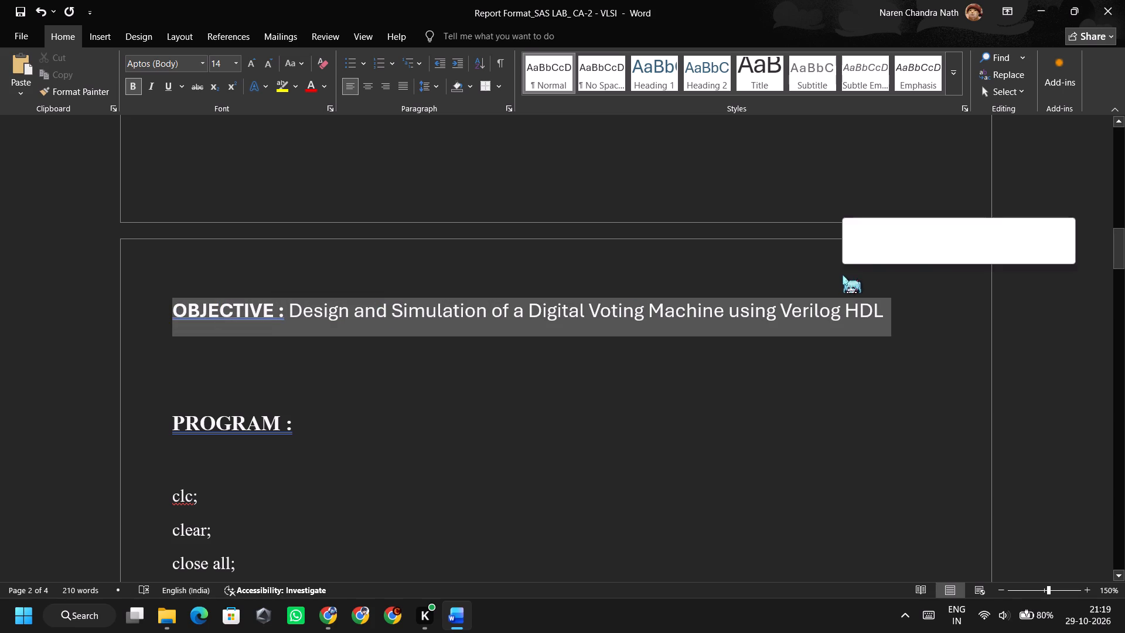
click(915, 232)
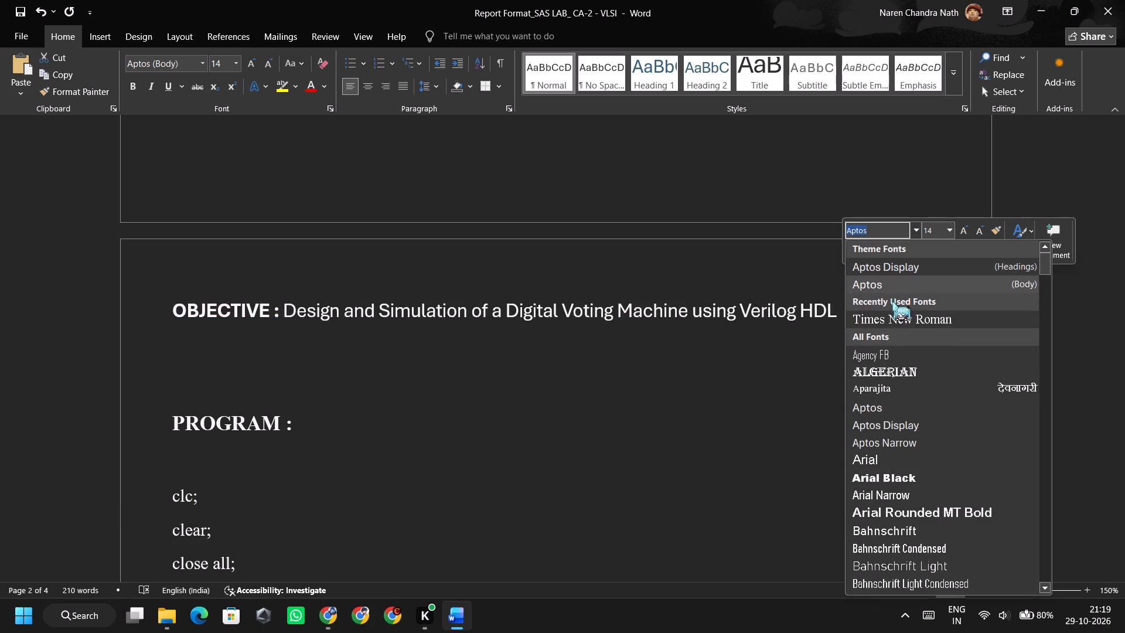
Set the selected objective line's font to Times New Roman.
drag(891, 309, 887, 315)
click(887, 315)
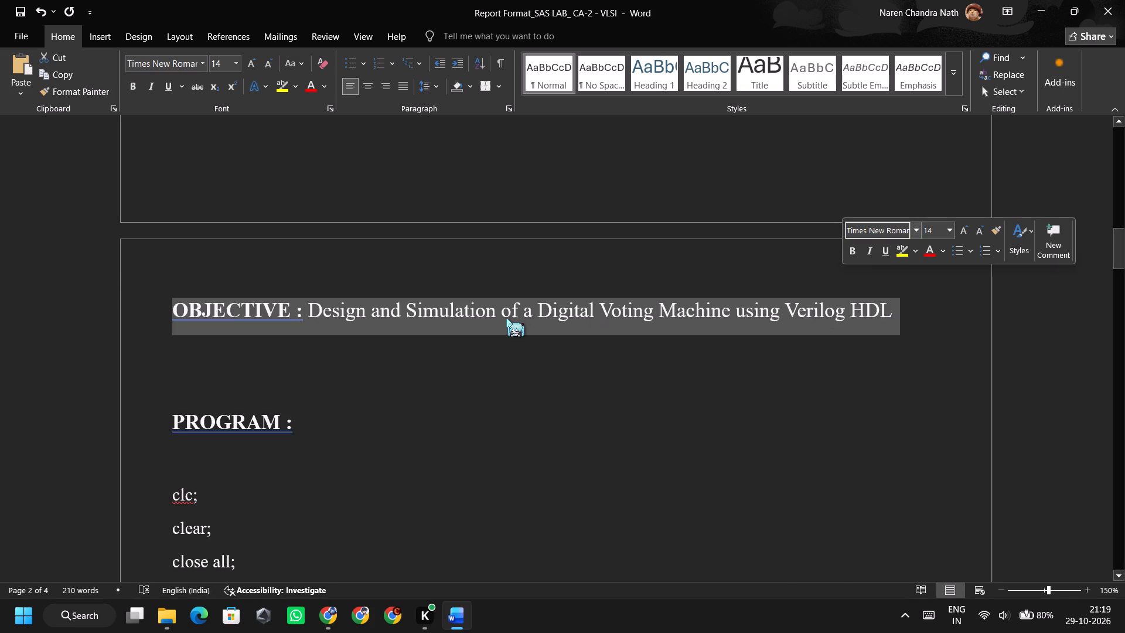
click(506, 318)
Move the project title text onto its own line below the OBJECTIVE label.
click(306, 318)
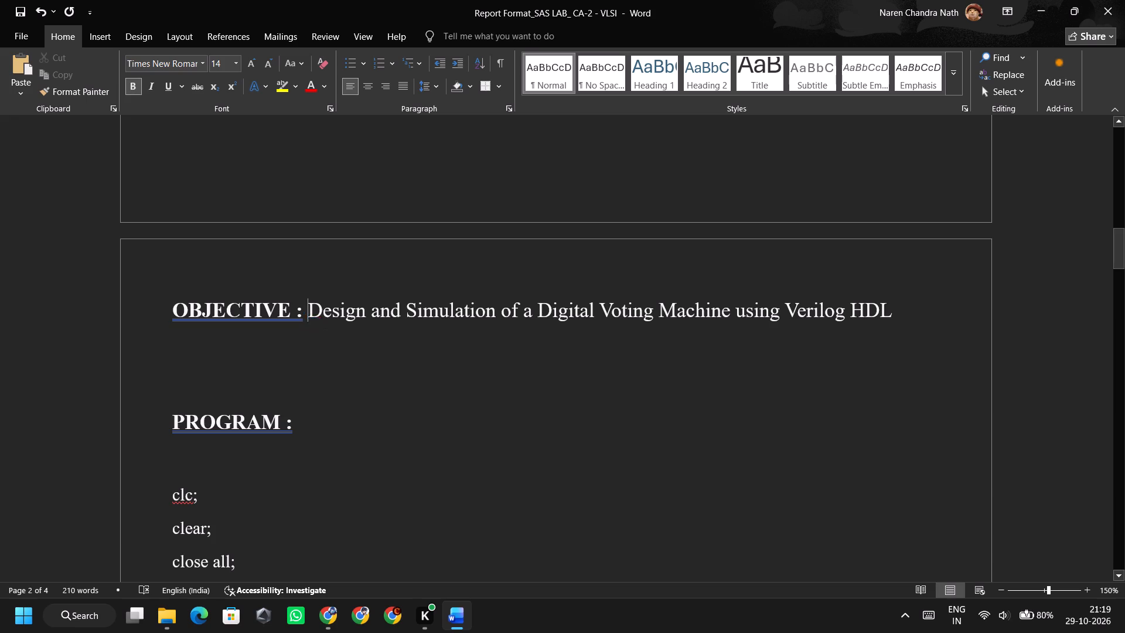
key(Return)
Copy the word Introduction from the email's required sections and paste it on a new line between the project title and the PROGRAM heading in Word.
scroll(383, 338, down, 1)
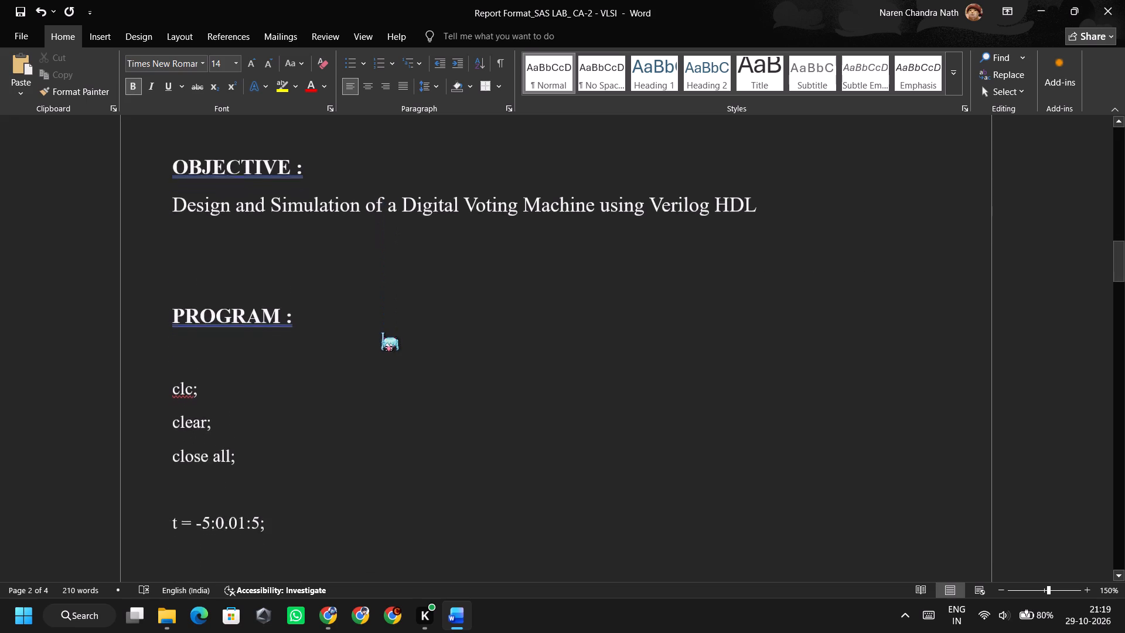
scroll(383, 338, down, 1)
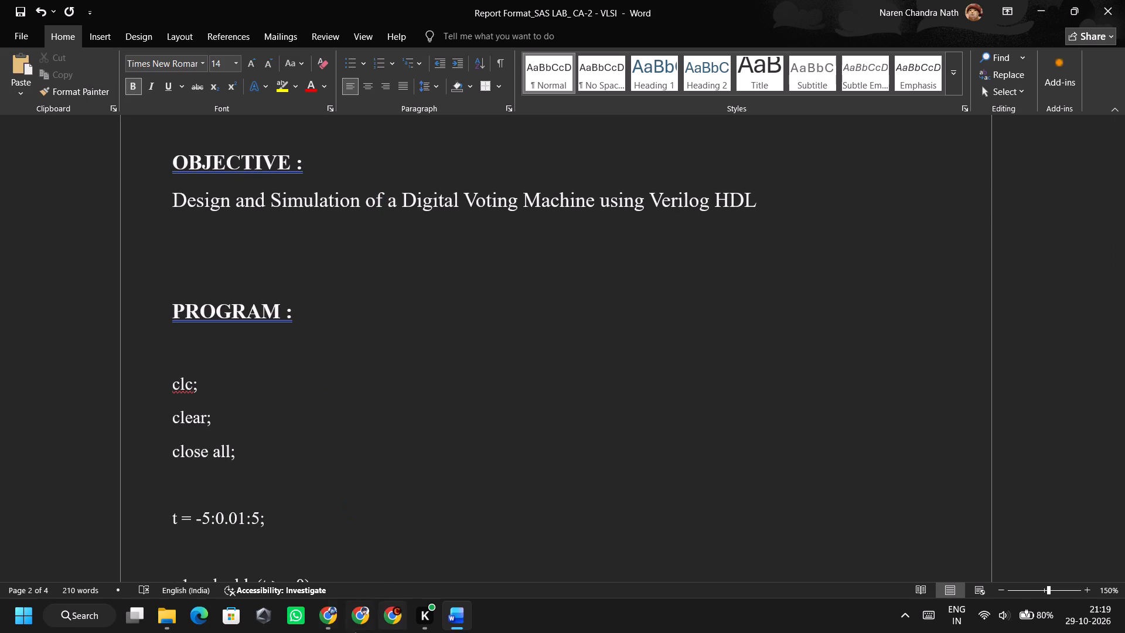
click(315, 624)
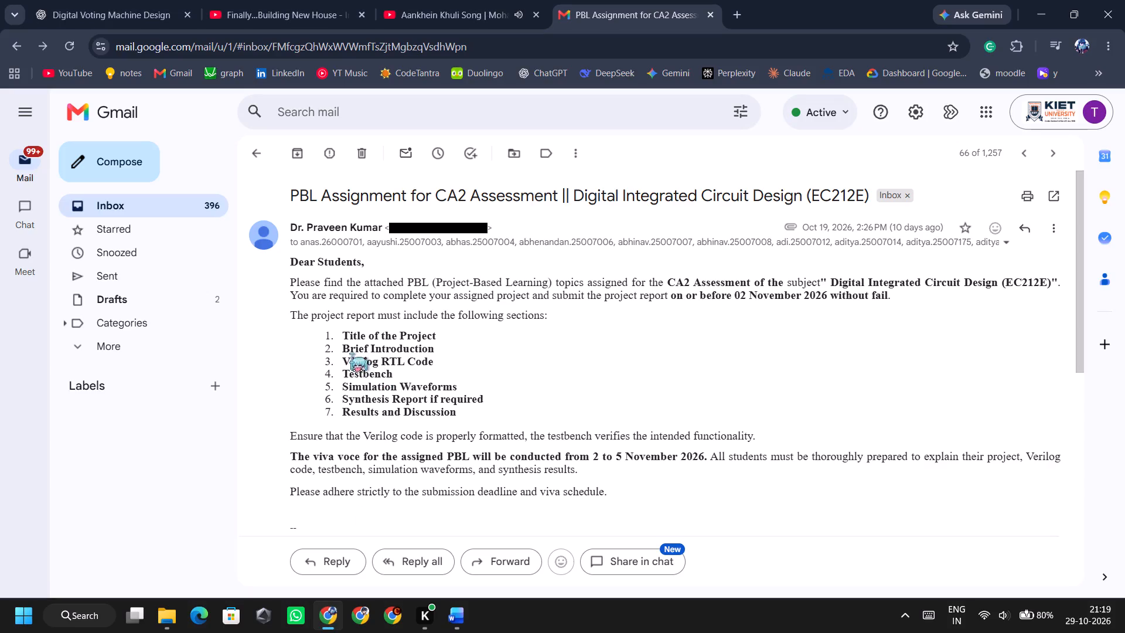
click(350, 357)
drag(350, 357, 354, 349)
click(354, 349)
drag(354, 349, 386, 349)
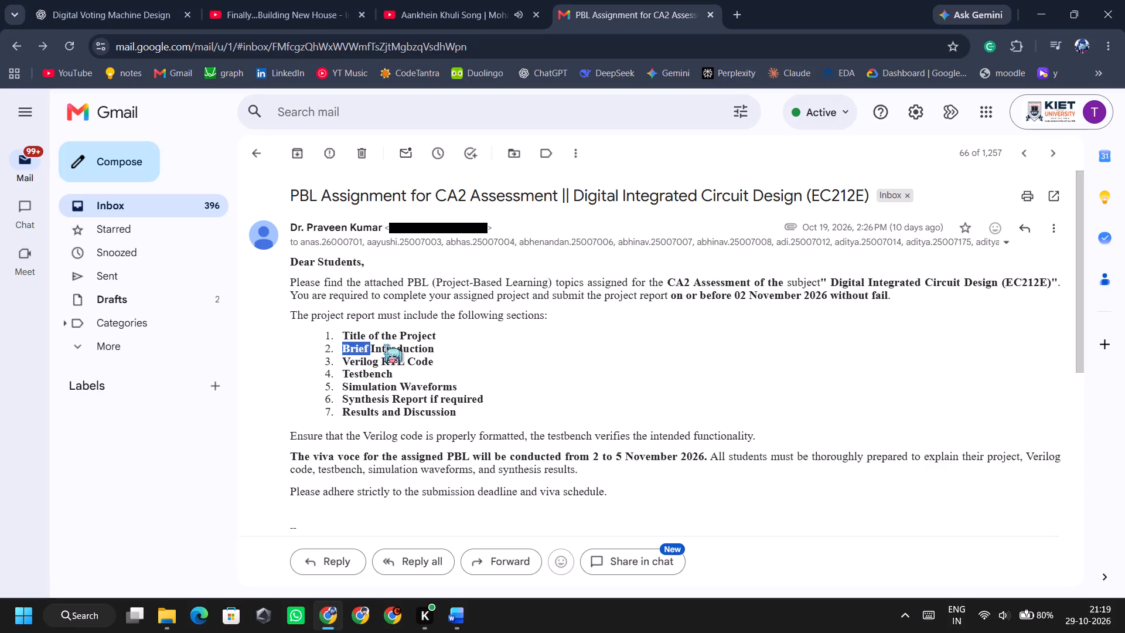
double_click(386, 349)
key(ctrl+c)
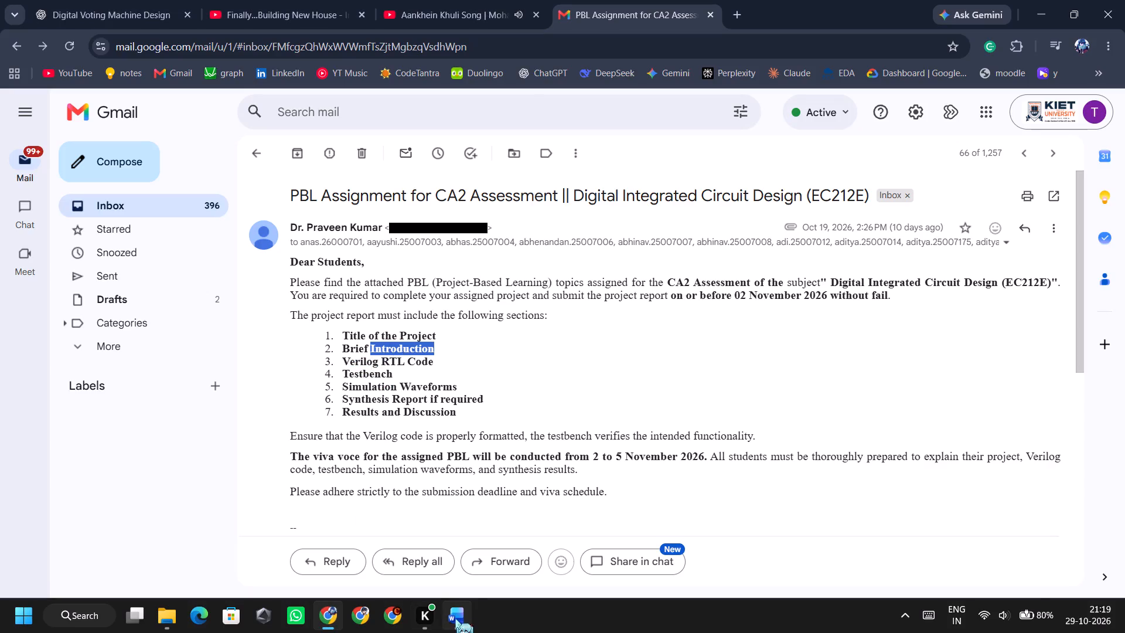
click(455, 618)
click(231, 248)
key(Return)
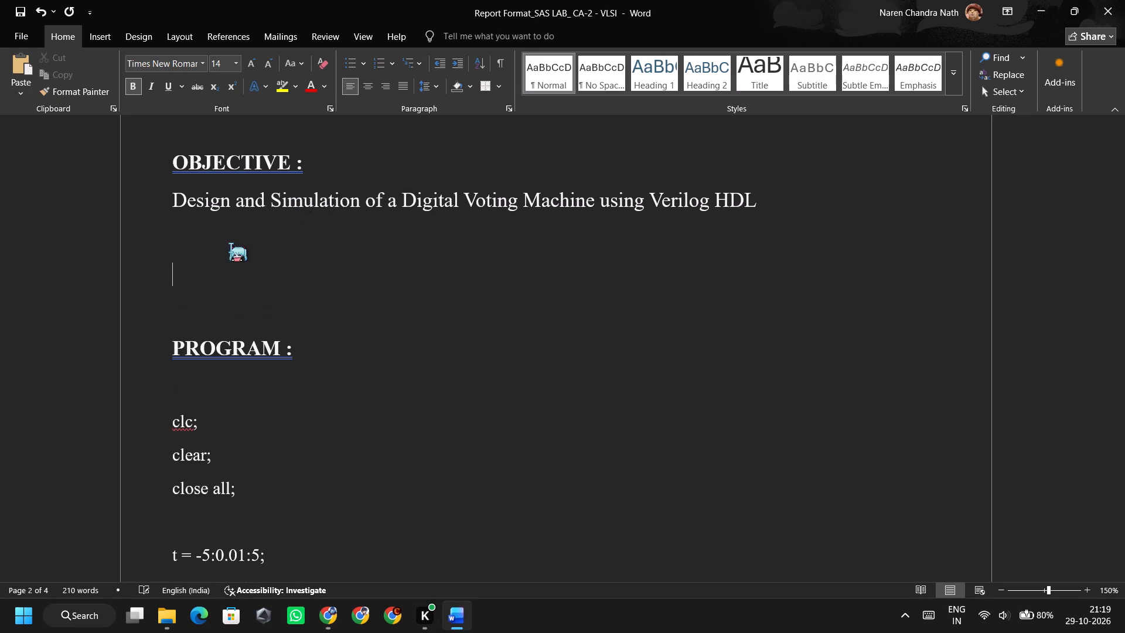
key(ctrl+v)
Replace the pasted word with the uppercase heading "INTRODUCTION:" and start a new line beneath it.
double_click(197, 277)
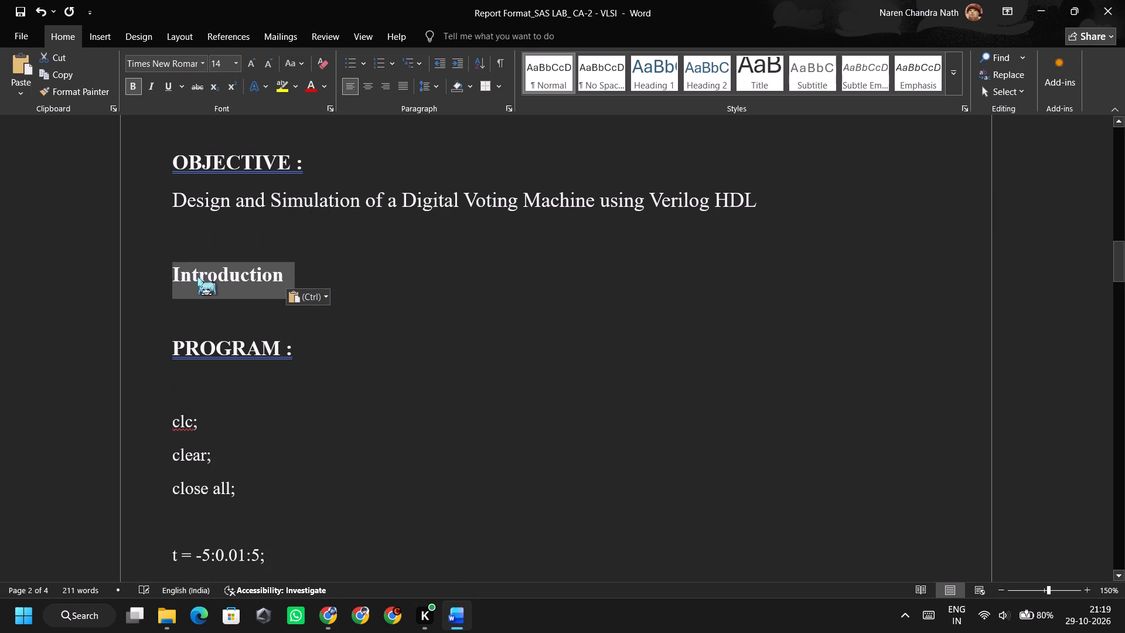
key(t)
key(BackSpace)
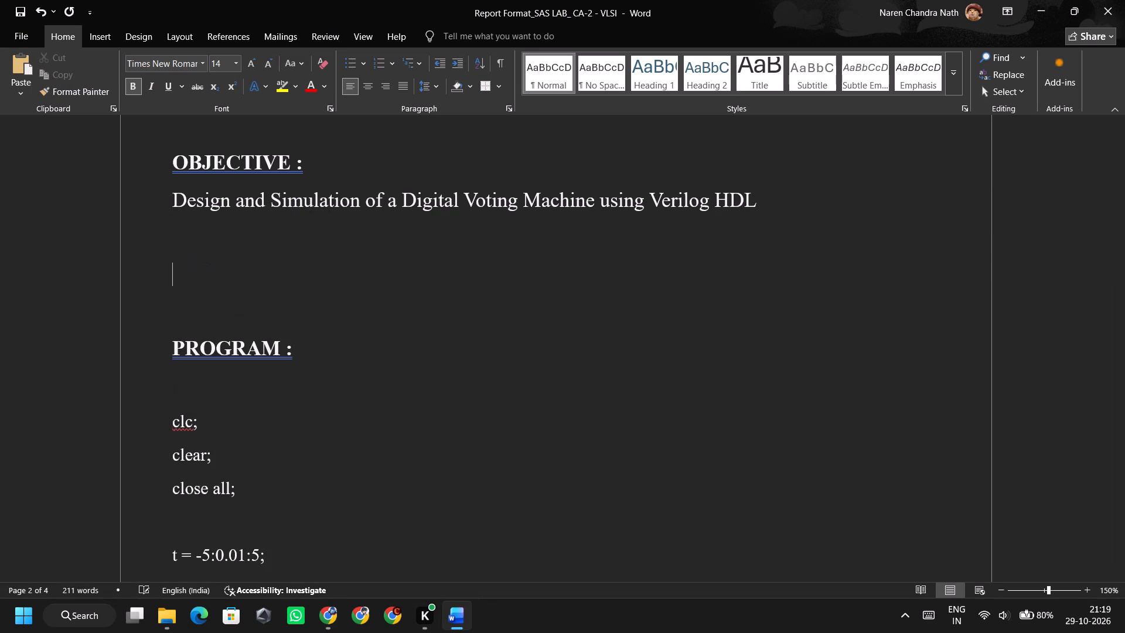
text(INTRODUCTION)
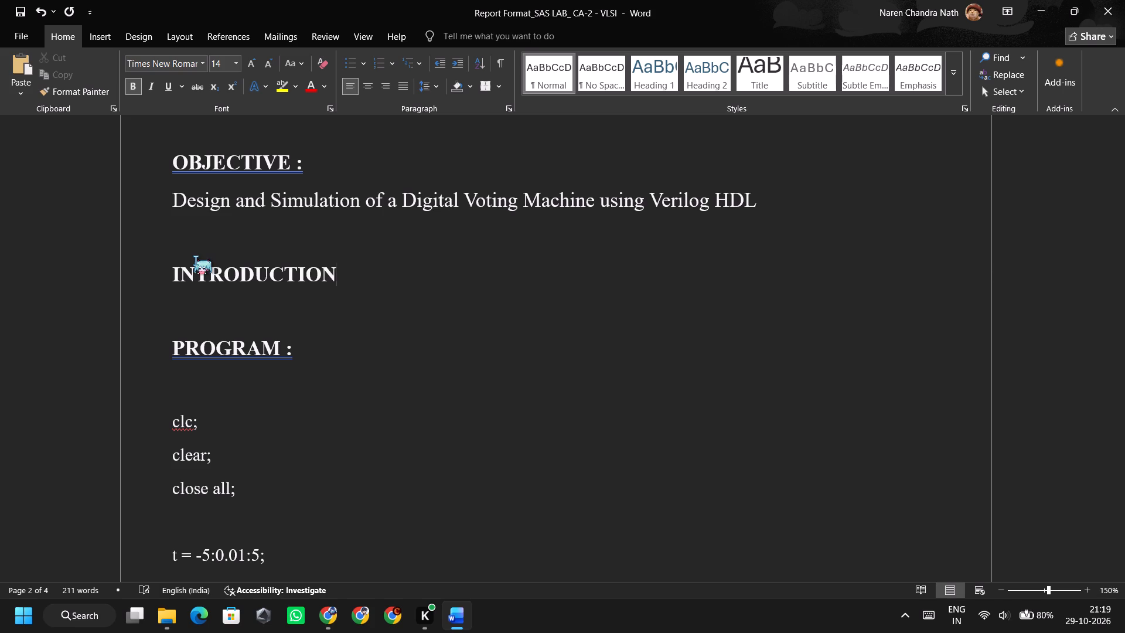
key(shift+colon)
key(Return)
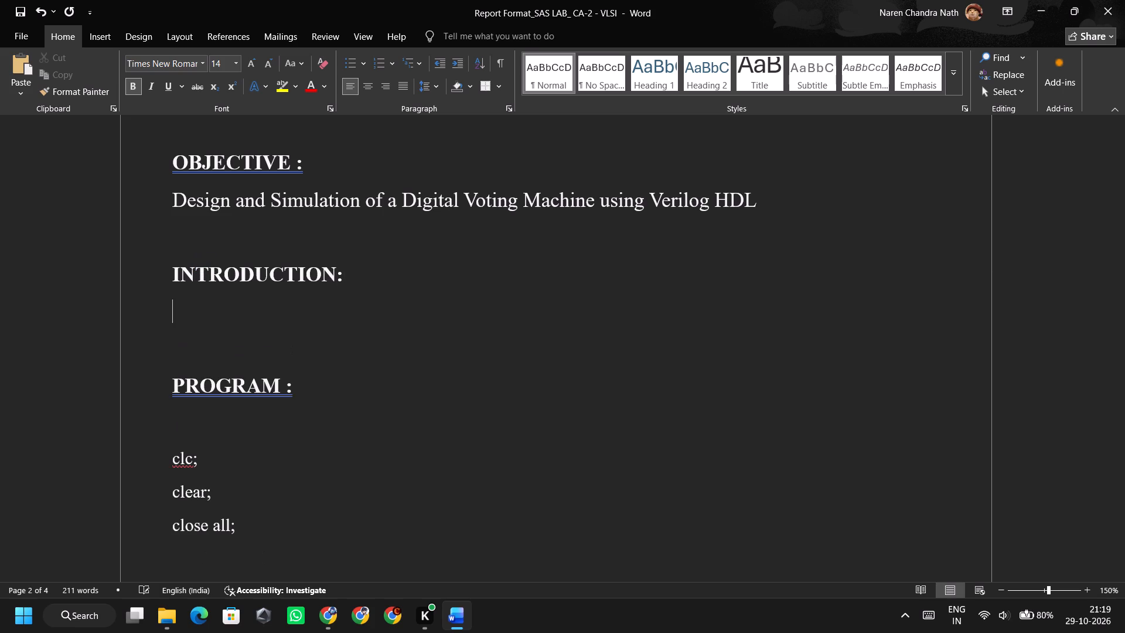
Switch to Chrome and open the Digital Voting Machine Design chat.
click(328, 615)
click(88, 0)
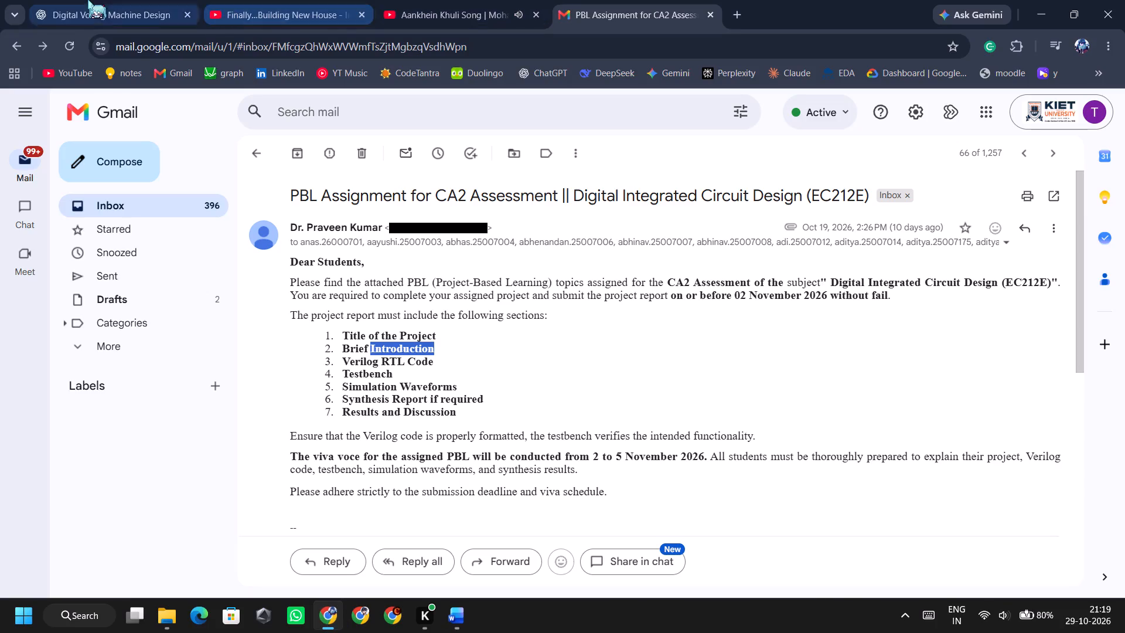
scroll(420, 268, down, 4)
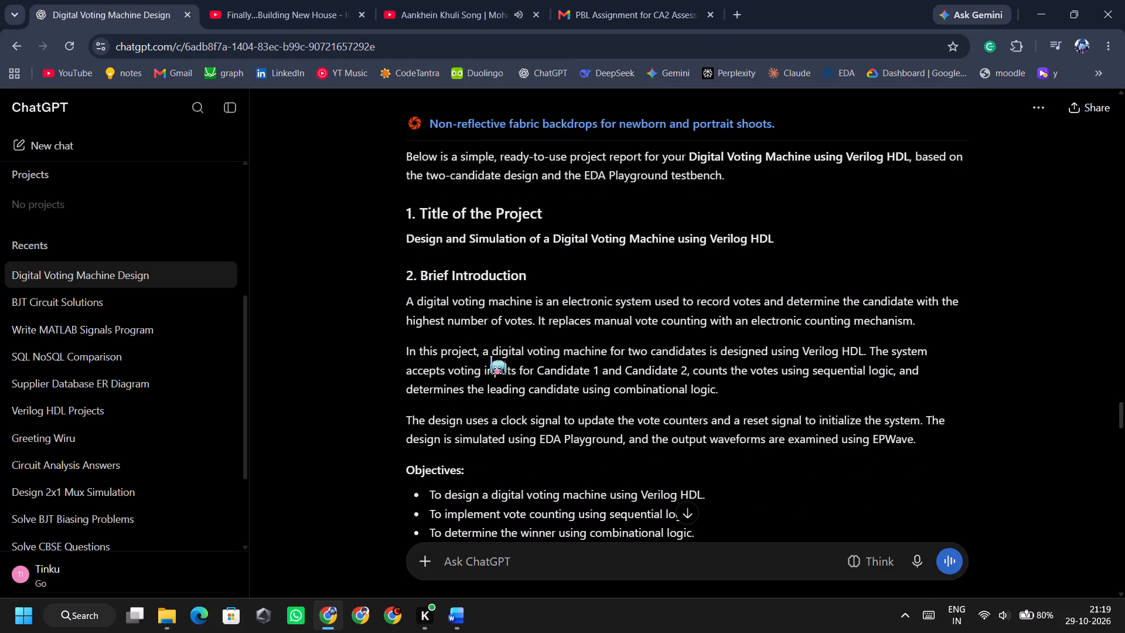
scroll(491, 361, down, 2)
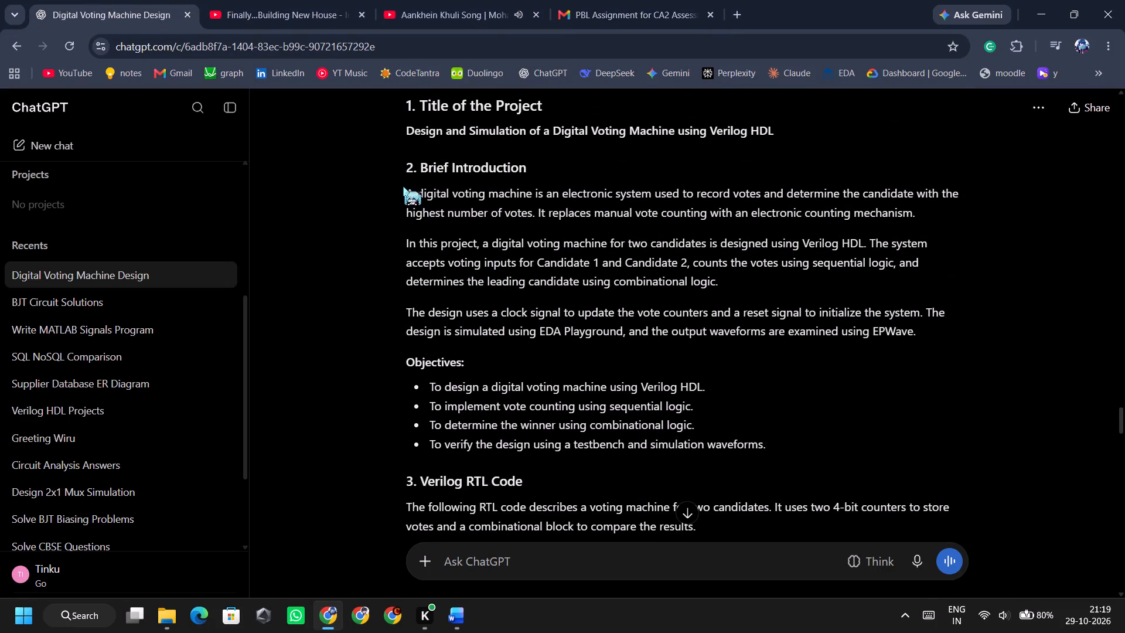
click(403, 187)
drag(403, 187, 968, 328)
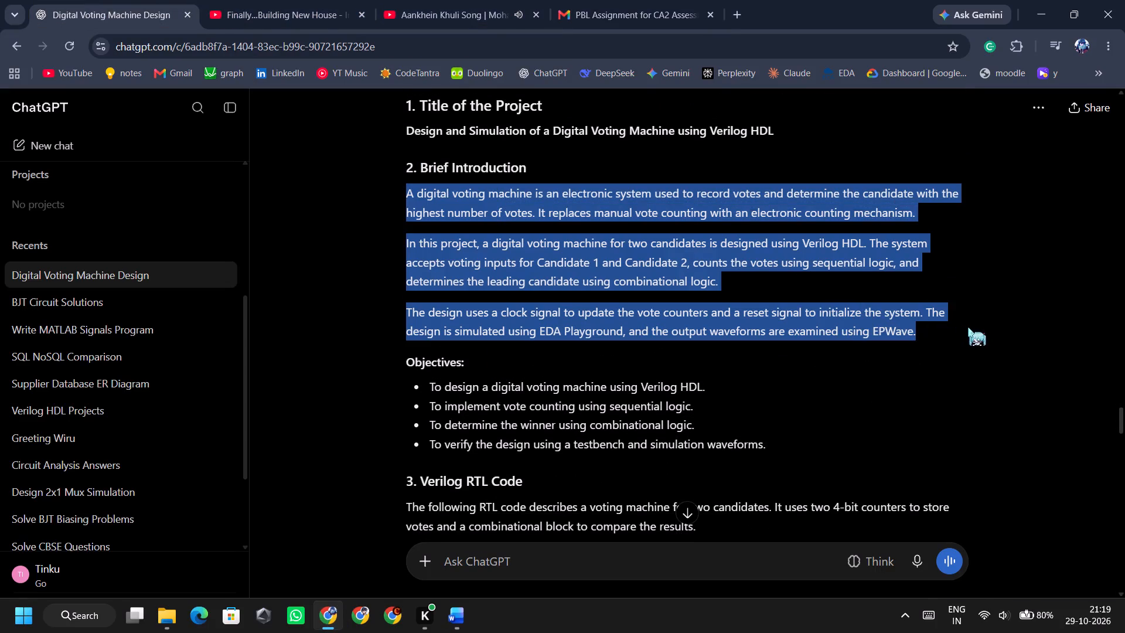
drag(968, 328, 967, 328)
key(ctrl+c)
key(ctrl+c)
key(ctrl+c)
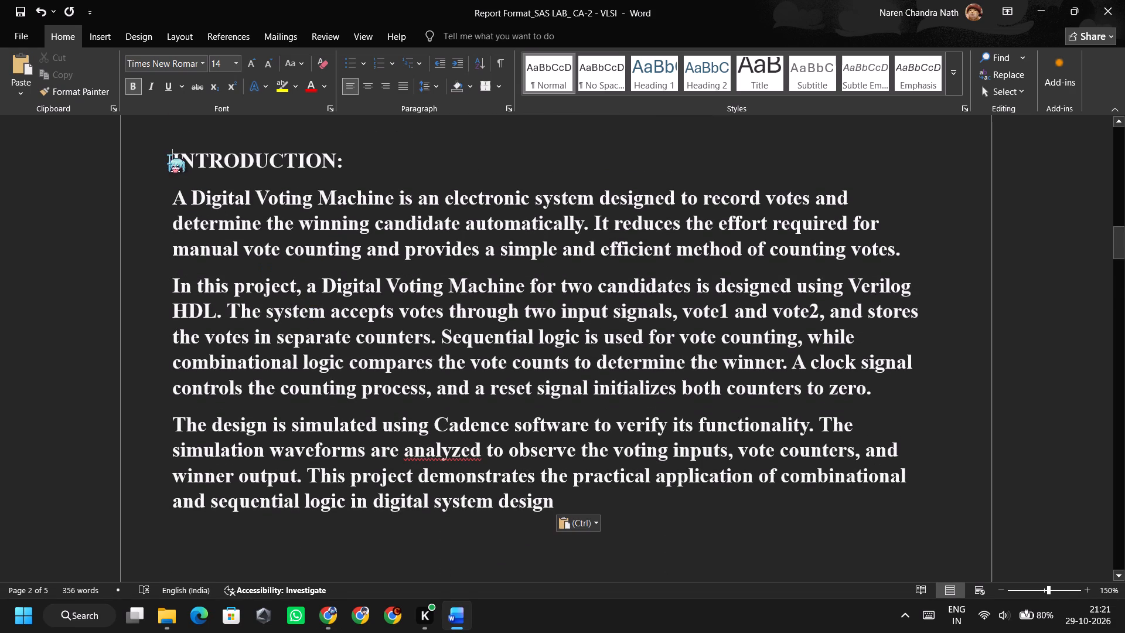
text(BRIED)
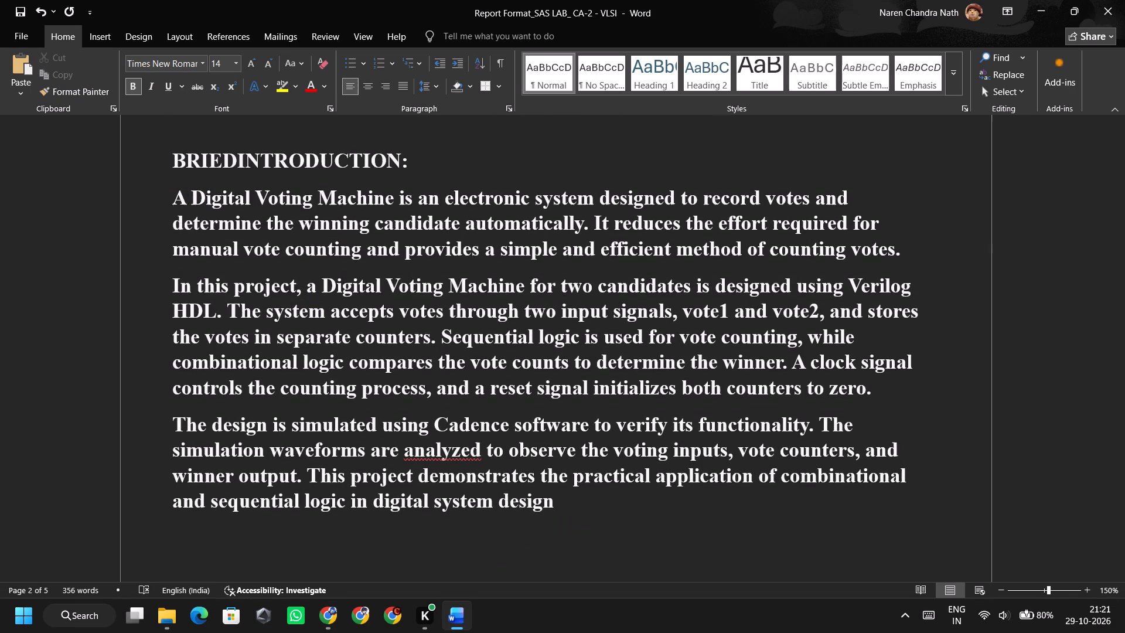
key(BackSpace)
text(F)
key(space)
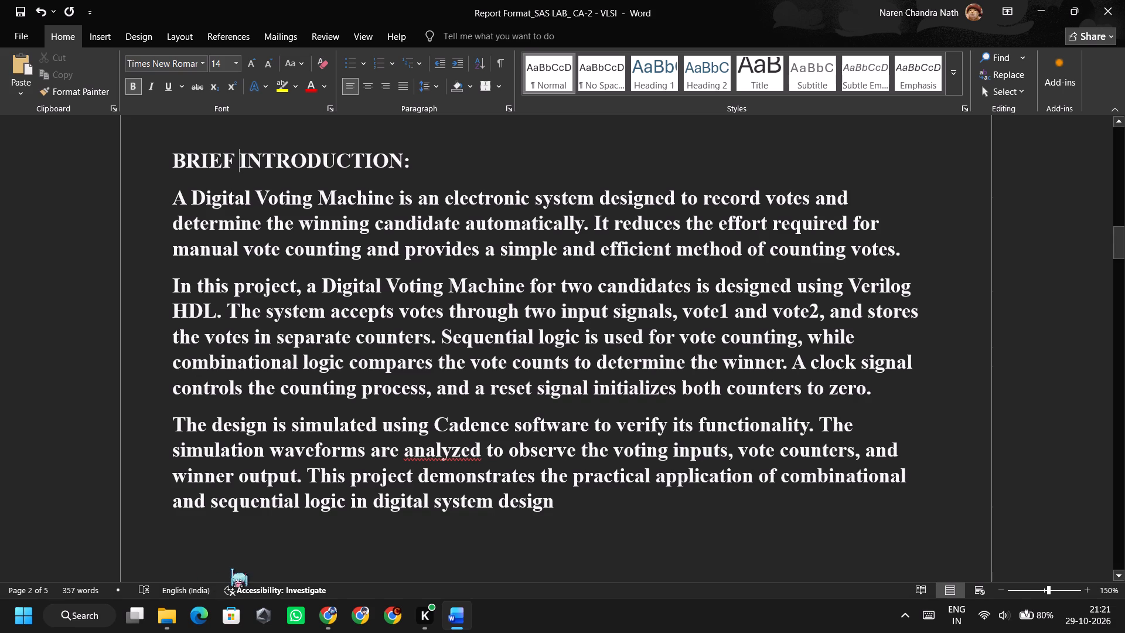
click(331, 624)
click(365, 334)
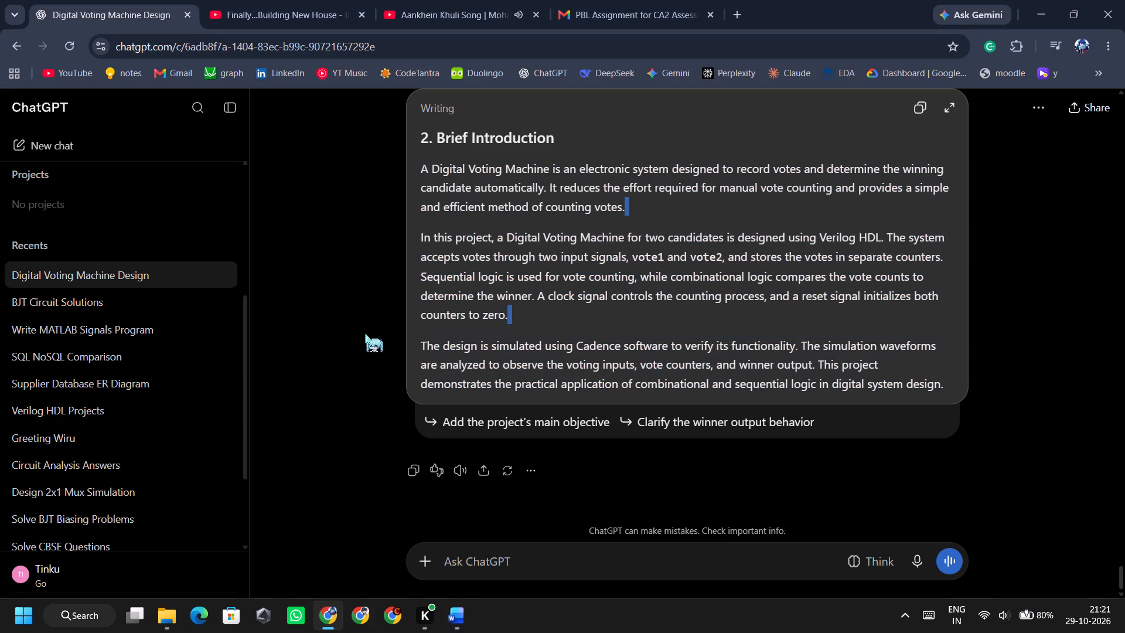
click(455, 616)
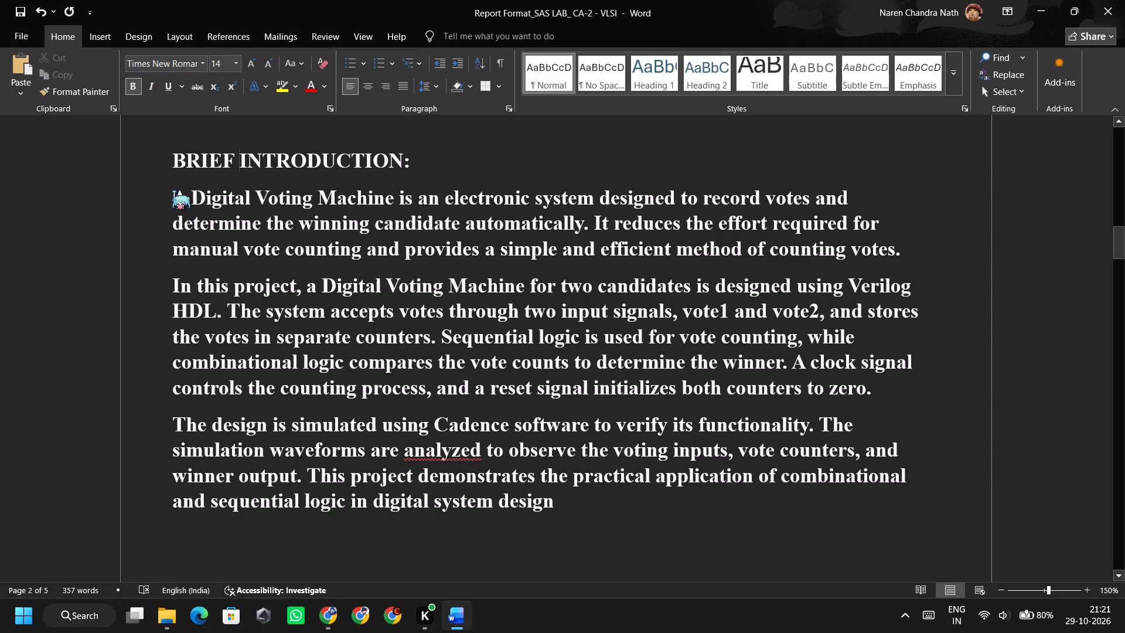
Remove the bold from the three paragraphs under BRIEF INTRODUCTION and reduce their font size to 12.
click(174, 196)
drag(174, 196, 650, 504)
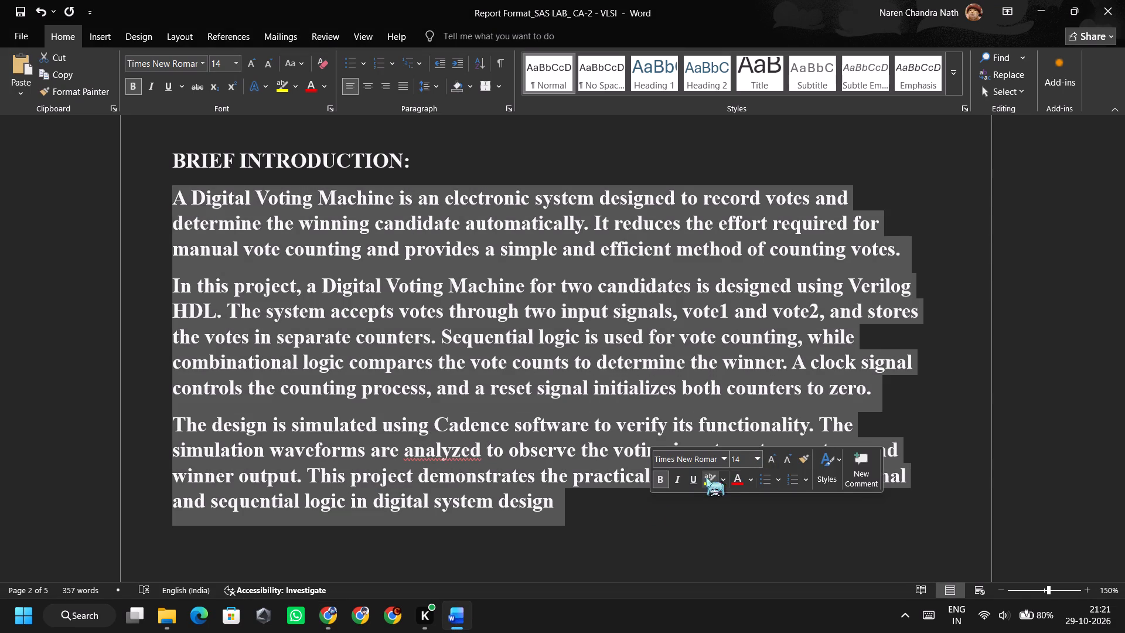
click(660, 478)
click(788, 462)
click(641, 270)
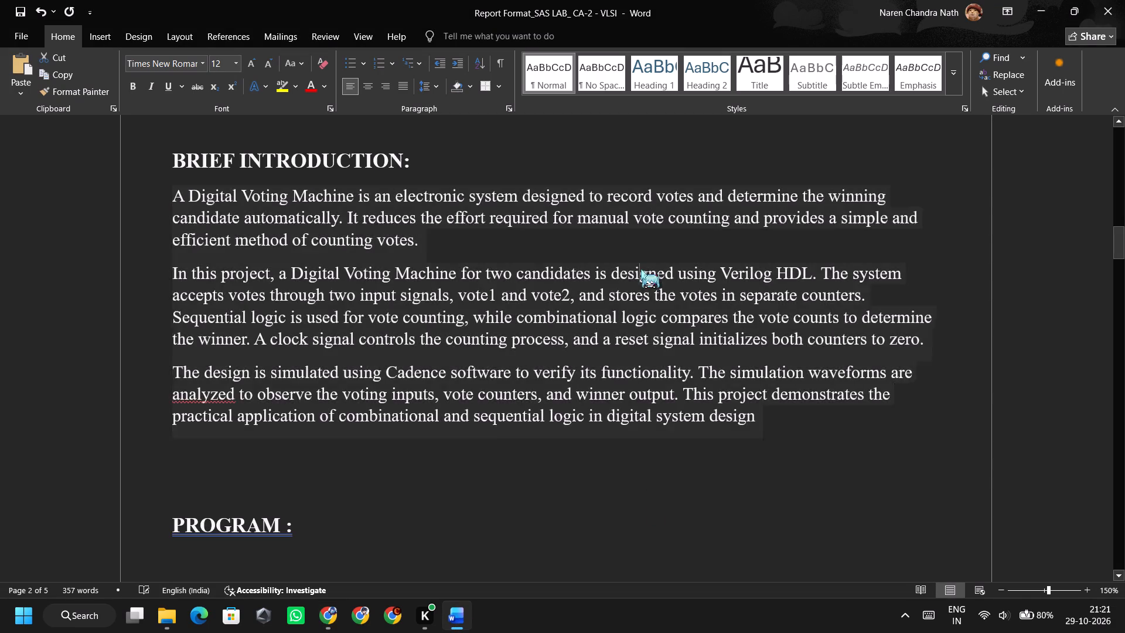
Reduce the font size of the title text under the OBJECTIVE heading by one step.
scroll(641, 270, up, 3)
scroll(422, 330, down, 4)
scroll(422, 330, up, 1)
click(202, 388)
drag(202, 388, 765, 390)
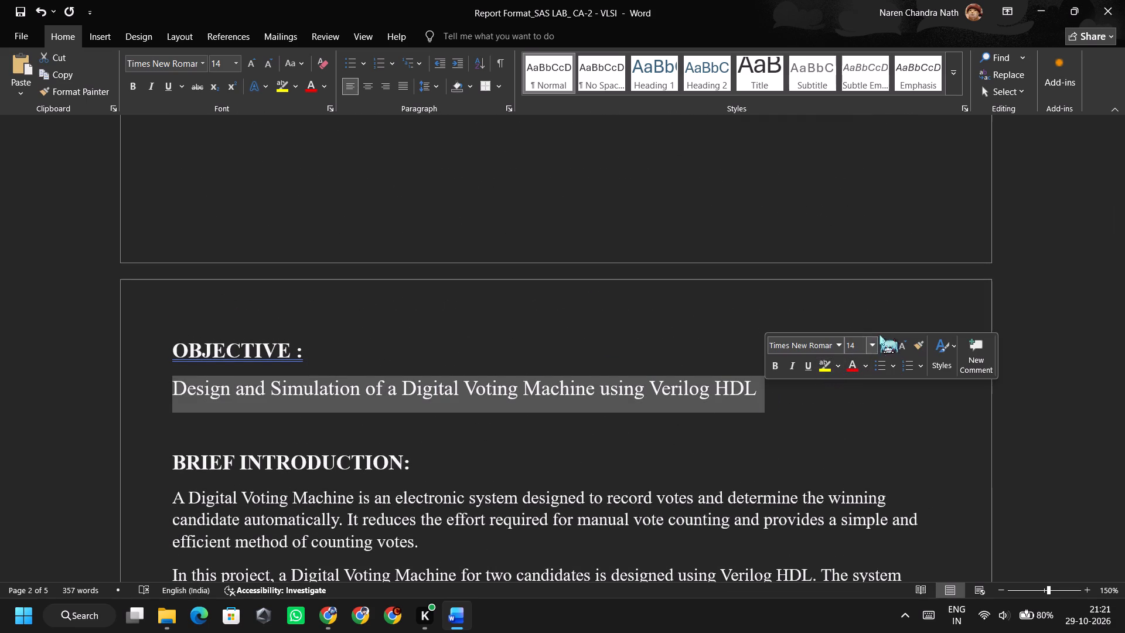
click(897, 346)
Review the OBJECTIVE and BRIEF INTRODUCTION headings and read through the introduction paragraphs down to the PROGRAM section.
double_click(203, 353)
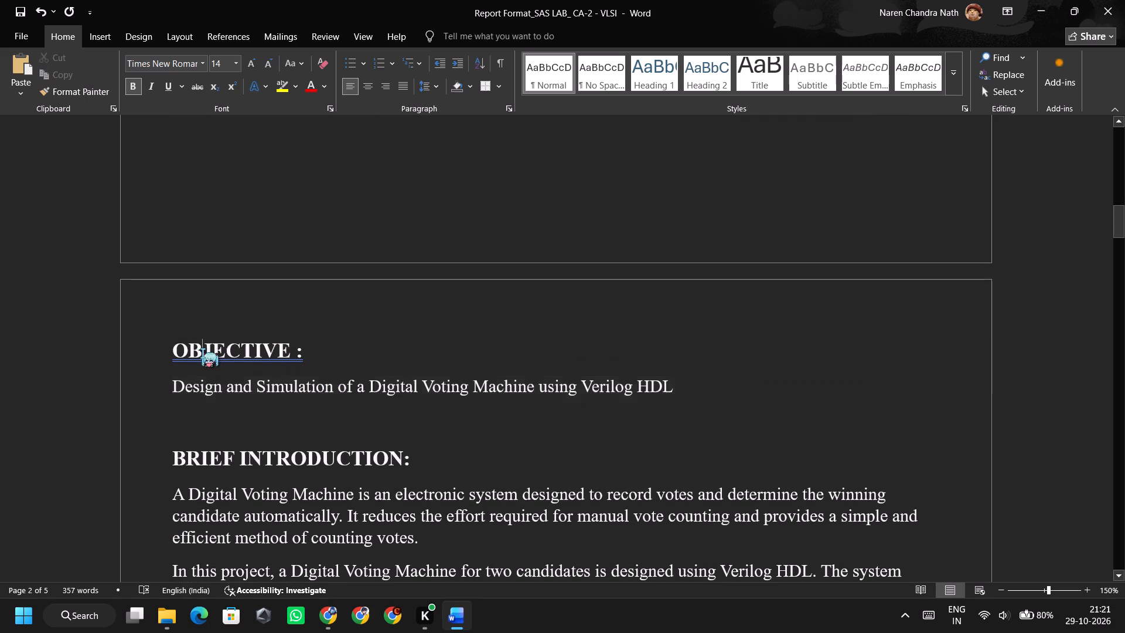
double_click(219, 452)
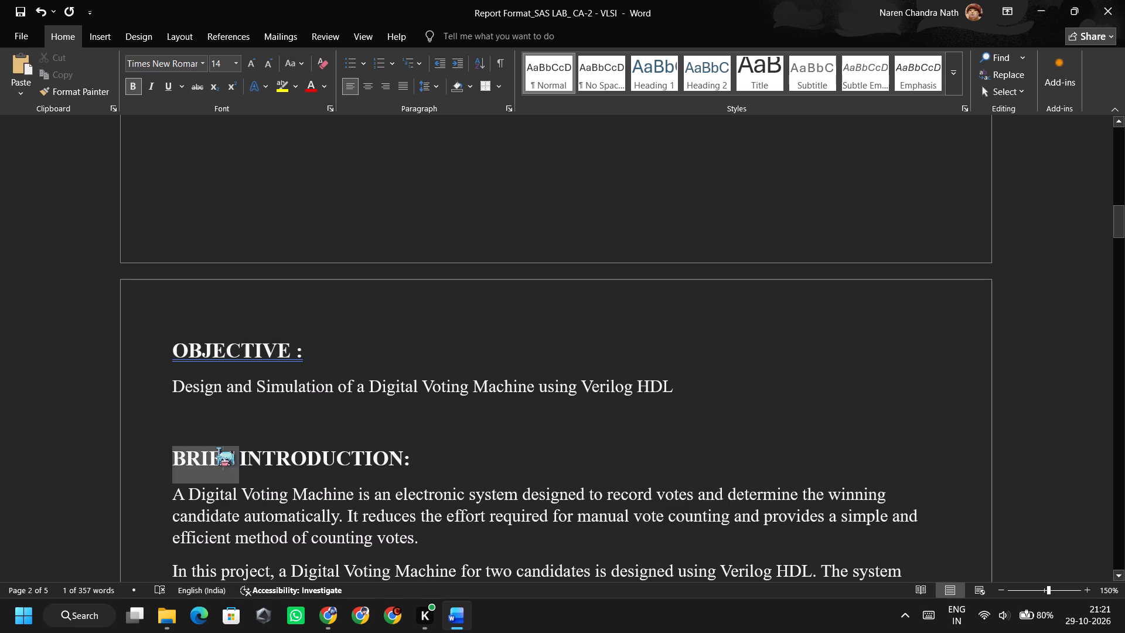
drag(219, 452, 440, 454)
click(440, 454)
scroll(440, 454, down, 1)
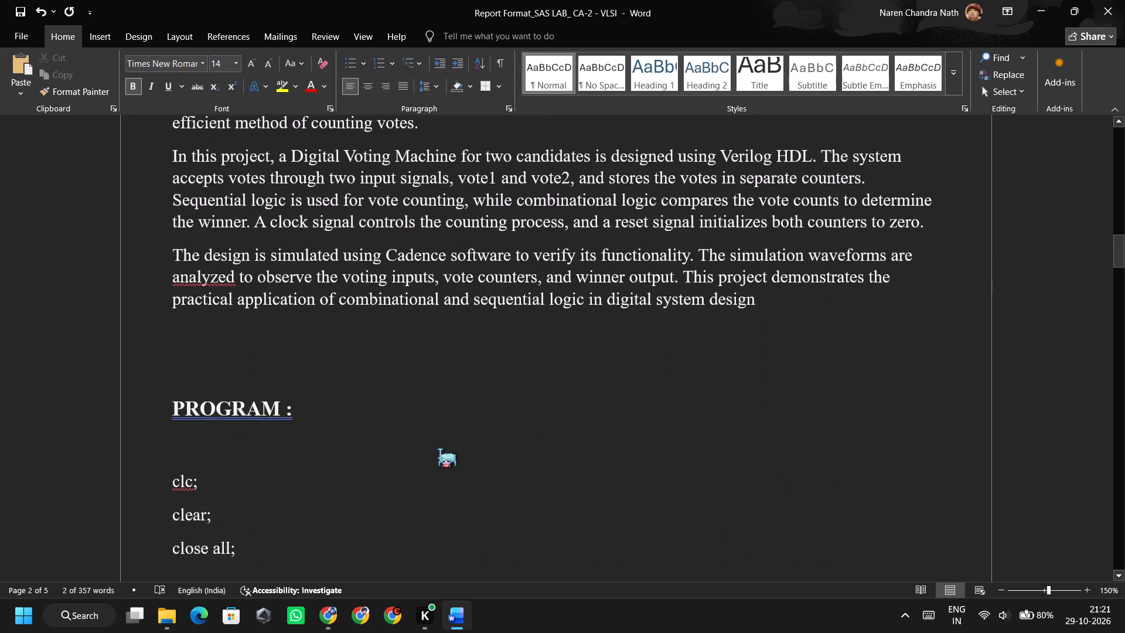
scroll(440, 454, down, 1)
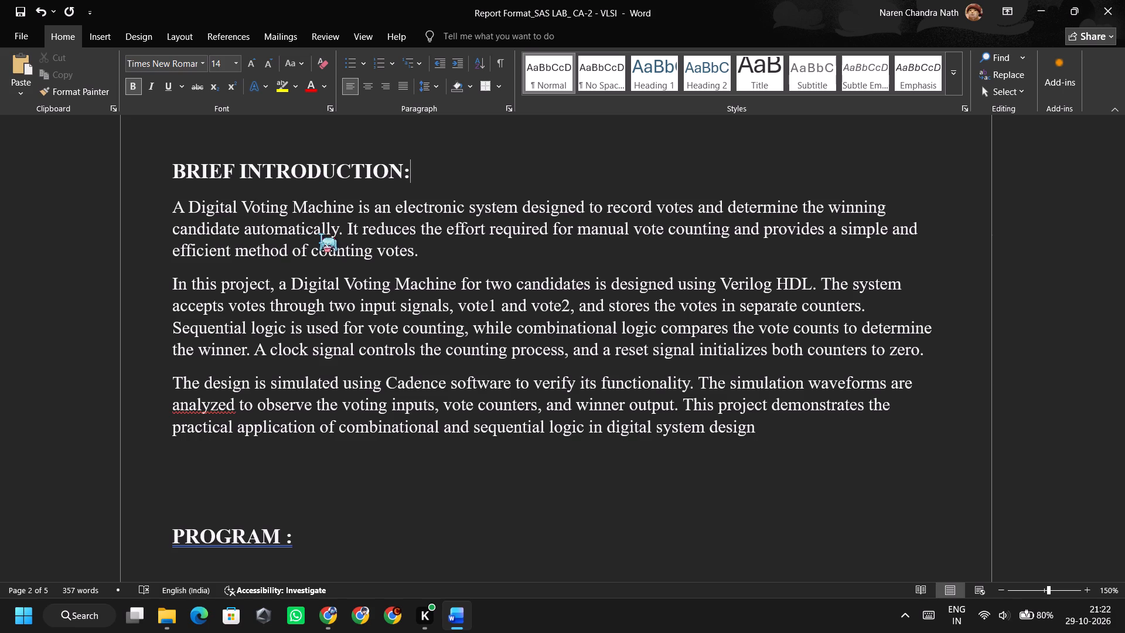
scroll(321, 239, down, 1)
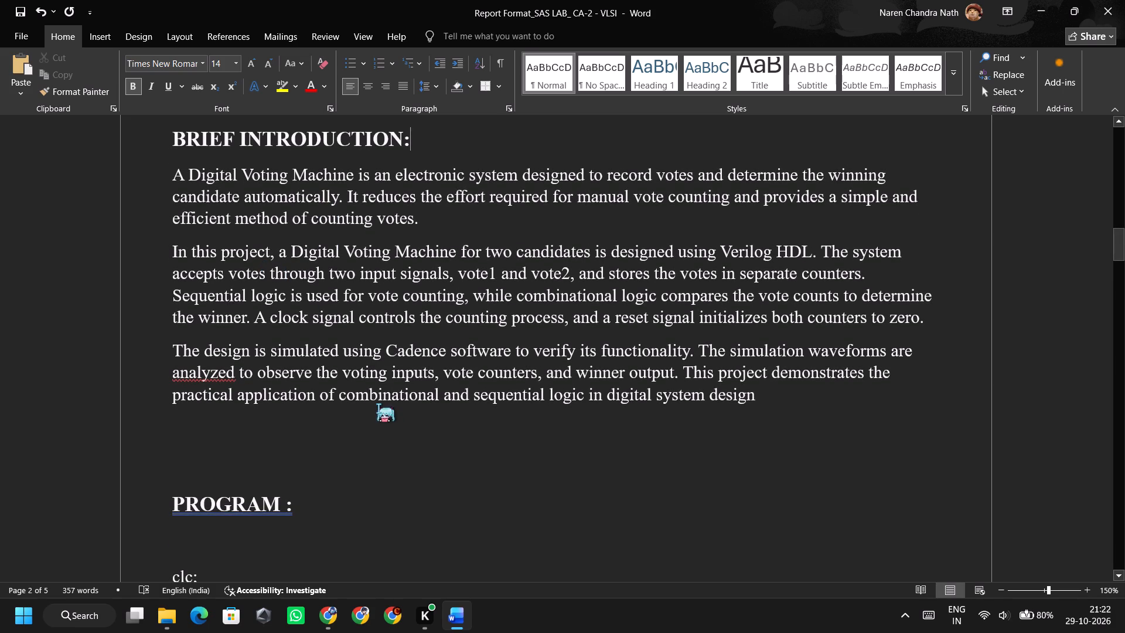
scroll(379, 409, down, 1)
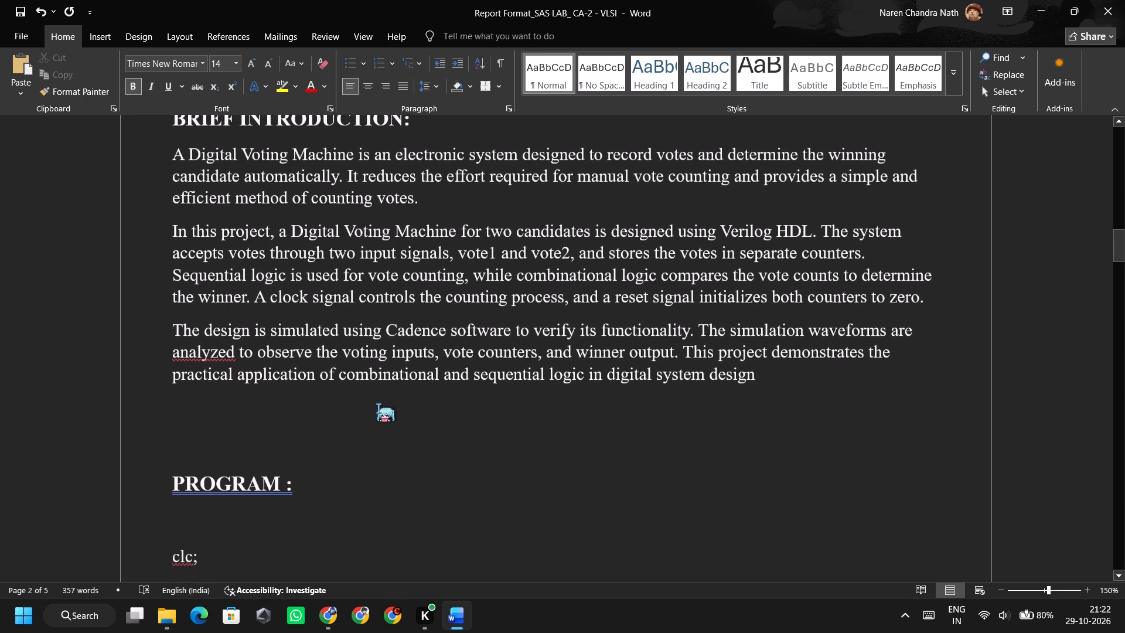
scroll(379, 409, down, 1)
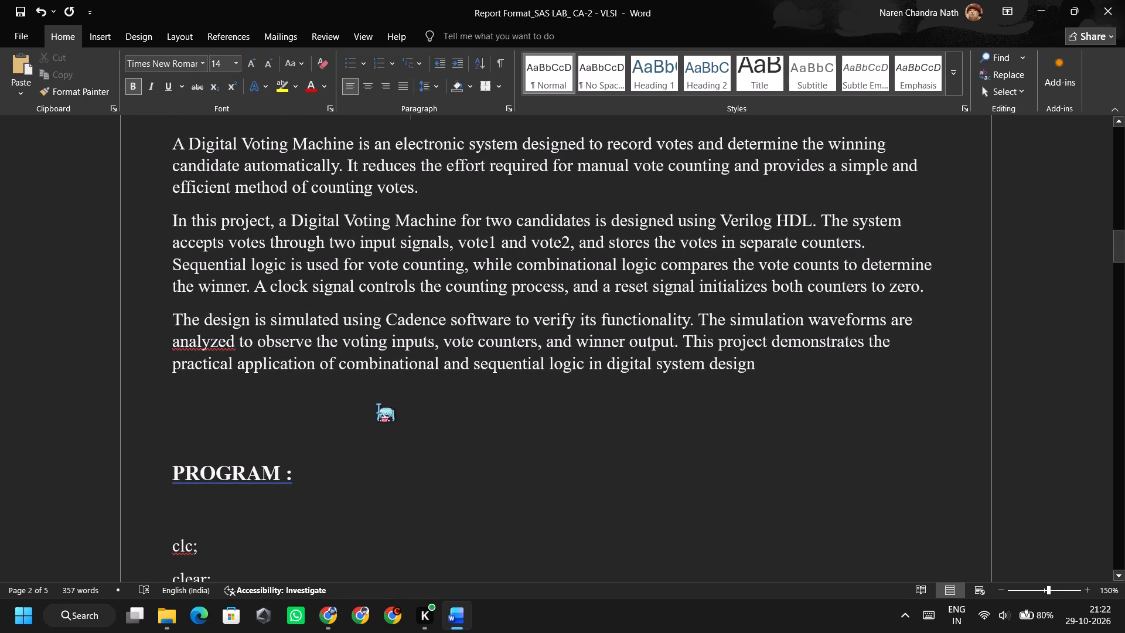
scroll(379, 409, down, 3)
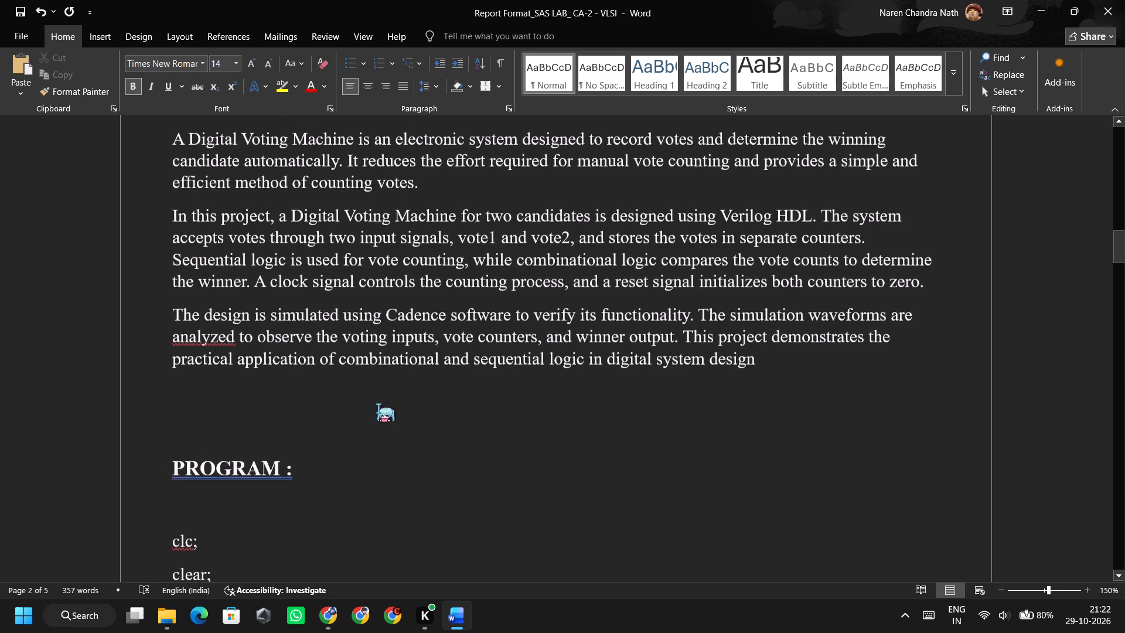
scroll(379, 409, down, 1)
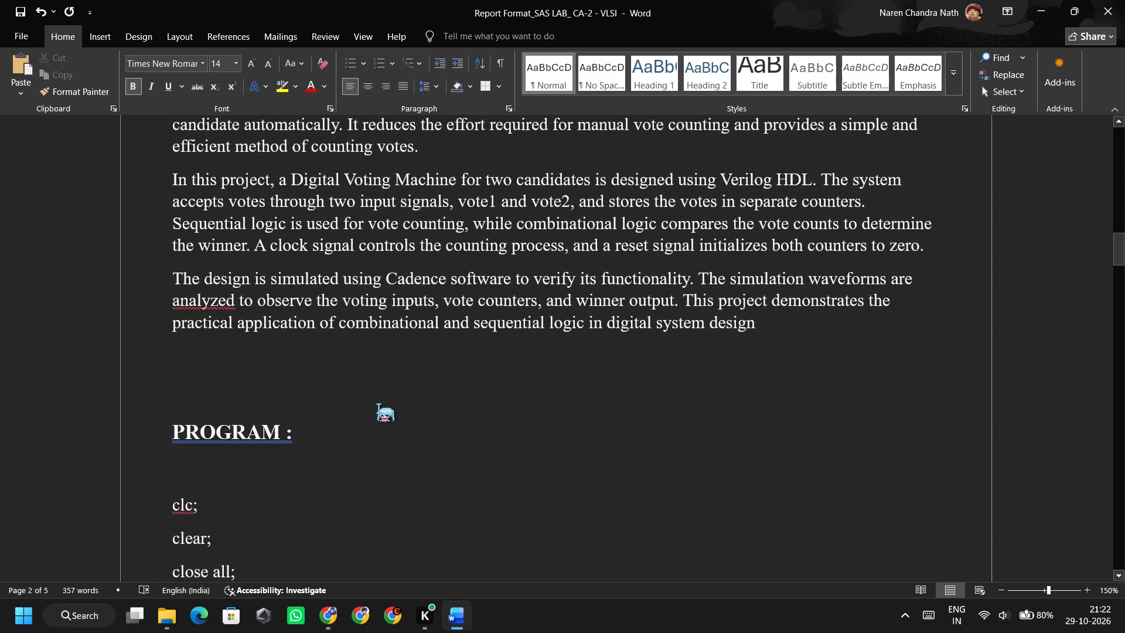
scroll(379, 409, down, 1)
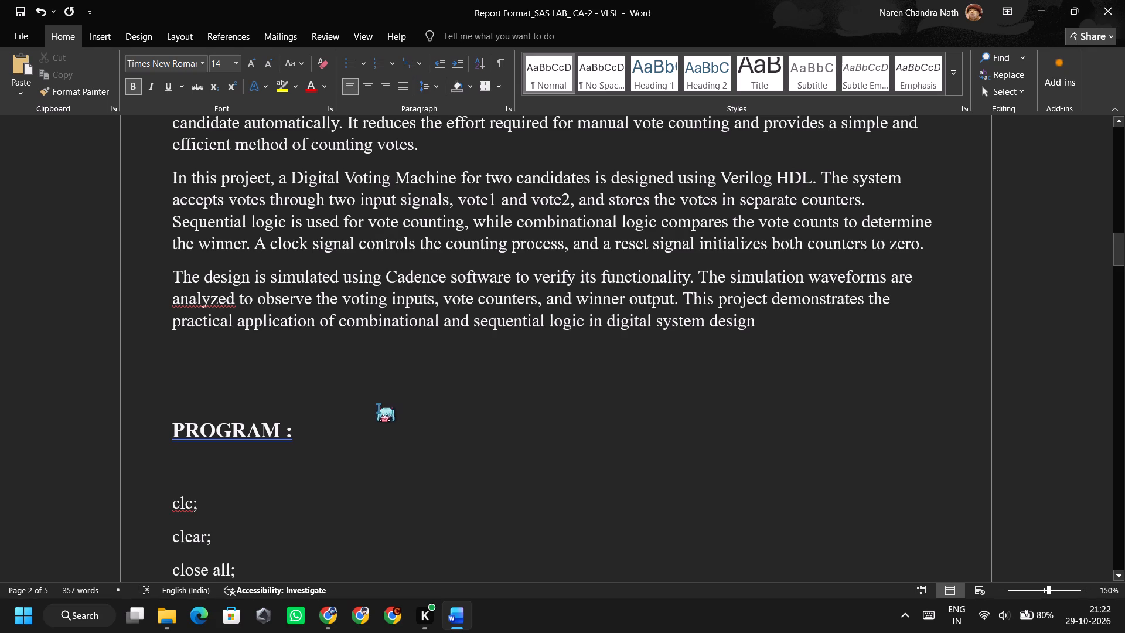
scroll(379, 409, down, 3)
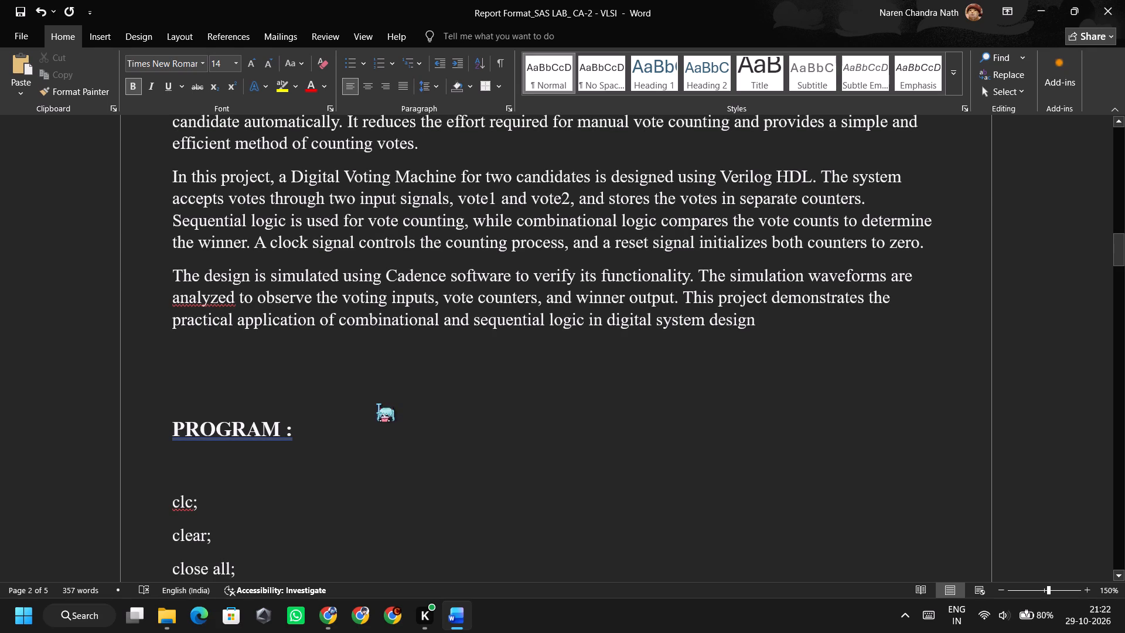
scroll(379, 409, down, 1)
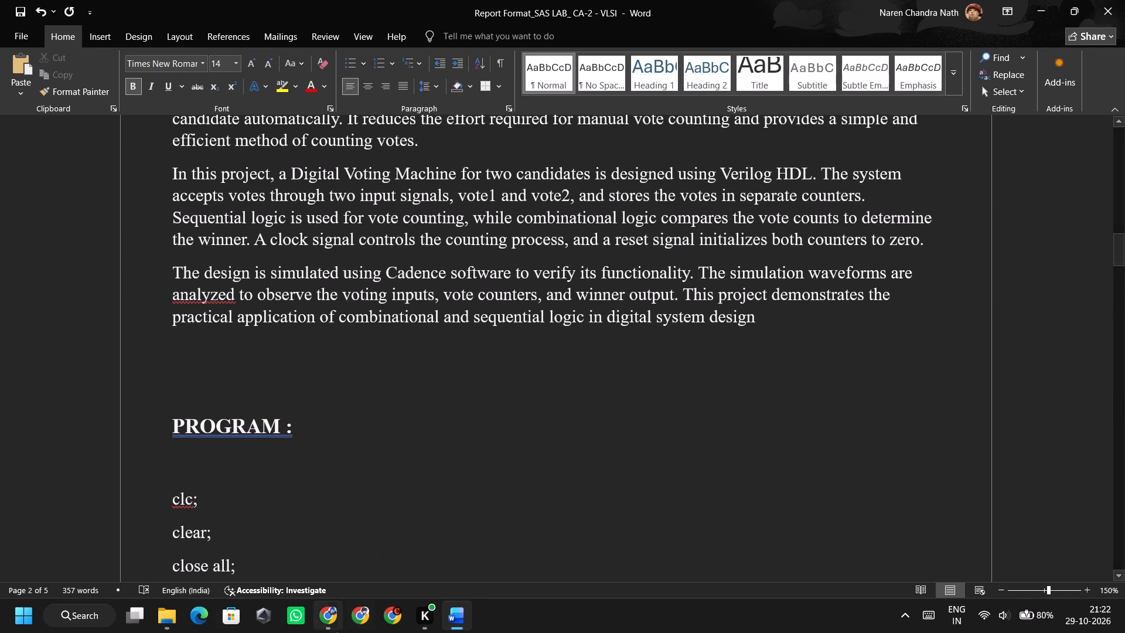
In Chrome, search Google for "cadence xcelium" in a new tab and copy the word "xcelium" from the query.
click(340, 608)
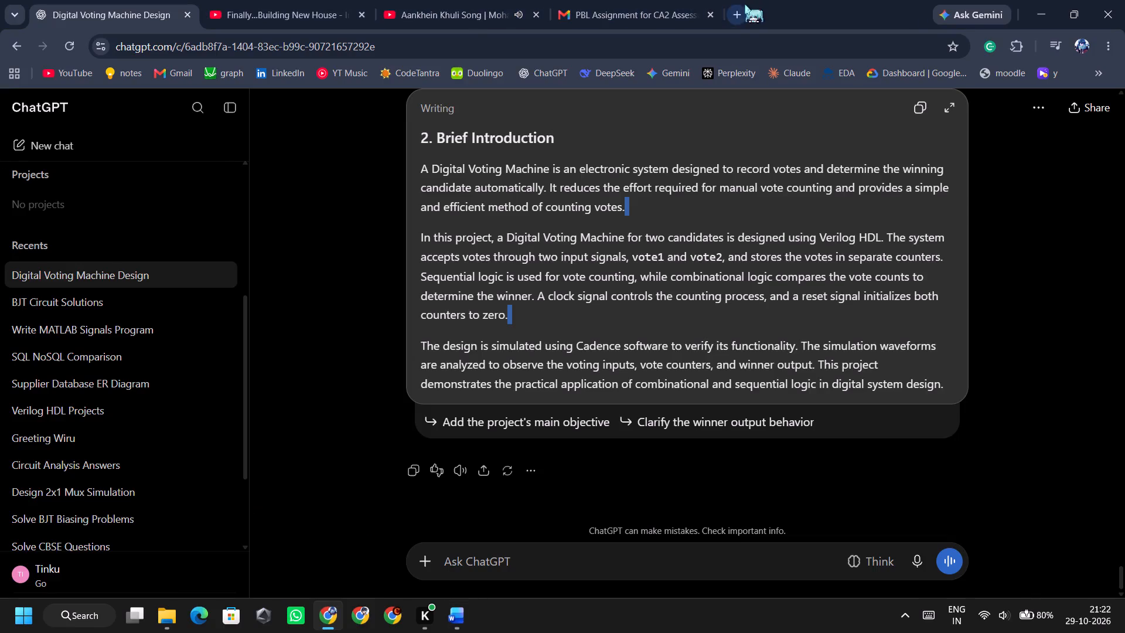
click(745, 5)
text(CADENCE)
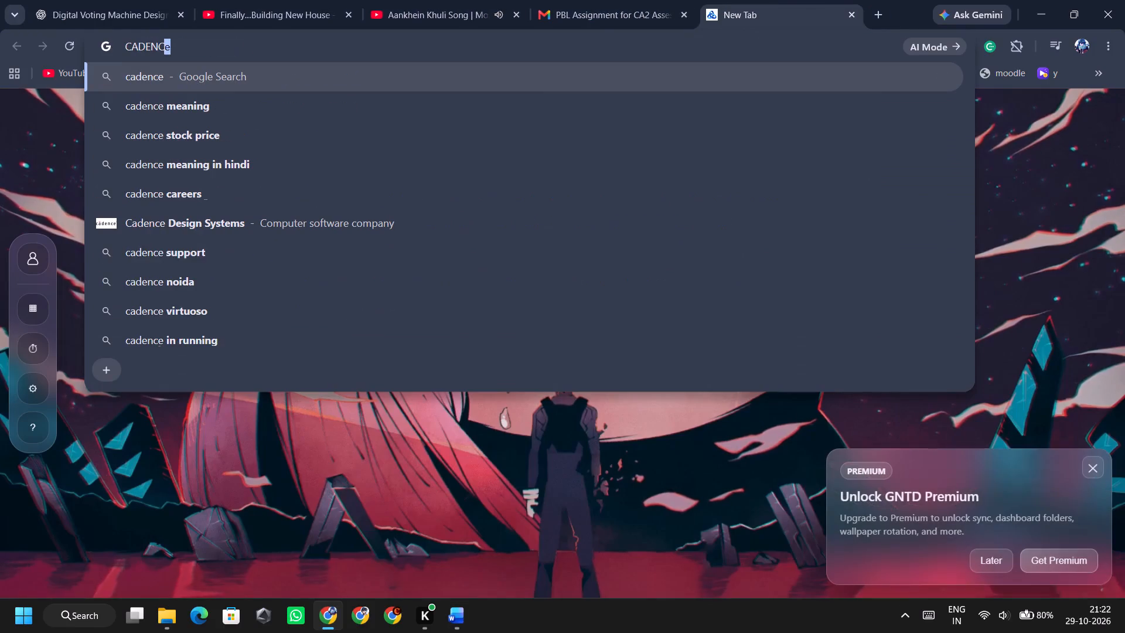
key(space)
key(x)
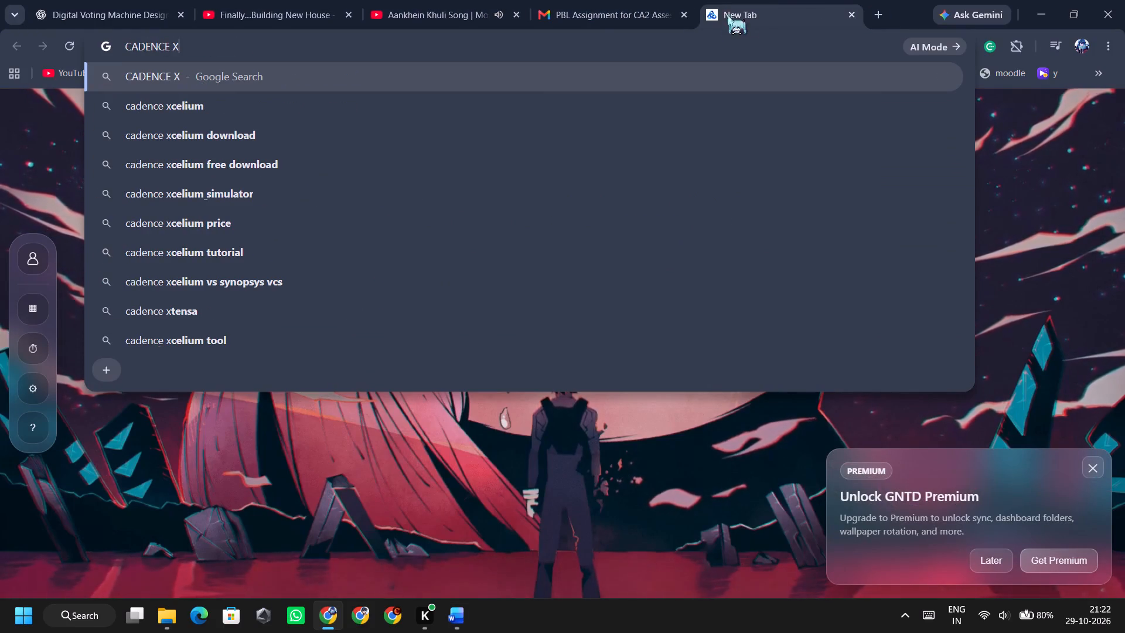
click(596, 108)
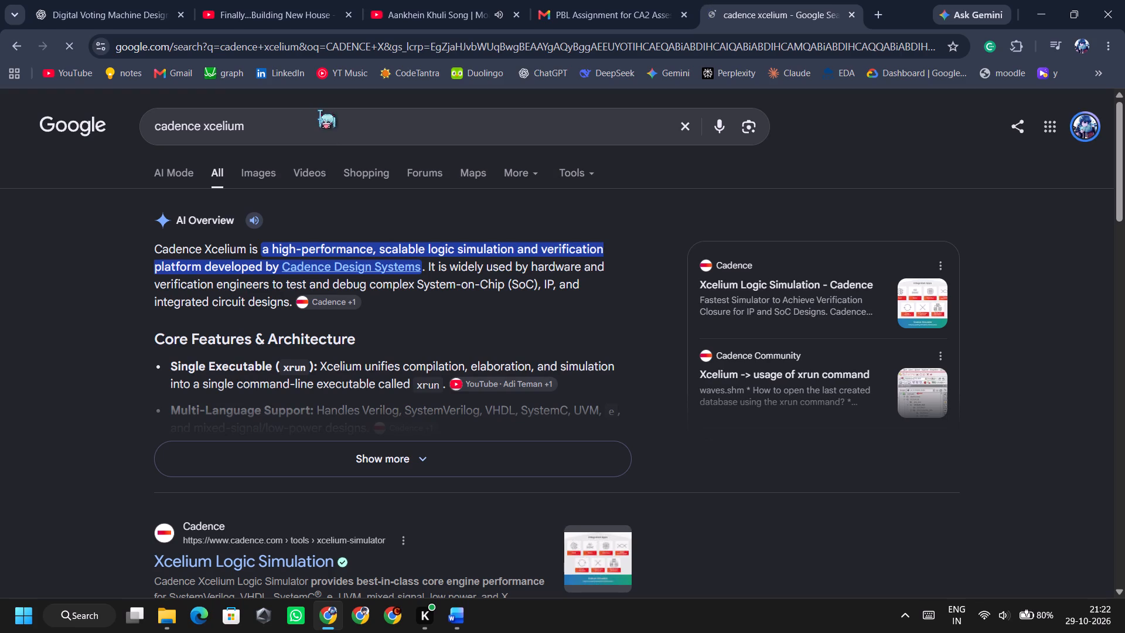
click(306, 458)
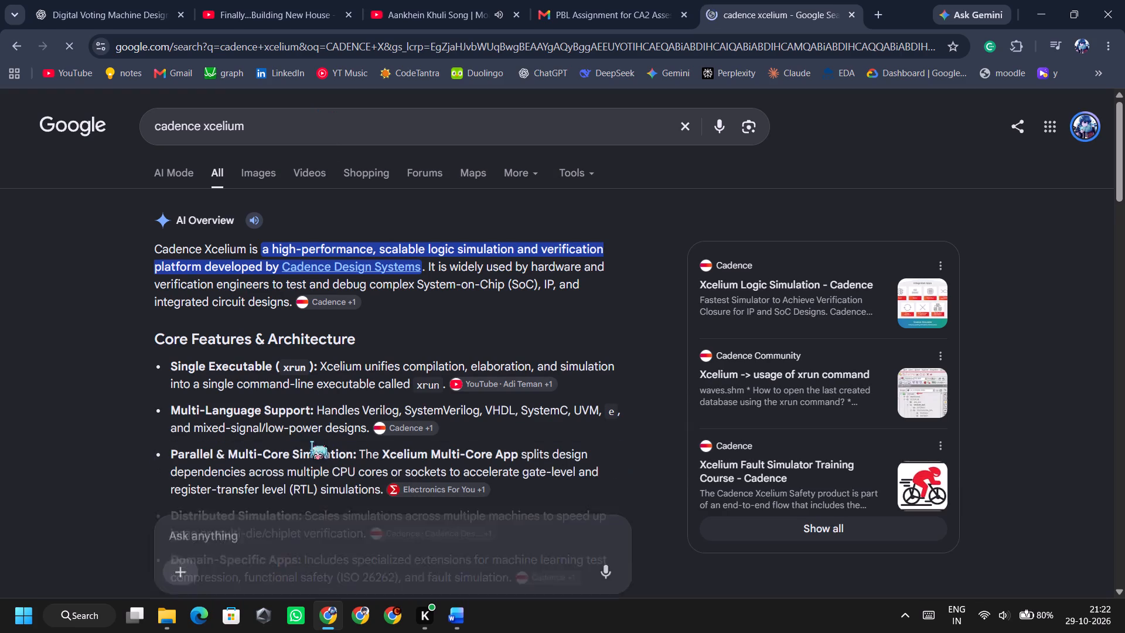
double_click(221, 121)
key(ctrl+c)
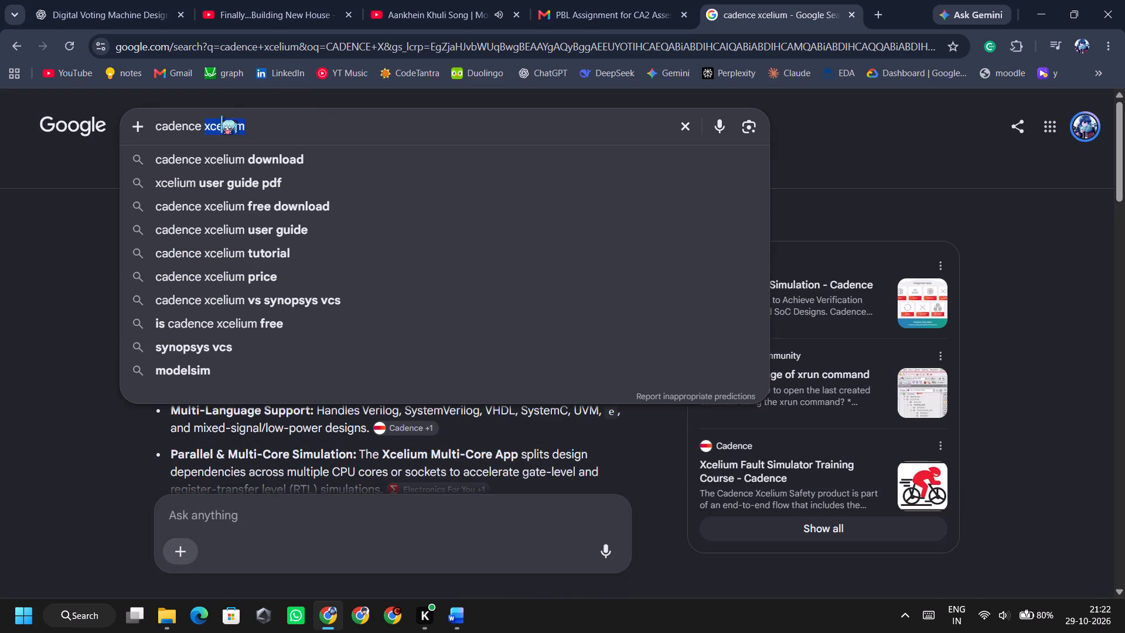
Back in the Word report, paste "xcelium" after "Cadence" in the third introduction paragraph.
click(456, 620)
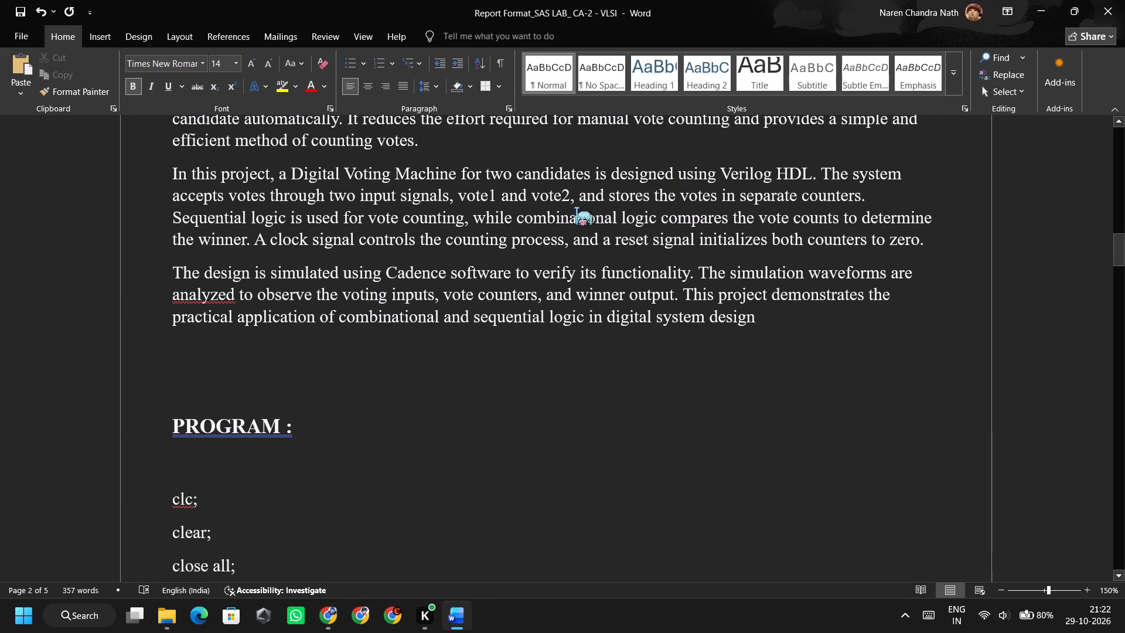
click(448, 277)
key(ctrl+space)
key(space)
key(ctrl+v)
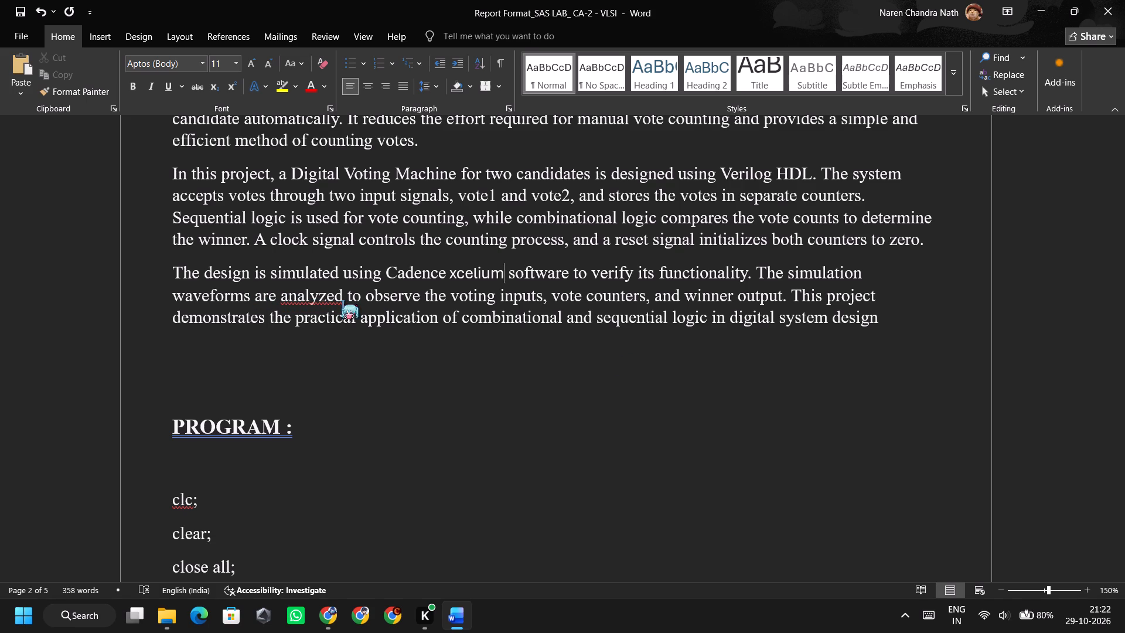
Check the third required section in the PBL assignment email and rename the report's PROGRAM heading to VERILOG RTL CODE.
scroll(465, 460, down, 1)
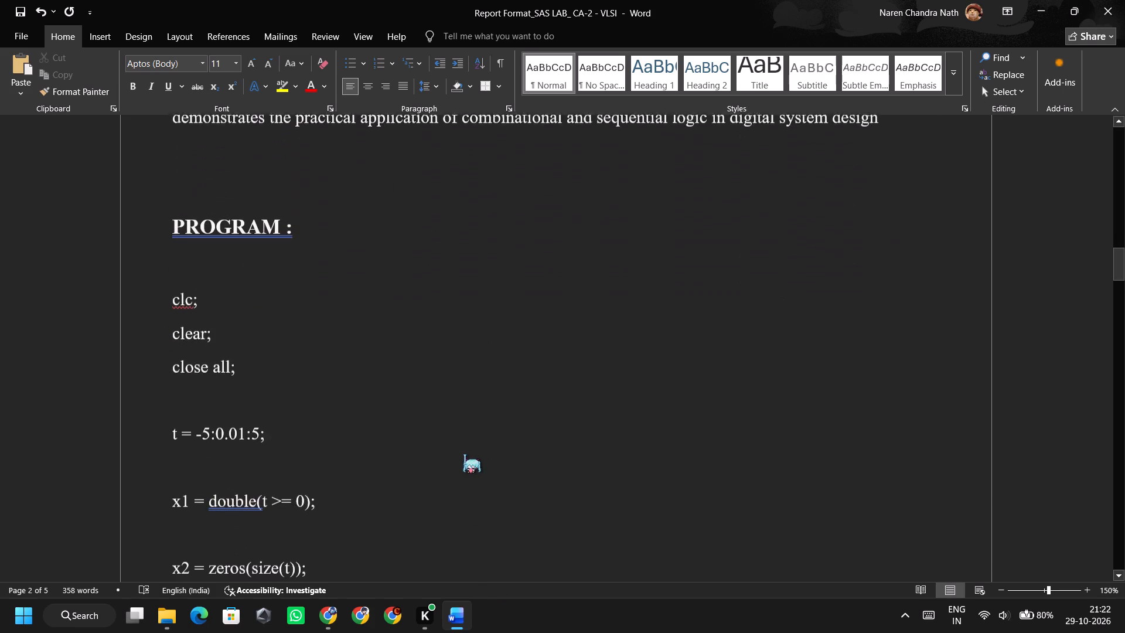
triple_click(224, 217)
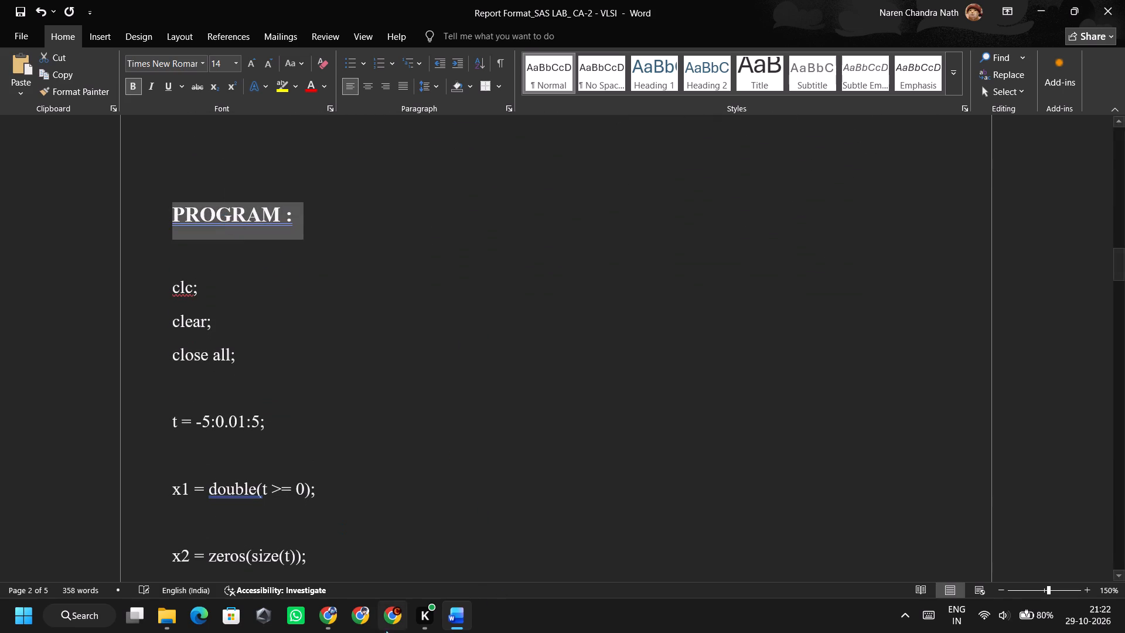
click(331, 624)
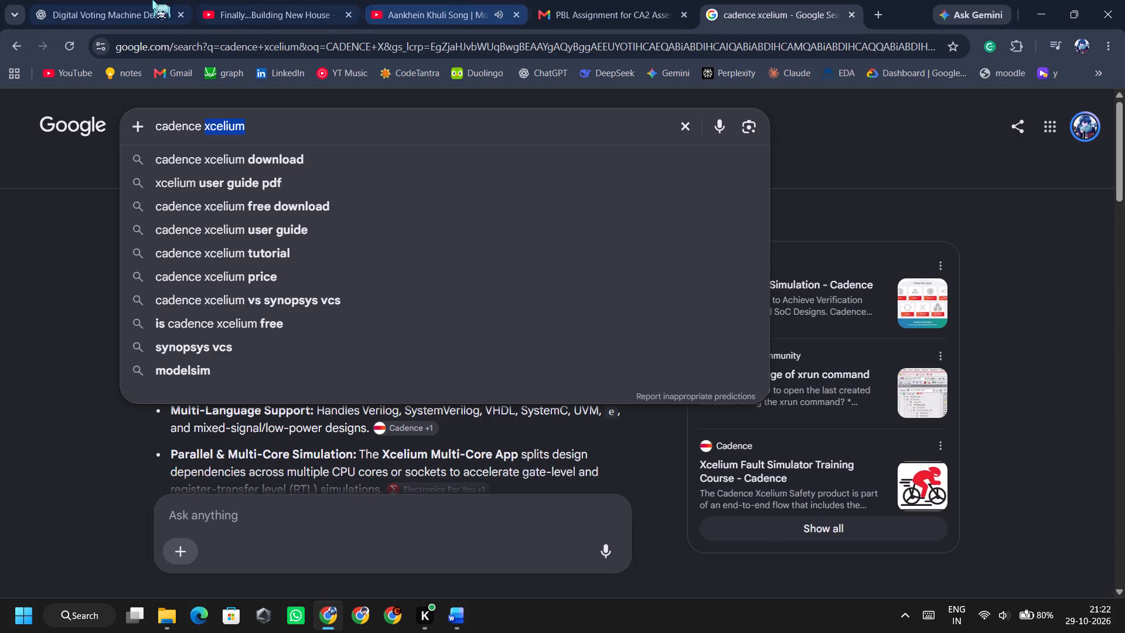
click(152, 0)
click(493, 224)
click(620, 0)
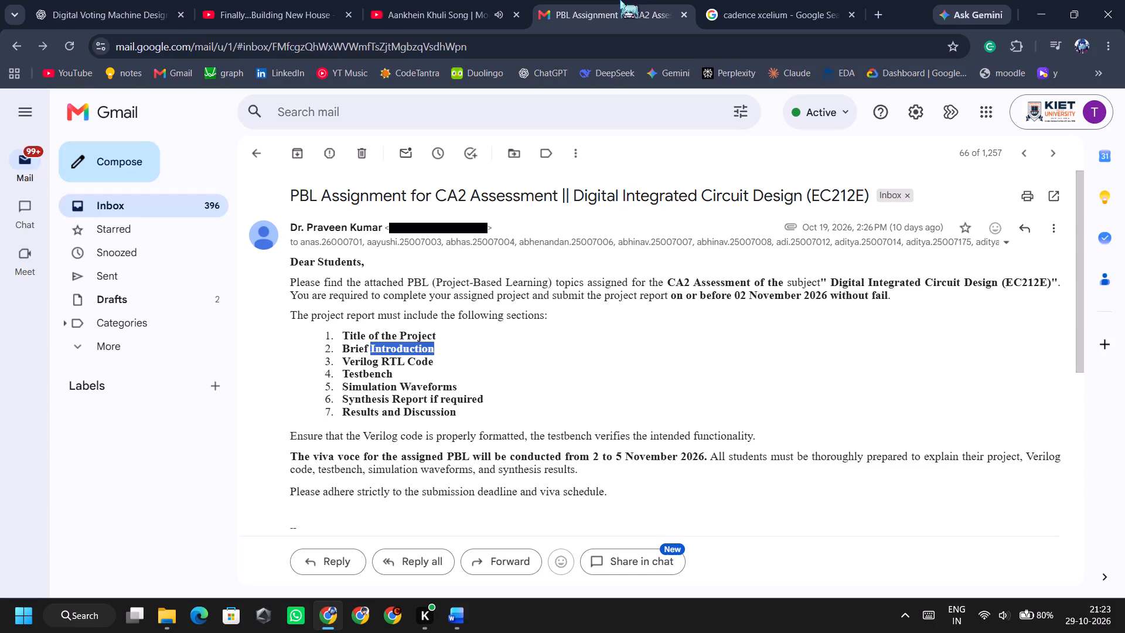
click(345, 359)
drag(345, 359, 346, 359)
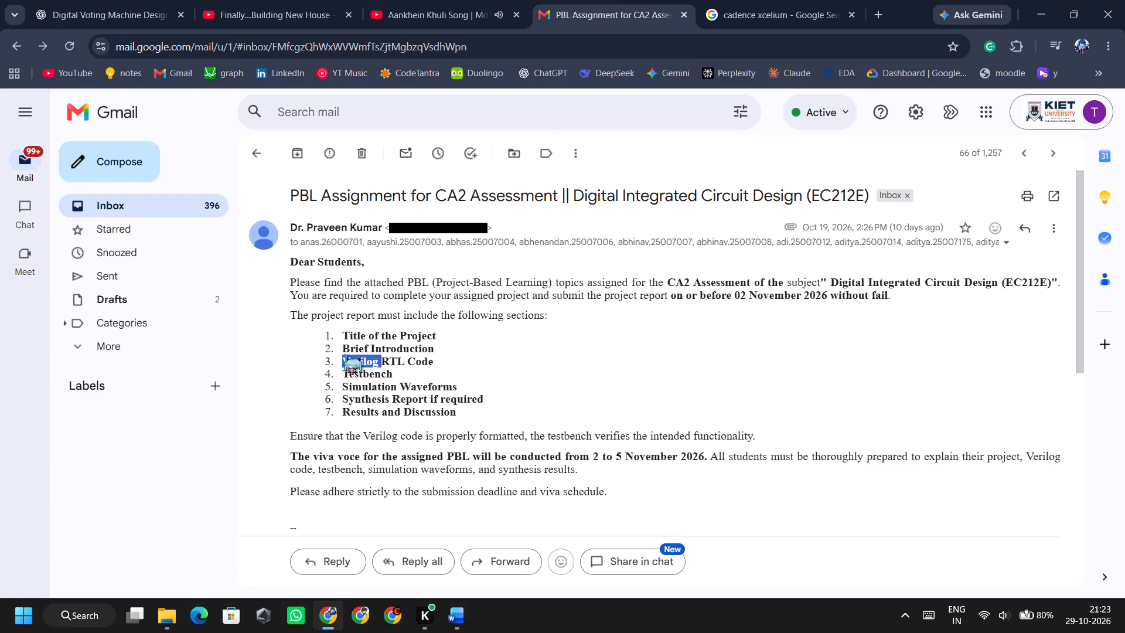
drag(346, 359, 422, 362)
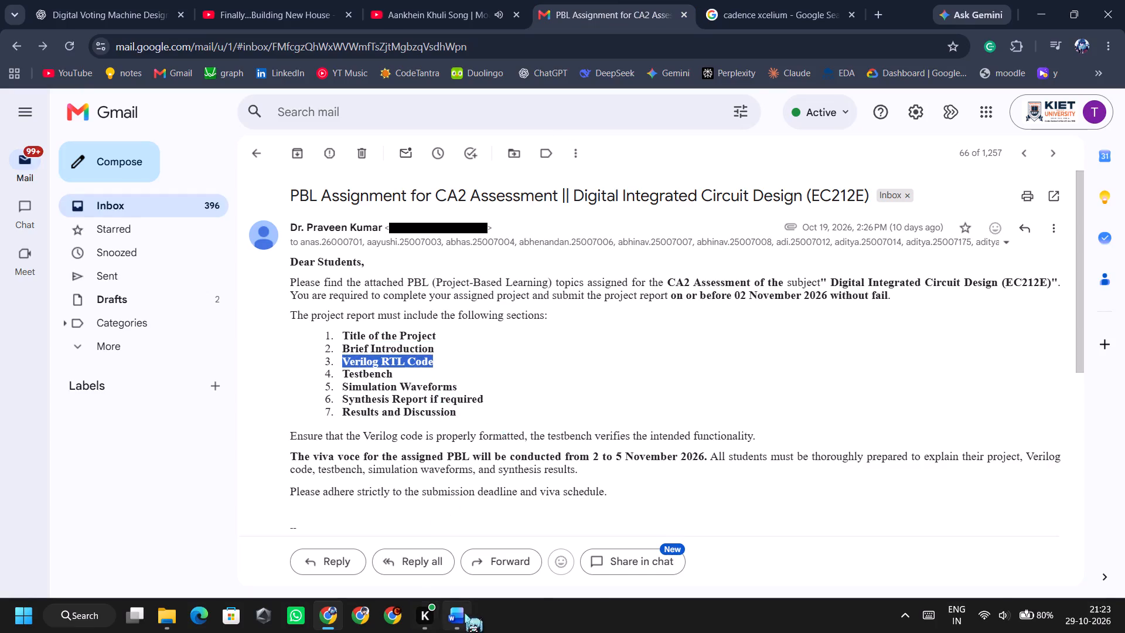
click(468, 617)
double_click(220, 219)
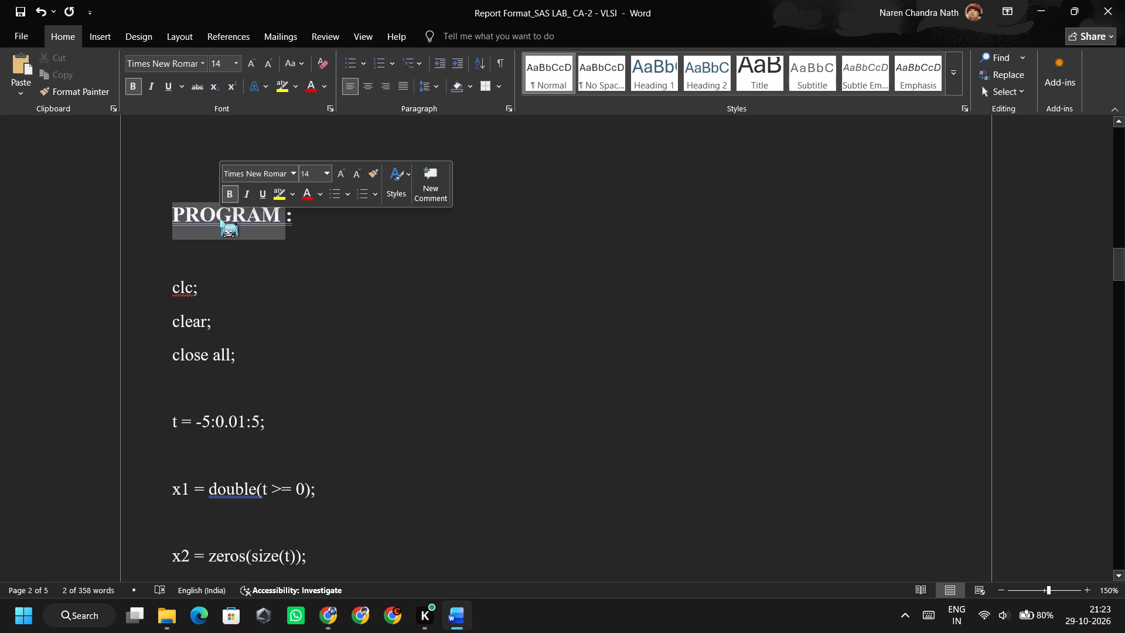
text(VERILOG)
key(space)
text(RTL CO)
text(DE)
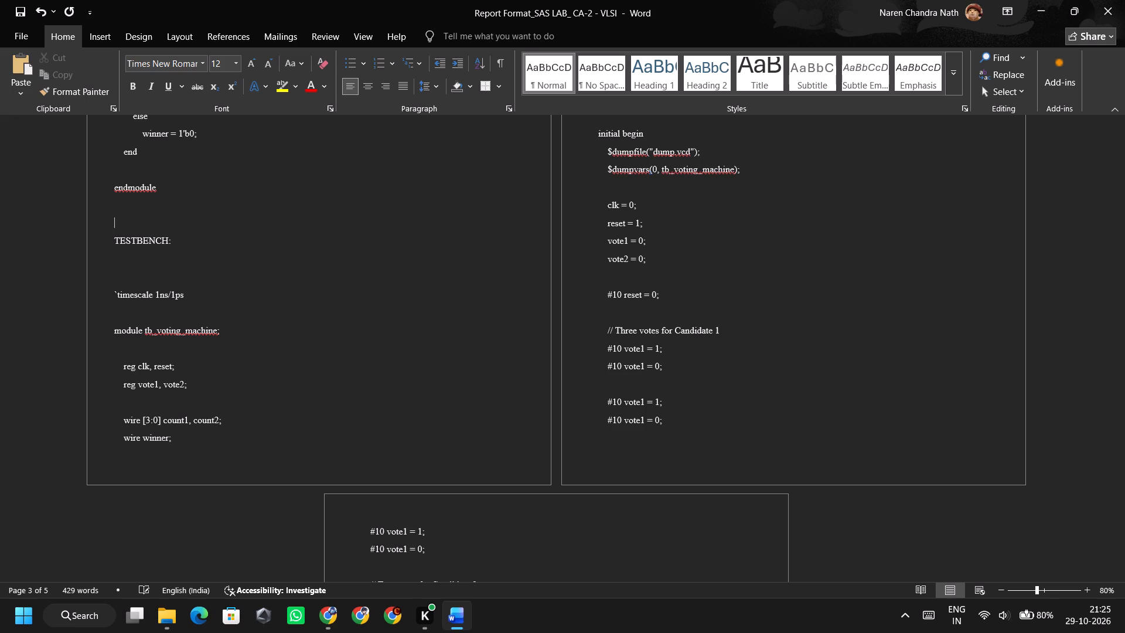
key(Return)
key(Return)
key(Return)
key(Return)
key(Return)
key(Return)
key(Return)
key(Return)
key(Return)
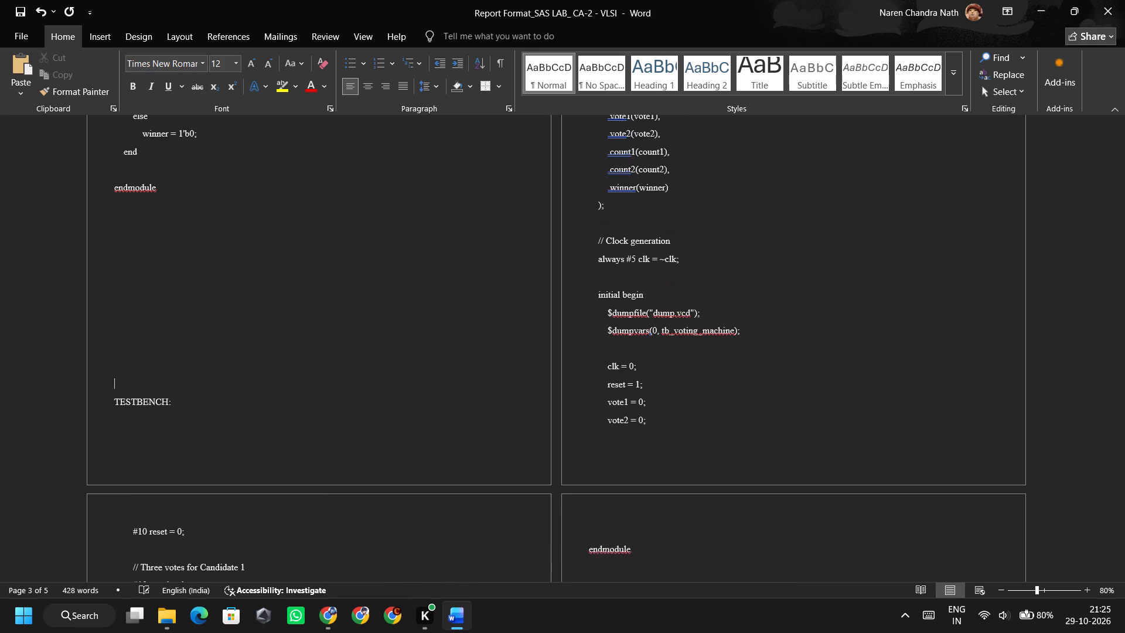
key(Return)
key(Return)
key(Return)
Remove the extra blank lines below the TESTBENCH heading and the blank line between the `timescale and module tb_voting_machine lines.
scroll(135, 217, up, 2)
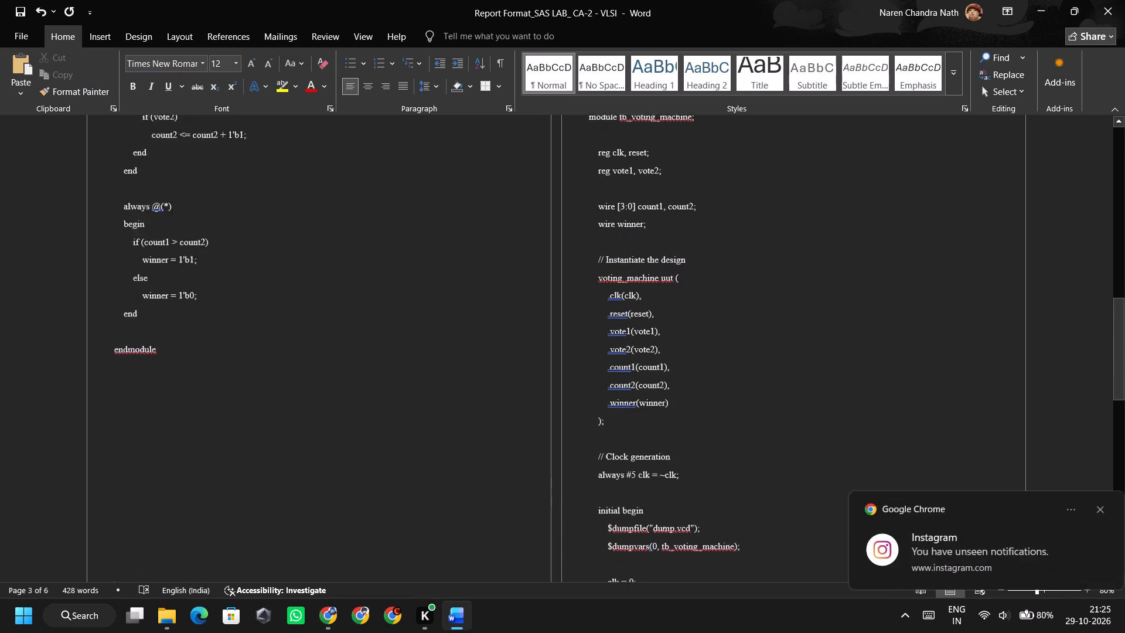
scroll(766, 295, up, 1)
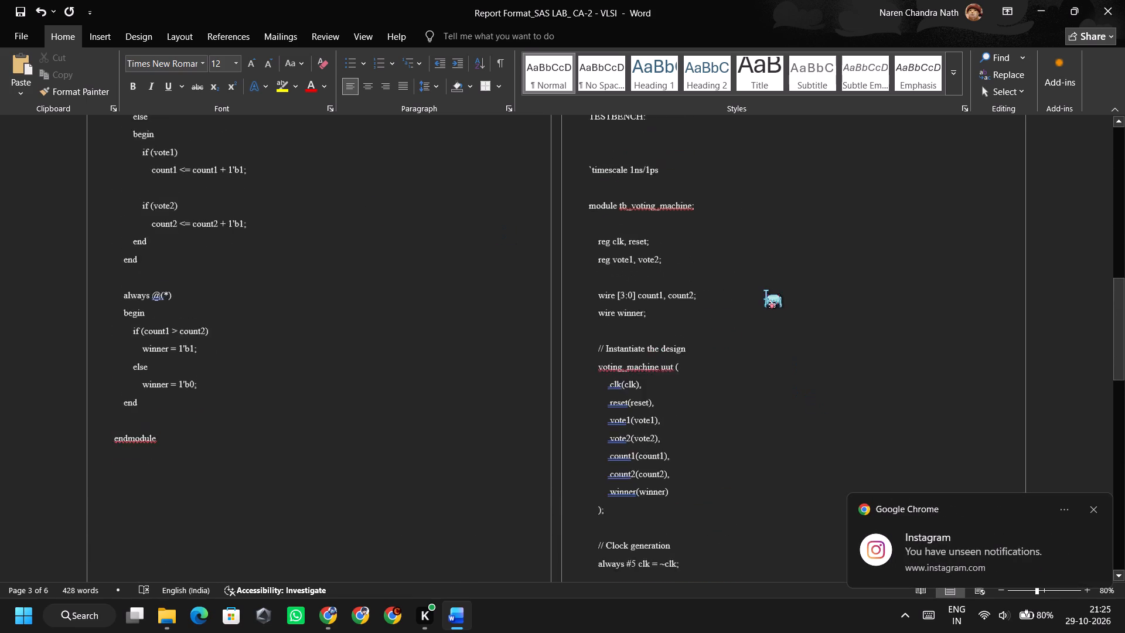
scroll(766, 295, up, 2)
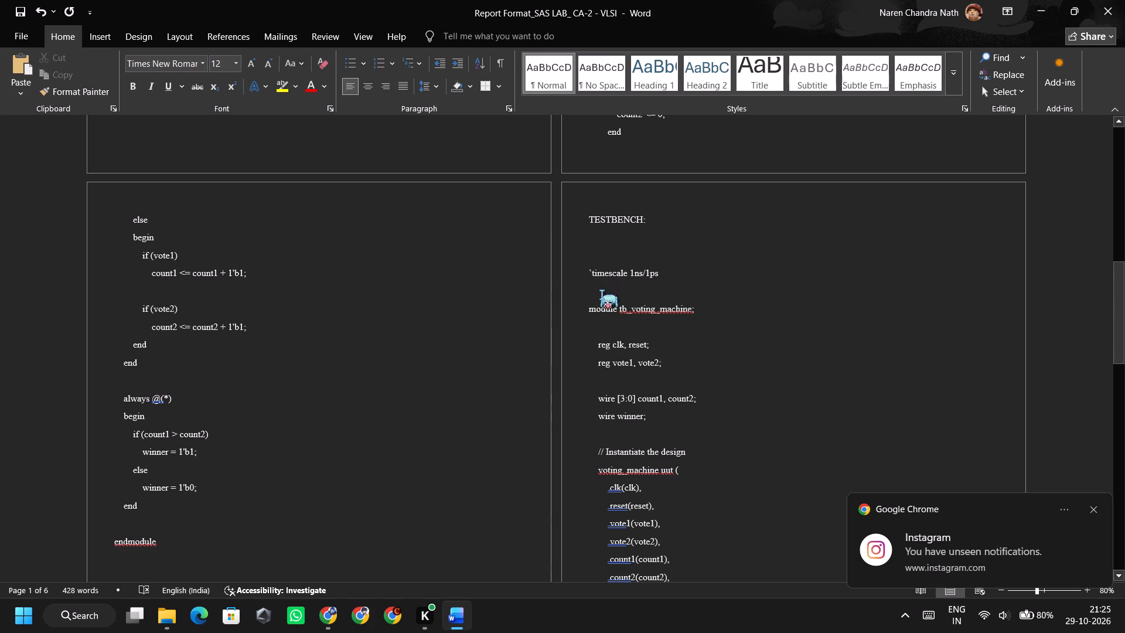
click(602, 295)
ctrl+scroll(602, 295, up, 1)
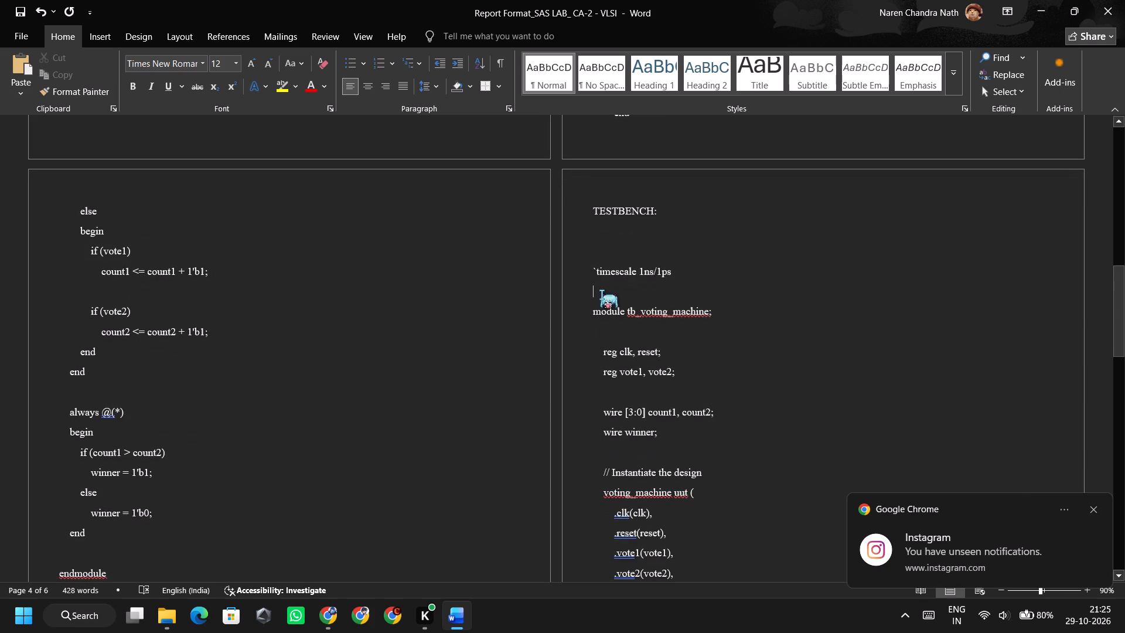
ctrl+scroll(342, 274, up, 3)
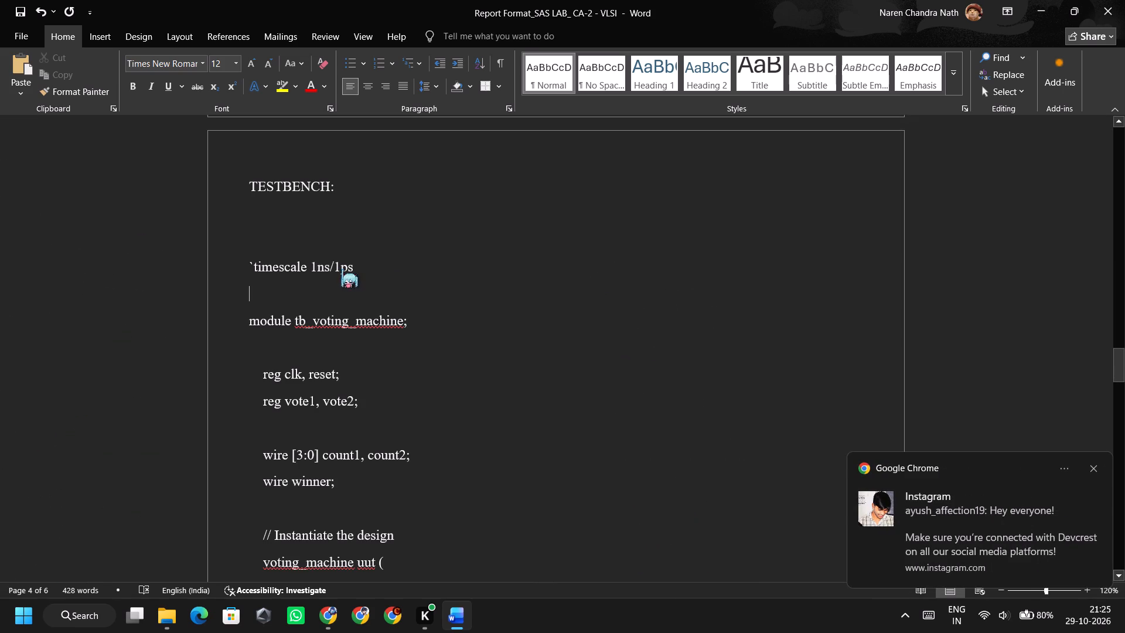
scroll(342, 274, down, 1)
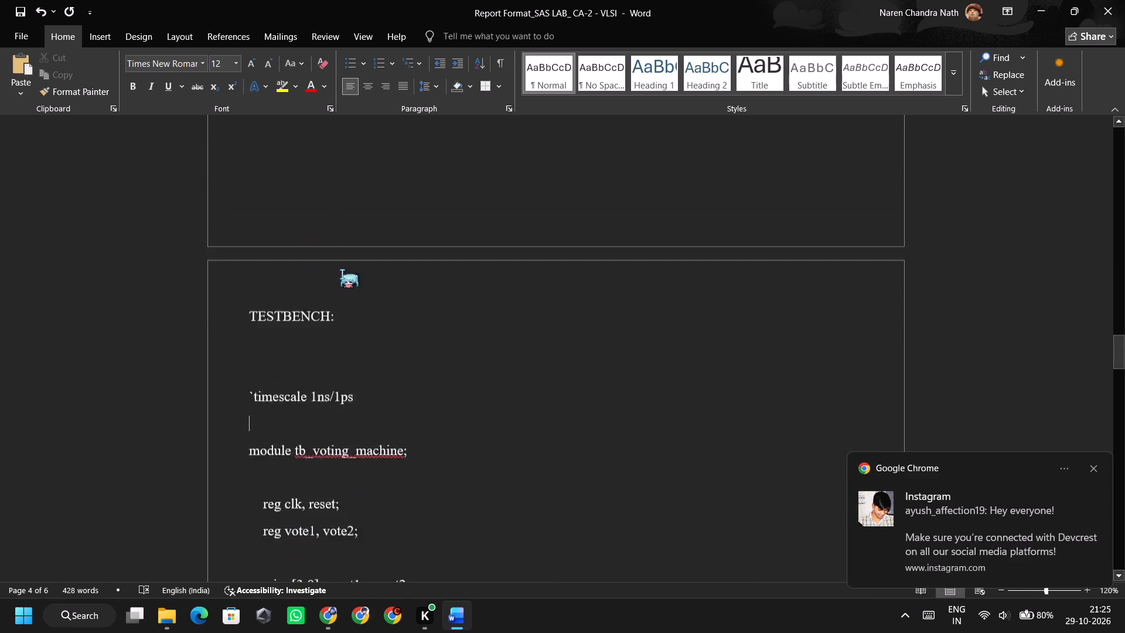
scroll(342, 274, down, 1)
click(284, 325)
key(BackSpace)
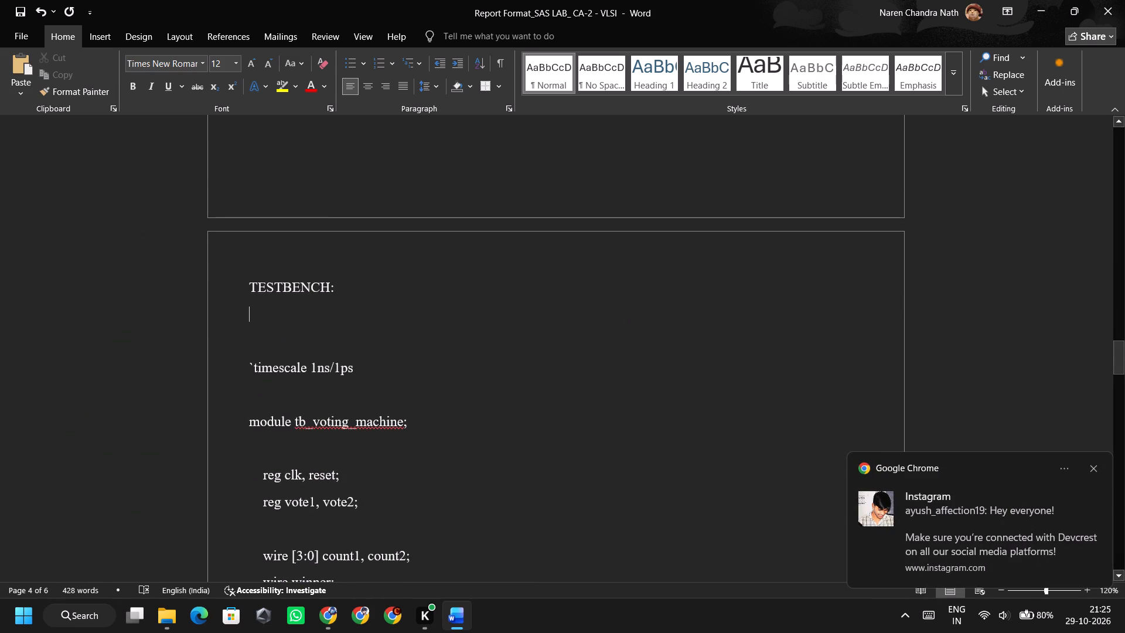
click(252, 377)
key(BackSpace)
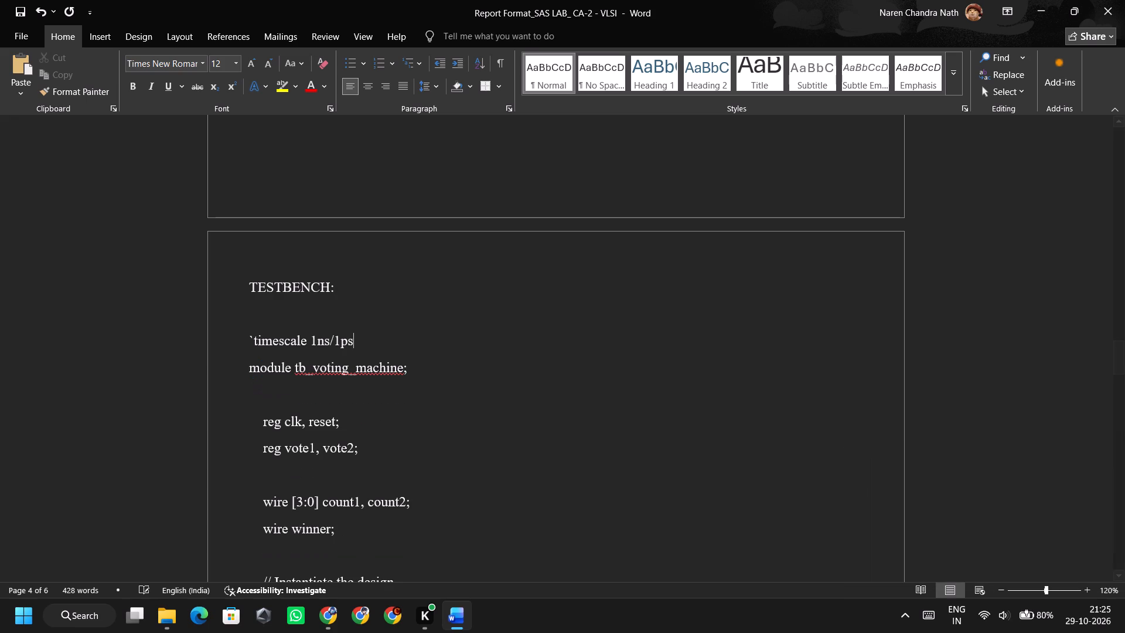
Delete the "// Instantiate the design" comment line from the testbench code.
click(312, 391)
scroll(312, 391, down, 2)
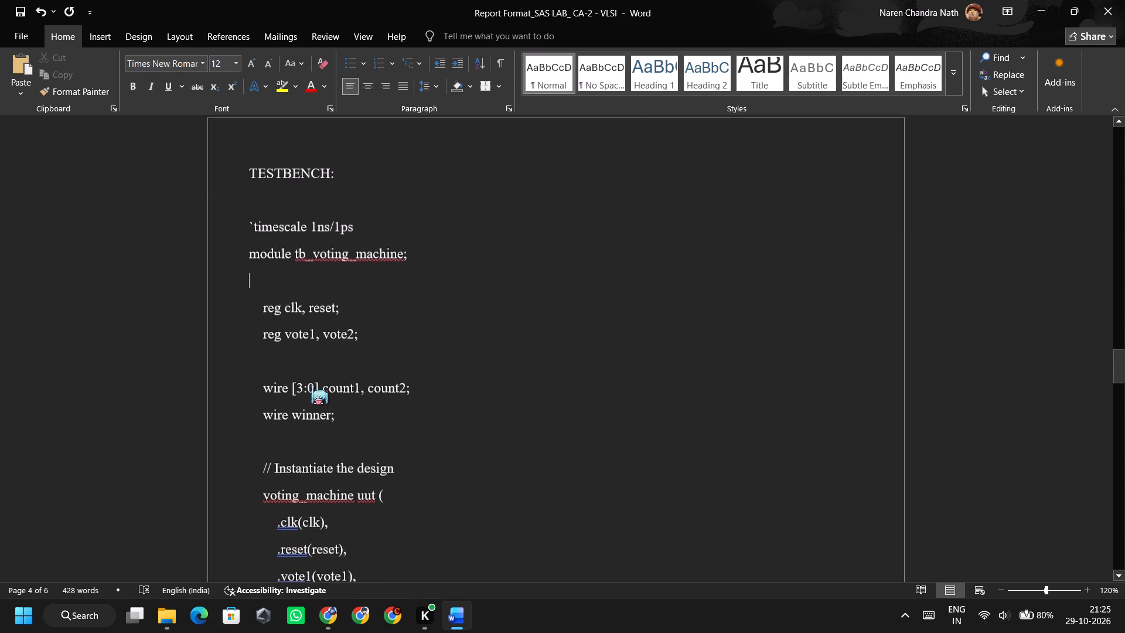
drag(256, 467, 410, 464)
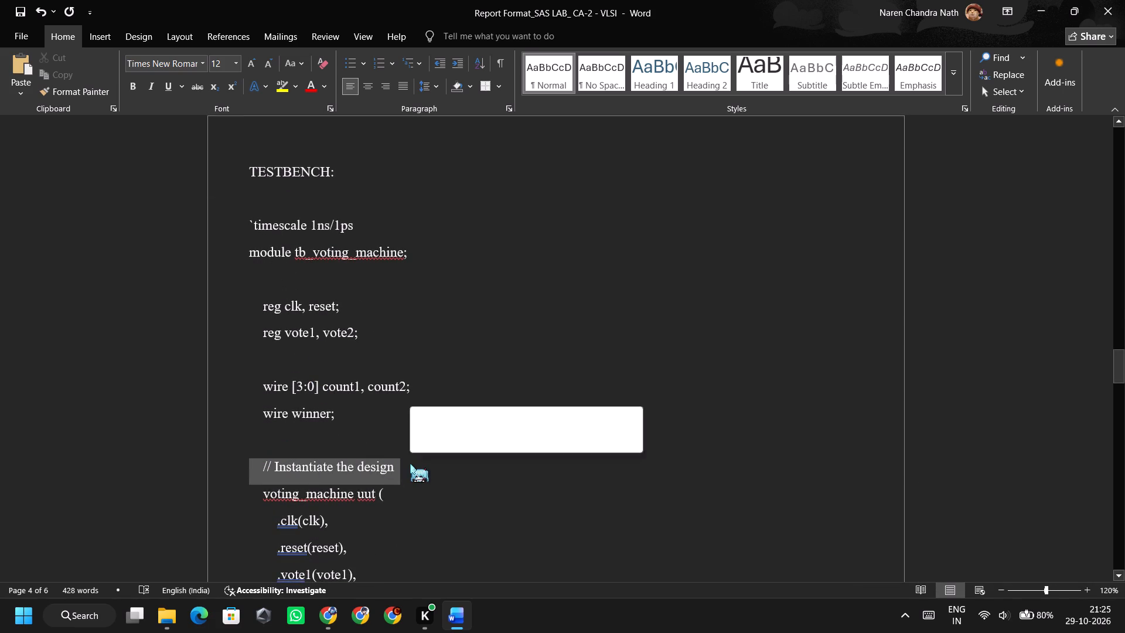
key(BackSpace)
Join the ".clk(clk)," port line onto the end of "voting_machine uut (", keeping the opening parenthesis.
key(Down)
key(Right)
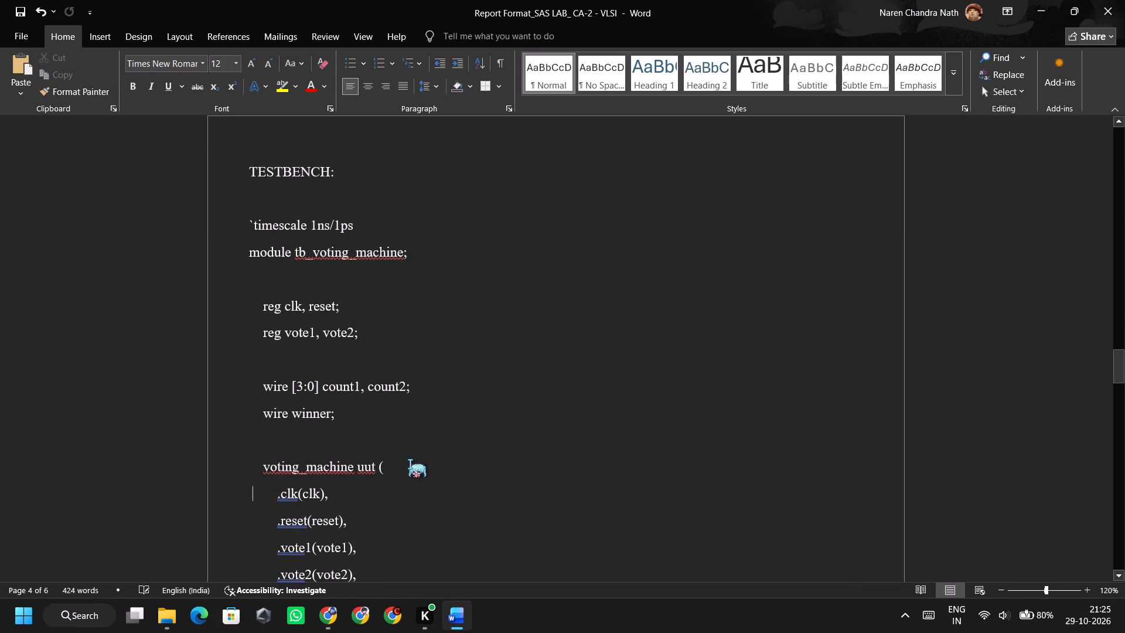
key(Right)
key(Right)
key(Right)
key(Right)
key(Right)
key(Right)
key(Right)
key(BackSpace)
key(BackSpace)
key(BackSpace)
key(BackSpace)
key(BackSpace)
key(BackSpace)
key(BackSpace)
key(BackSpace)
key(BackSpace)
key(BackSpace)
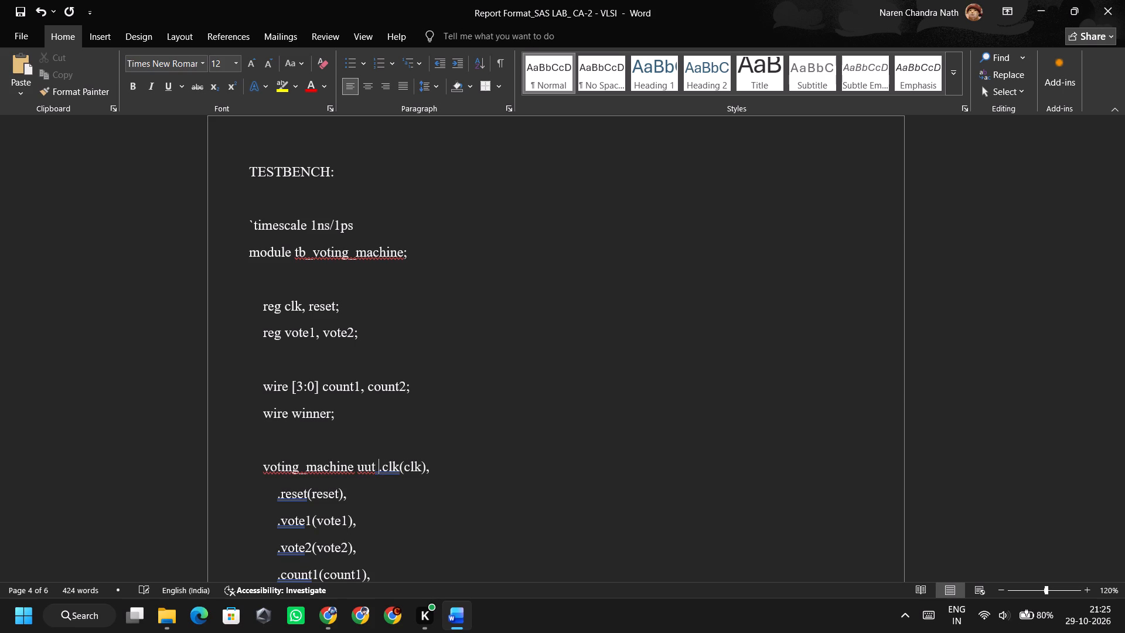
key(ctrl+z)
Join the ".reset(reset)," port line onto the voting_machine uut line directly after ".clk(clk),".
key(Down)
key(Left)
key(Left)
key(Left)
key(Left)
key(Left)
key(Left)
key(Left)
key(Left)
key(Left)
key(Left)
key(Left)
key(Left)
key(Left)
key(Left)
key(BackSpace)
key(BackSpace)
key(BackSpace)
key(BackSpace)
key(BackSpace)
key(BackSpace)
key(BackSpace)
key(BackSpace)
key(BackSpace)
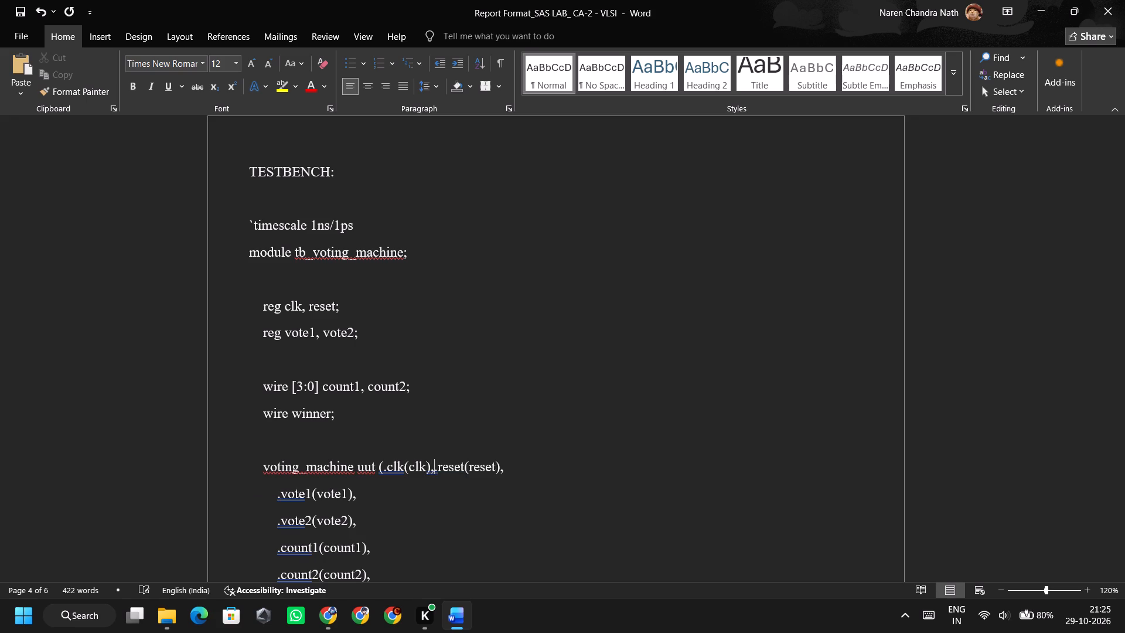
Join the ".vote1(vote1)," port line onto the voting_machine uut line directly after ".reset(reset),".
key(Down)
key(Left)
key(Left)
key(Left)
key(Left)
key(Left)
key(Left)
key(Left)
key(Left)
key(Left)
key(Left)
key(Left)
key(Left)
key(Left)
key(Left)
key(BackSpace)
key(BackSpace)
key(BackSpace)
key(BackSpace)
key(BackSpace)
key(BackSpace)
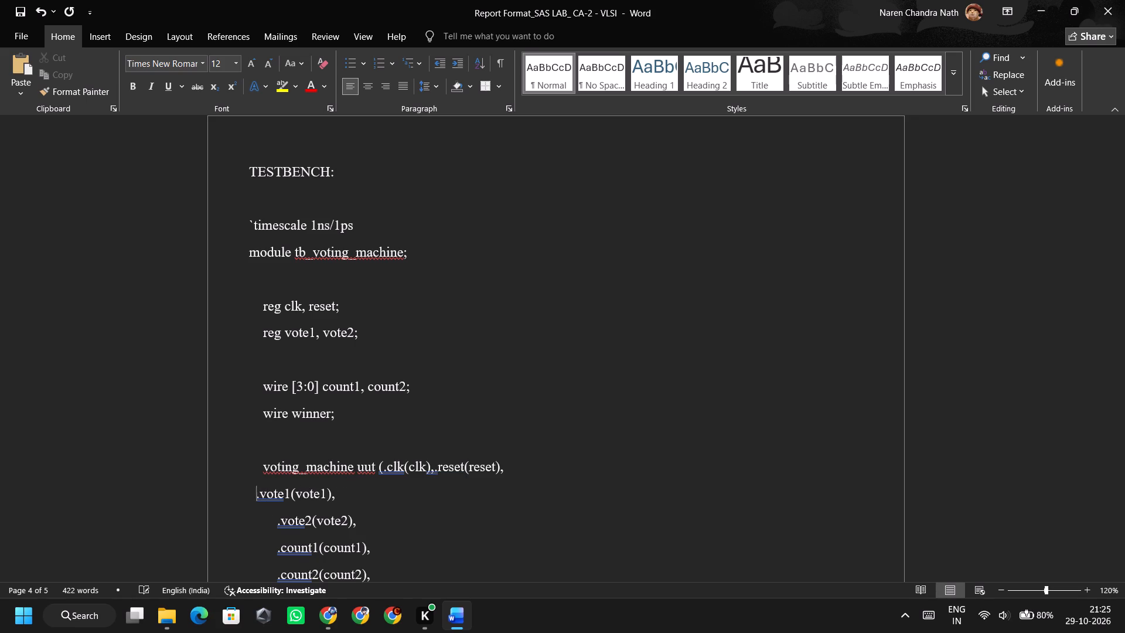
key(BackSpace)
key(BackSpace)
key(BackSpace)
Join the ".vote2(vote2)," port line onto the voting_machine uut line directly after ".vote1(vote1),".
key(Down)
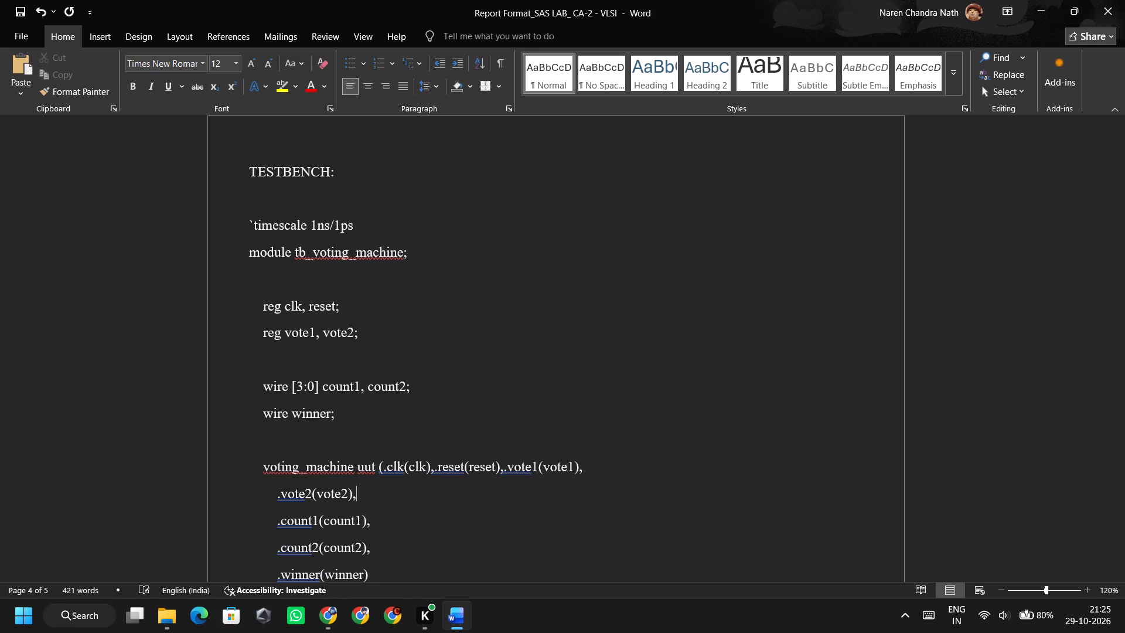
key(Left)
key(Left)
key(Left)
key(Left)
key(Left)
key(Left)
key(Left)
key(Left)
key(Left)
key(Left)
key(Left)
key(Left)
key(Left)
key(Left)
key(BackSpace)
key(BackSpace)
key(BackSpace)
key(BackSpace)
key(BackSpace)
key(BackSpace)
key(BackSpace)
key(BackSpace)
key(BackSpace)
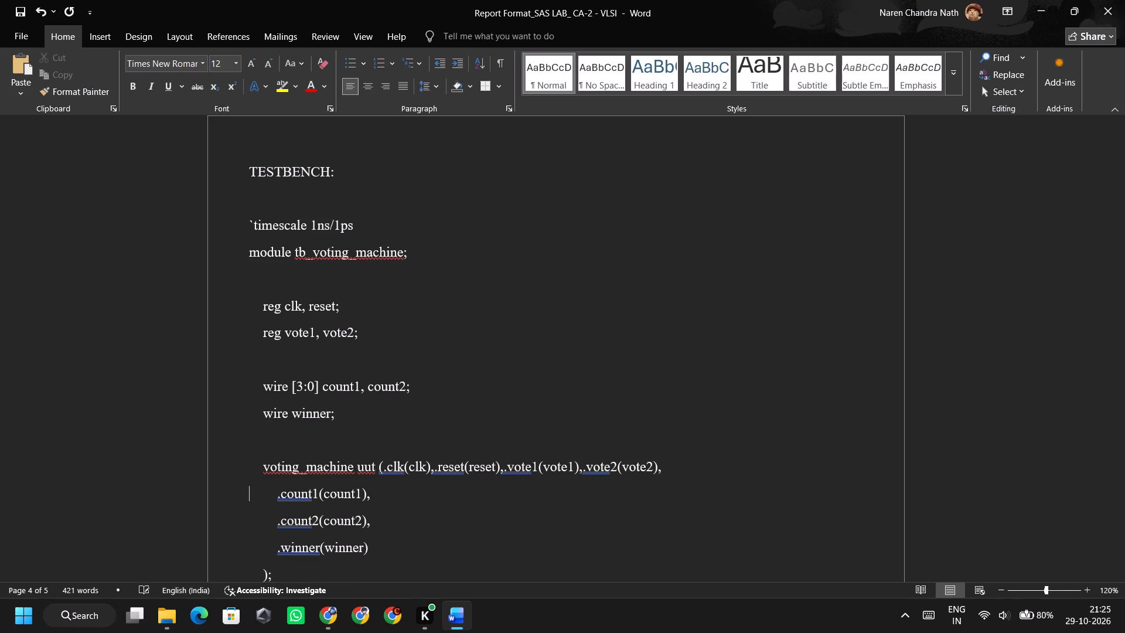
Join the ".count1(count1)," port line onto the voting_machine uut line directly after ".vote2(vote2),".
key(Down)
key(Left)
key(Left)
key(Left)
key(Left)
key(Left)
key(Left)
key(Left)
key(Left)
key(Left)
key(Left)
key(Left)
key(Left)
key(Left)
key(Left)
key(Left)
key(Left)
key(BackSpace)
key(BackSpace)
key(BackSpace)
key(BackSpace)
key(BackSpace)
key(BackSpace)
key(BackSpace)
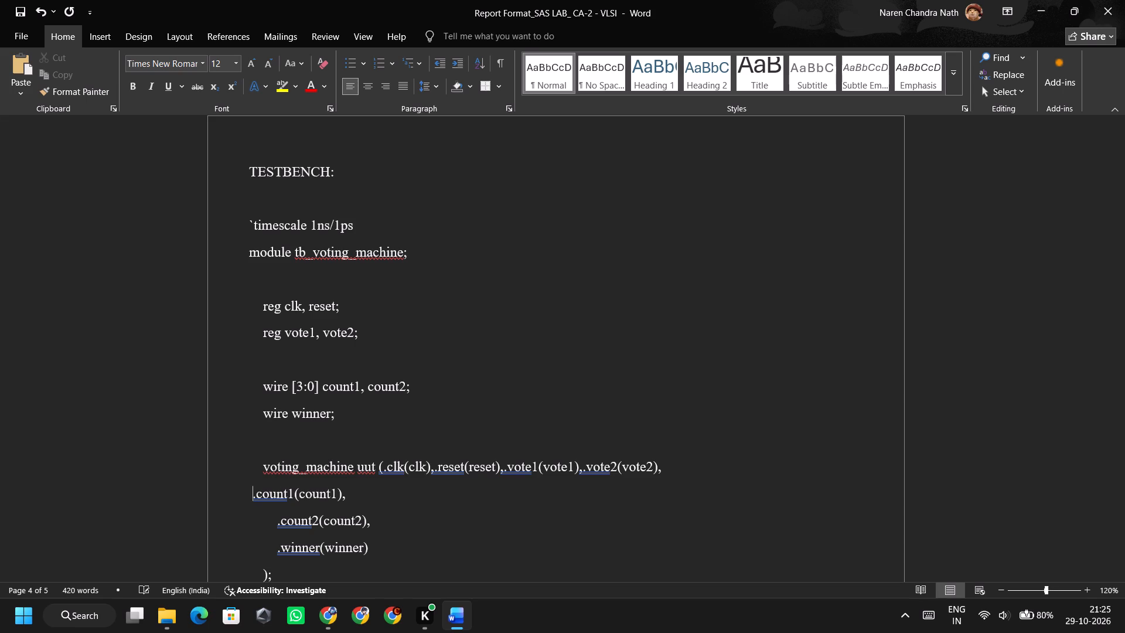
key(BackSpace)
key(BackSpace)
Join the ".count2(count2)," port line onto the voting_machine uut line directly after ".count1(count1),".
key(Down)
key(Left)
key(Left)
key(Left)
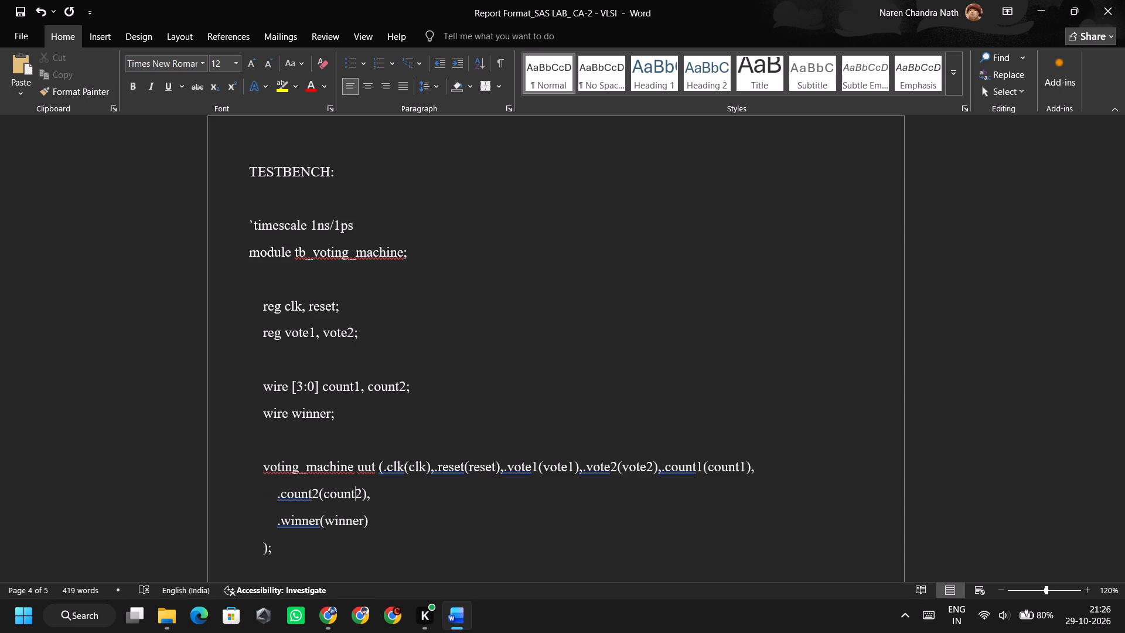
key(Left)
key(Left)
key(Left)
key(Left)
key(Left)
key(Left)
key(Left)
key(Left)
key(Left)
key(Left)
key(Left)
key(Left)
key(Left)
key(BackSpace)
key(BackSpace)
key(BackSpace)
key(BackSpace)
key(BackSpace)
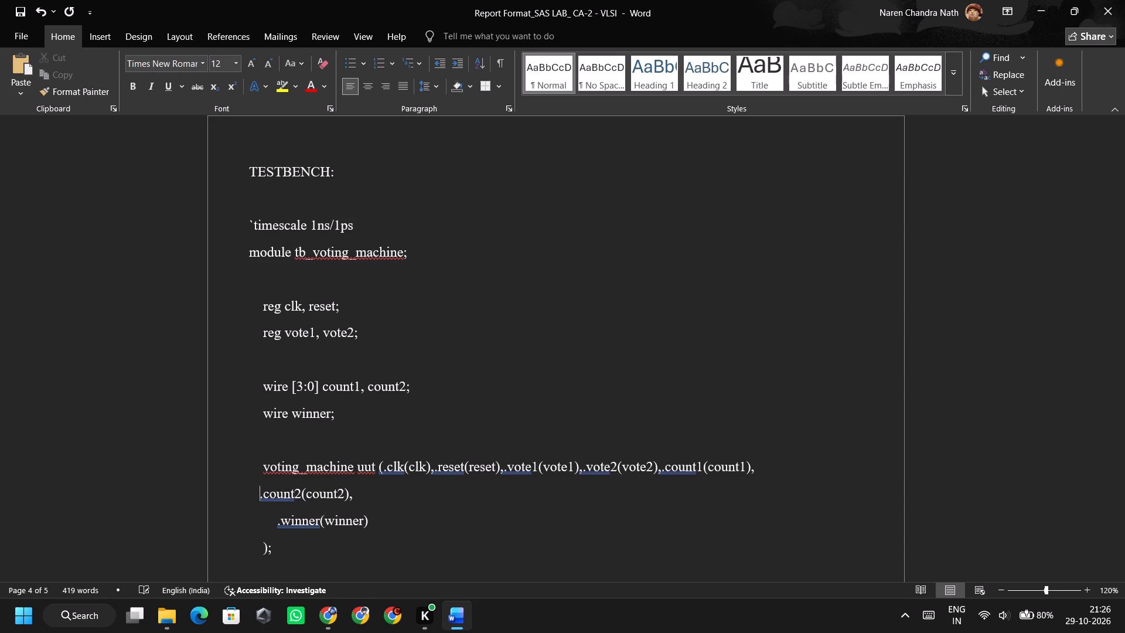
key(BackSpace)
key(BackSpace)
key(BackSpace)
key(BackSpace)
Join the ".winner(winner)" port line onto the voting_machine uut port list directly after ".count2(count2),".
key(Down)
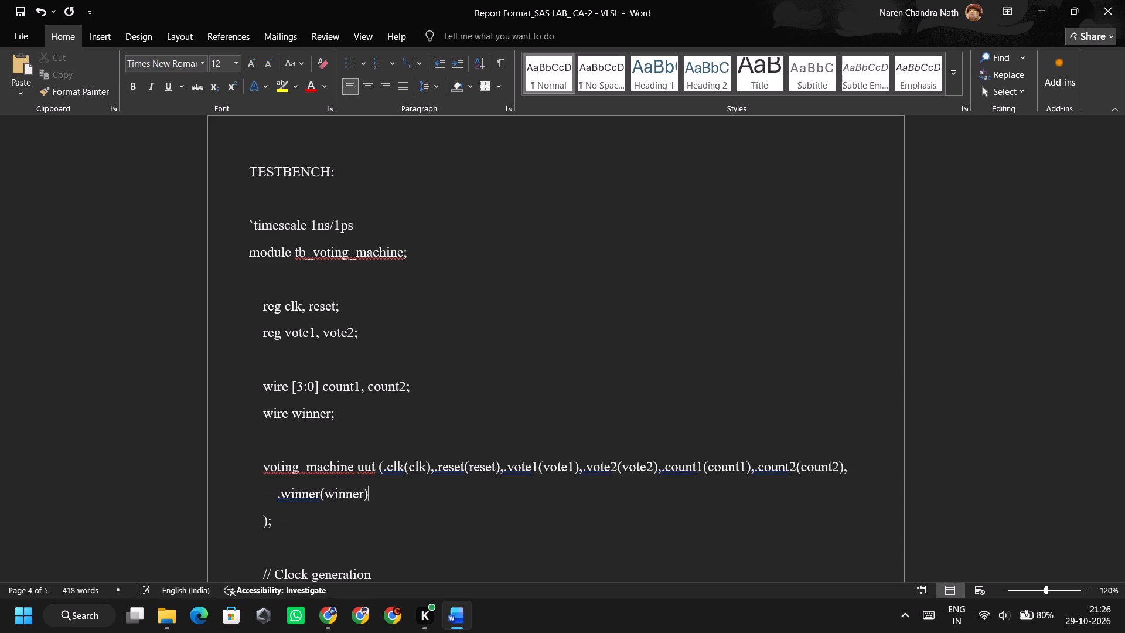
key(Left)
key(Left)
key(Left)
key(Left)
key(Left)
key(Left)
key(Left)
key(Left)
key(Left)
key(Left)
key(Left)
key(Left)
key(Left)
key(Left)
key(Left)
key(BackSpace)
key(BackSpace)
key(BackSpace)
key(BackSpace)
key(BackSpace)
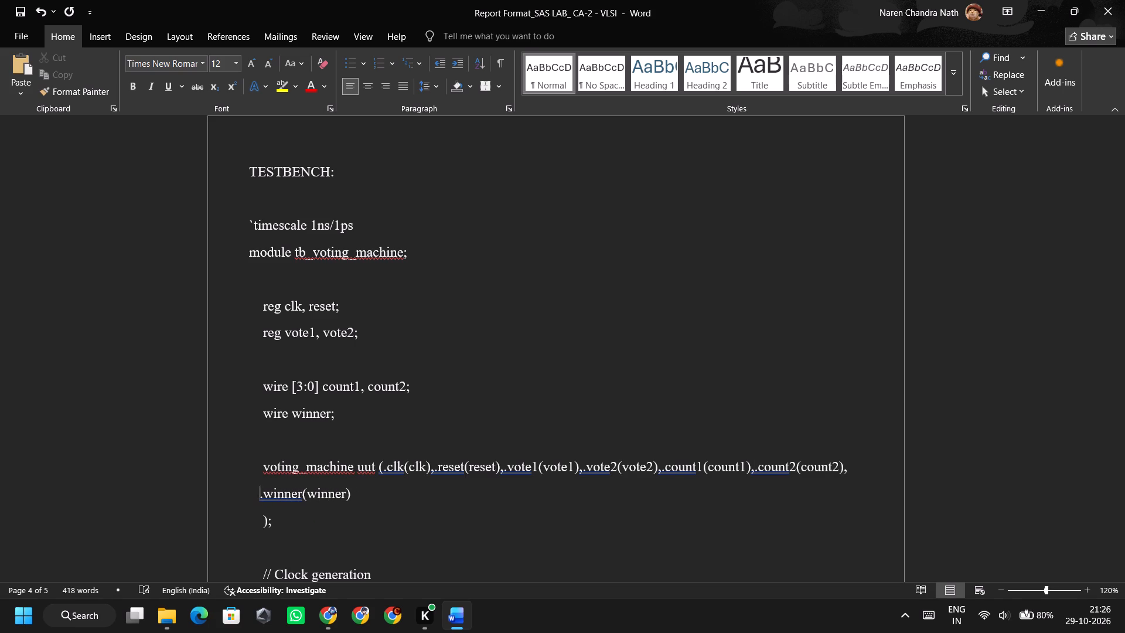
key(BackSpace)
key(BackSpace)
key(BackSpace)
key(BackSpace)
Join the closing ");" line onto the port list directly after ".winner(winner)".
key(Down)
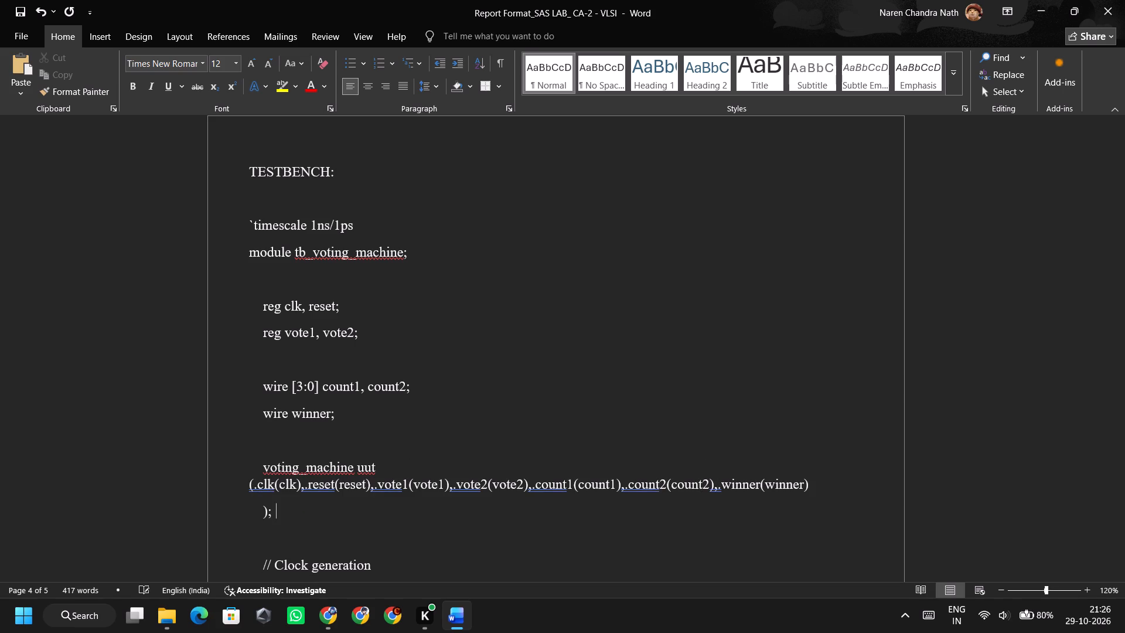
key(Left)
key(Left)
key(BackSpace)
key(BackSpace)
key(BackSpace)
key(BackSpace)
key(BackSpace)
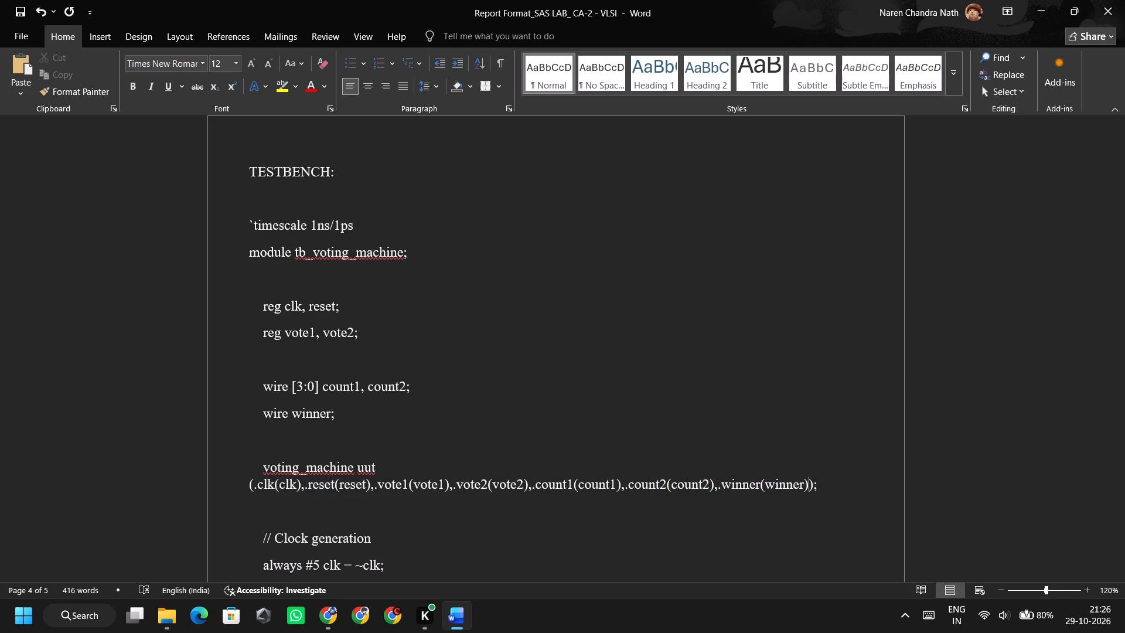
Delete the "// Clock generation" comment from the testbench, keeping one blank line above "always #5 clk = ~clk;".
scroll(451, 413, down, 1)
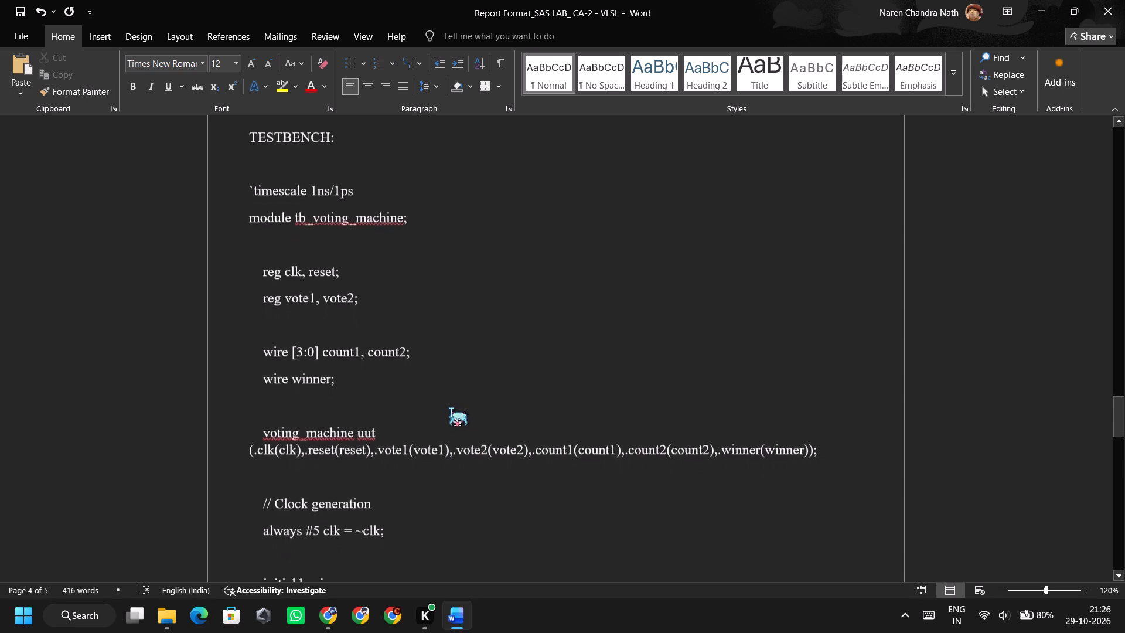
scroll(451, 413, down, 2)
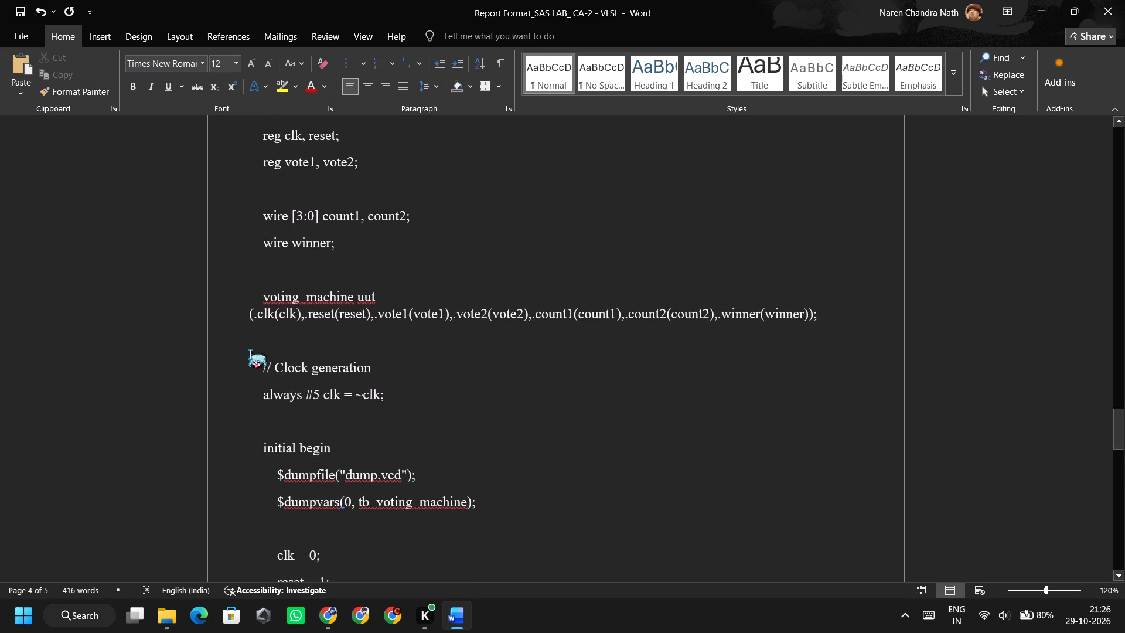
drag(254, 369, 387, 362)
key(BackSpace)
key(BackSpace)
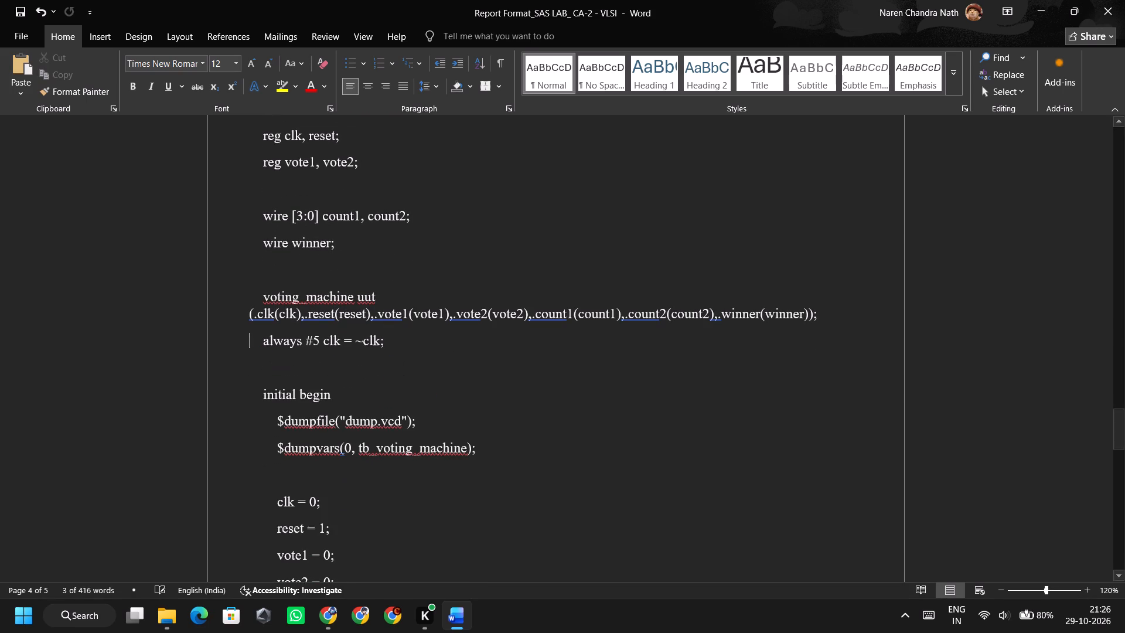
key(Return)
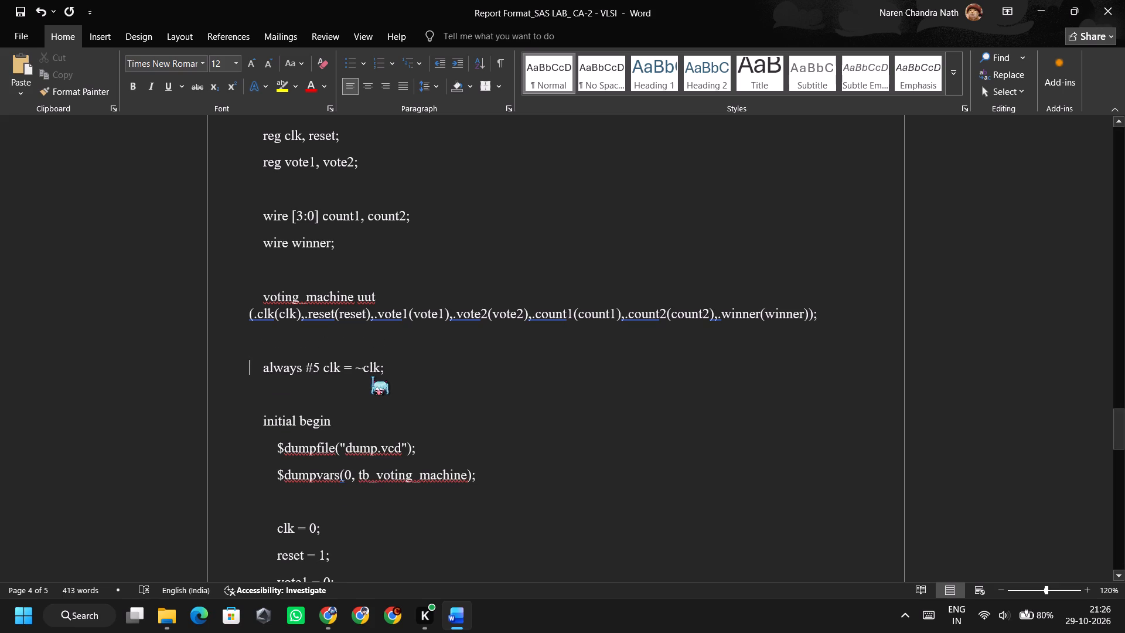
Delete the $dumpfile and $dumpvars lines beneath "initial begin" in the testbench.
drag(488, 479, 293, 444)
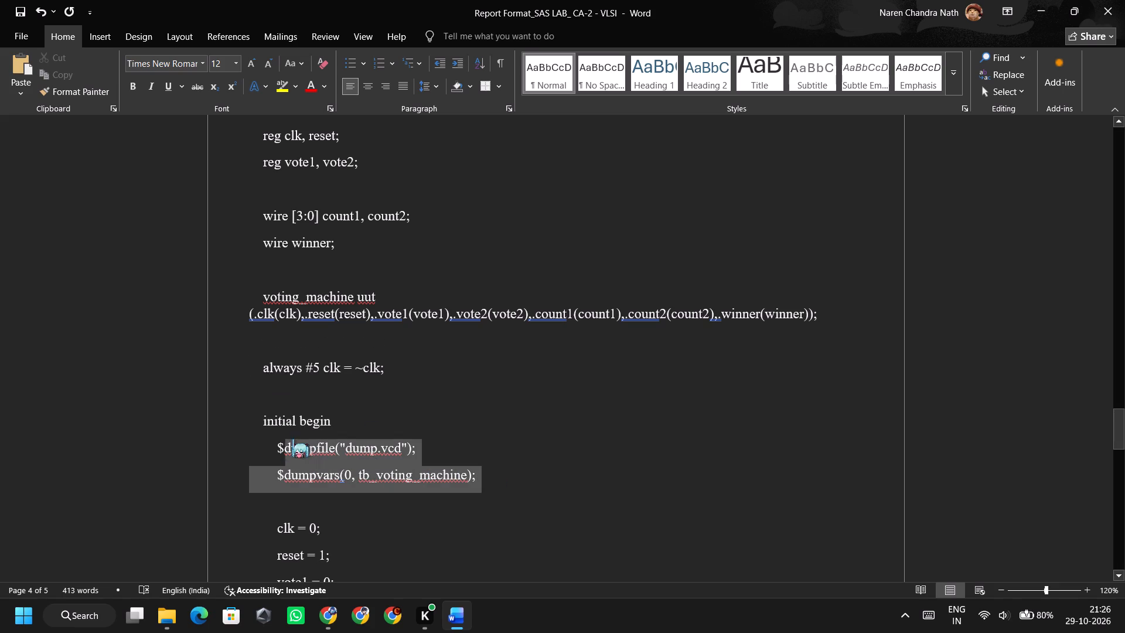
drag(293, 444, 256, 449)
key(BackSpace)
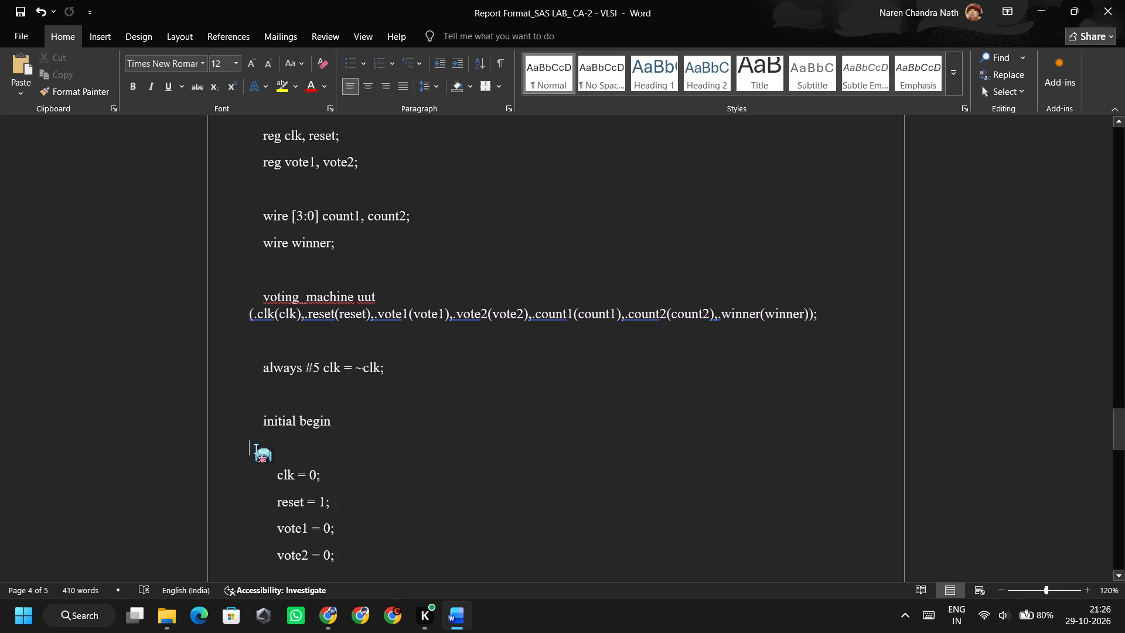
Delete the "// Three votes for Candidate 1" comment line above the first "#10 vote1 = 1;" statement.
scroll(387, 407, down, 2)
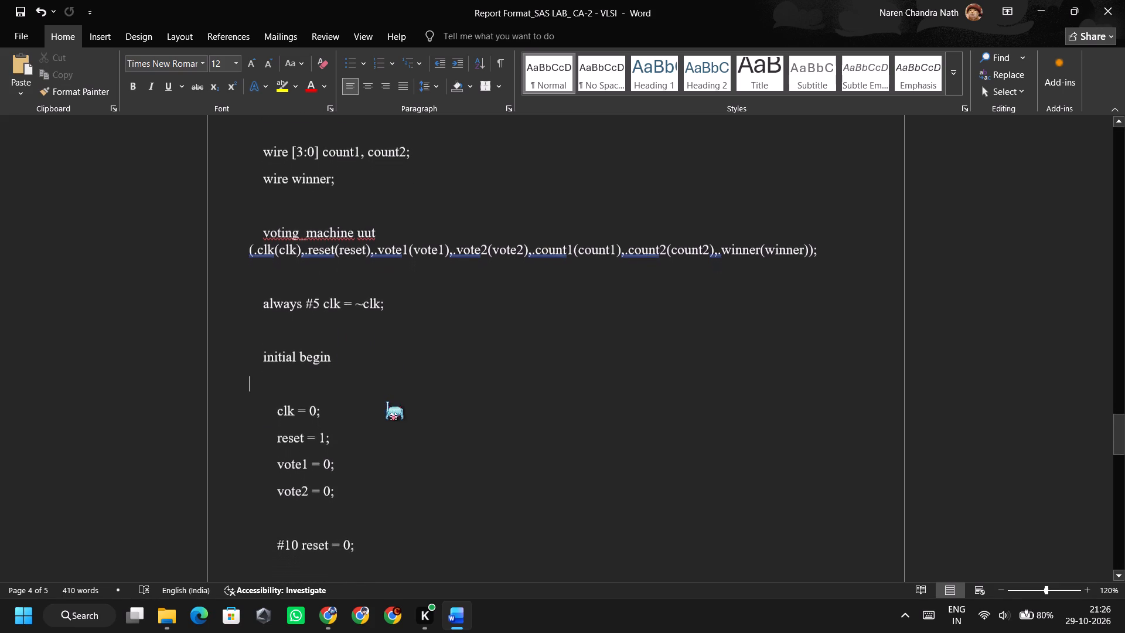
scroll(387, 407, down, 2)
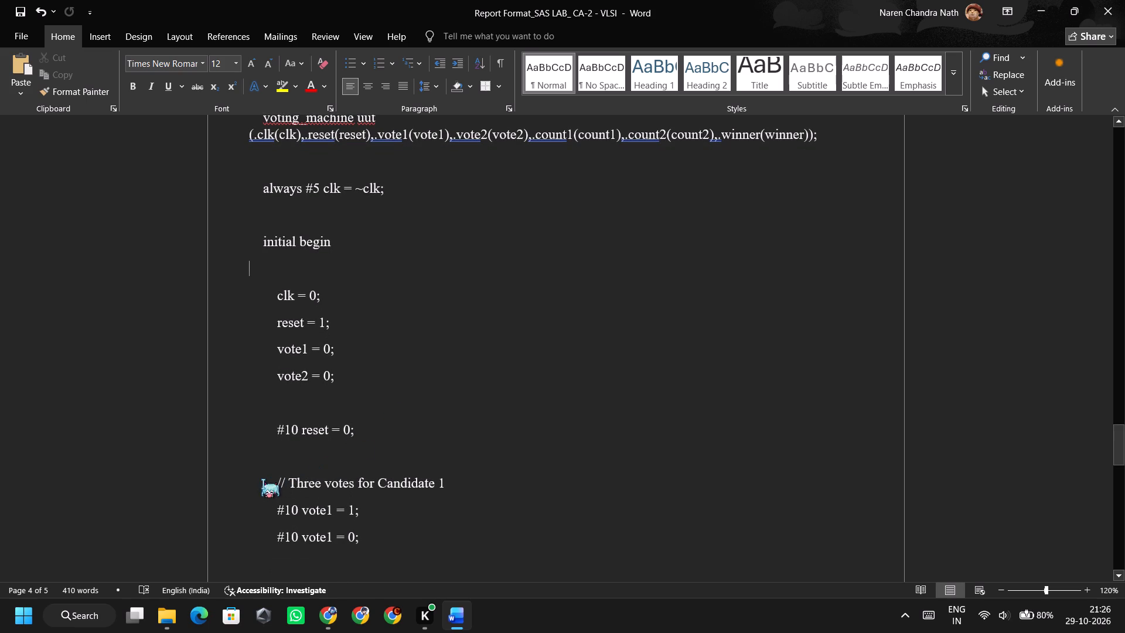
drag(263, 484, 444, 475)
key(BackSpace)
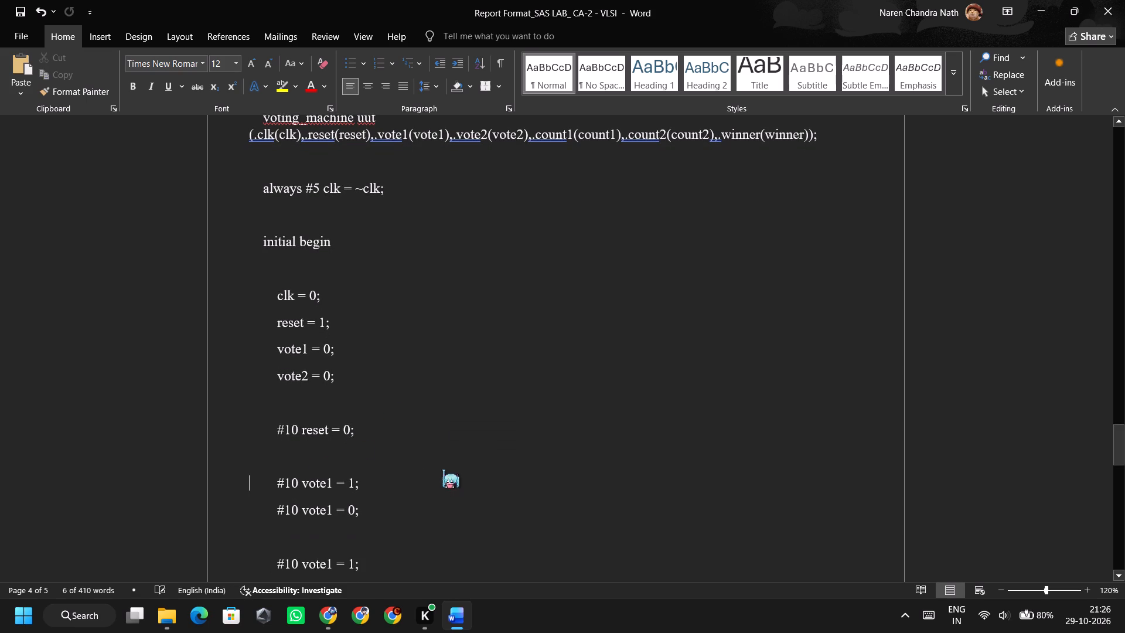
Delete the comment line directly above the first "#10 vote2 = 1;" statement in the testbench.
scroll(444, 475, down, 4)
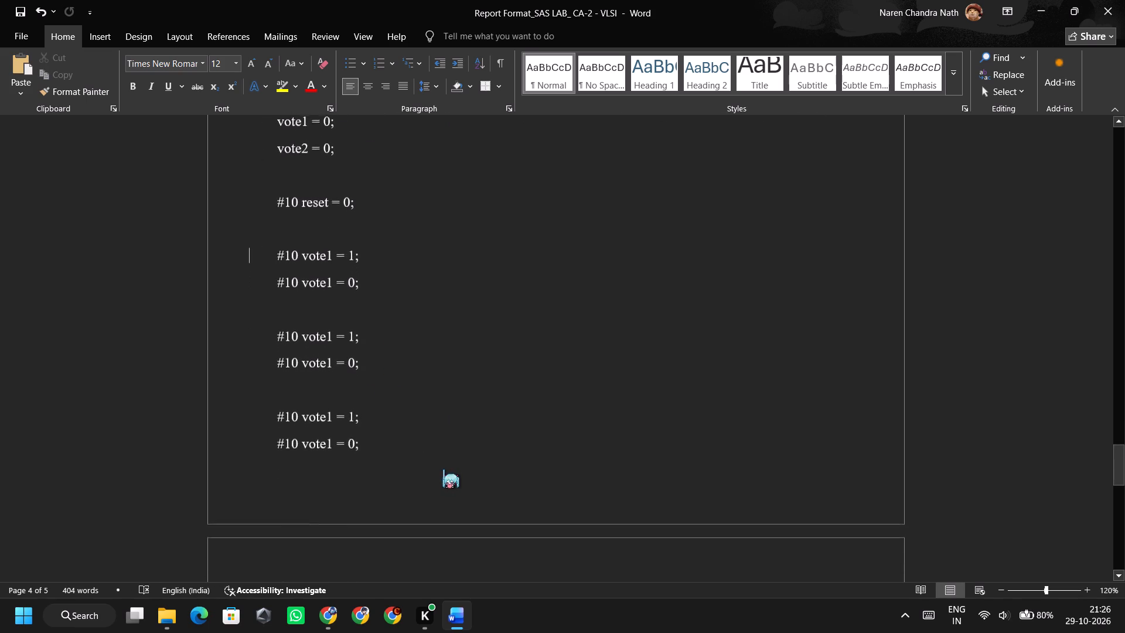
scroll(444, 475, down, 3)
drag(264, 411, 456, 414)
key(BackSpace)
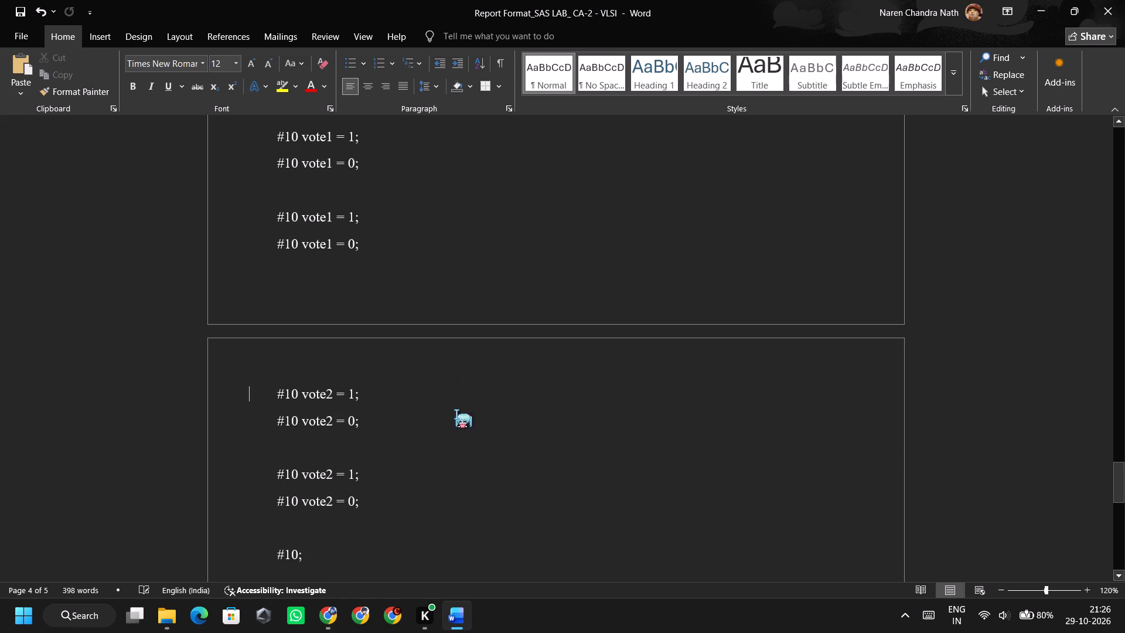
Review the rest of the testbench, from the vote2 statements through the $display and if/else lines to endmodule.
scroll(456, 414, down, 3)
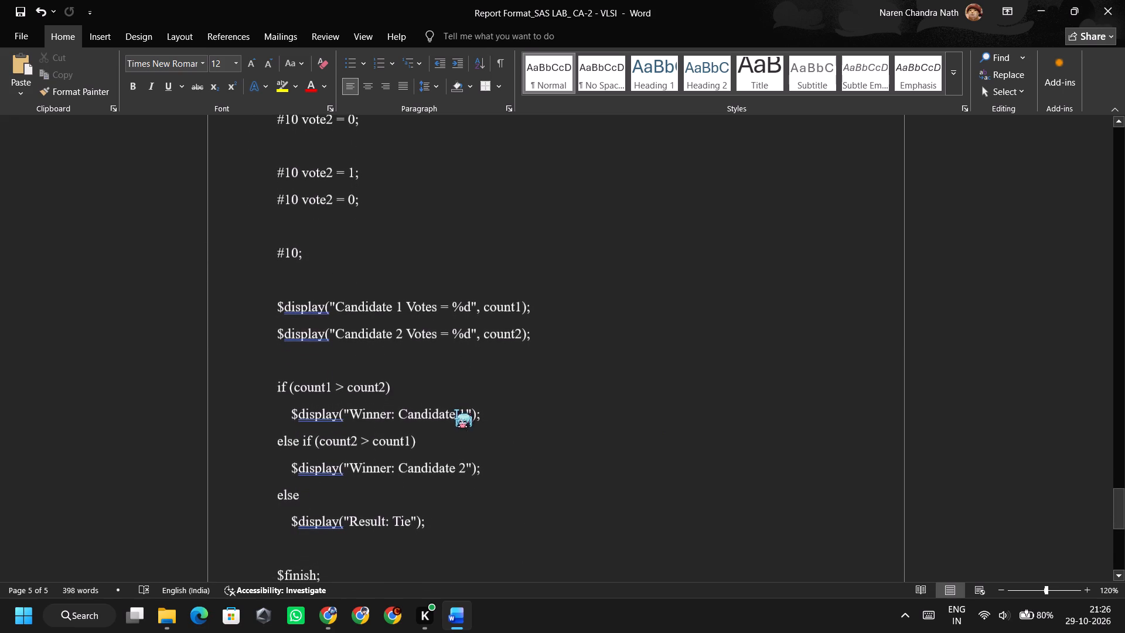
scroll(456, 414, down, 1)
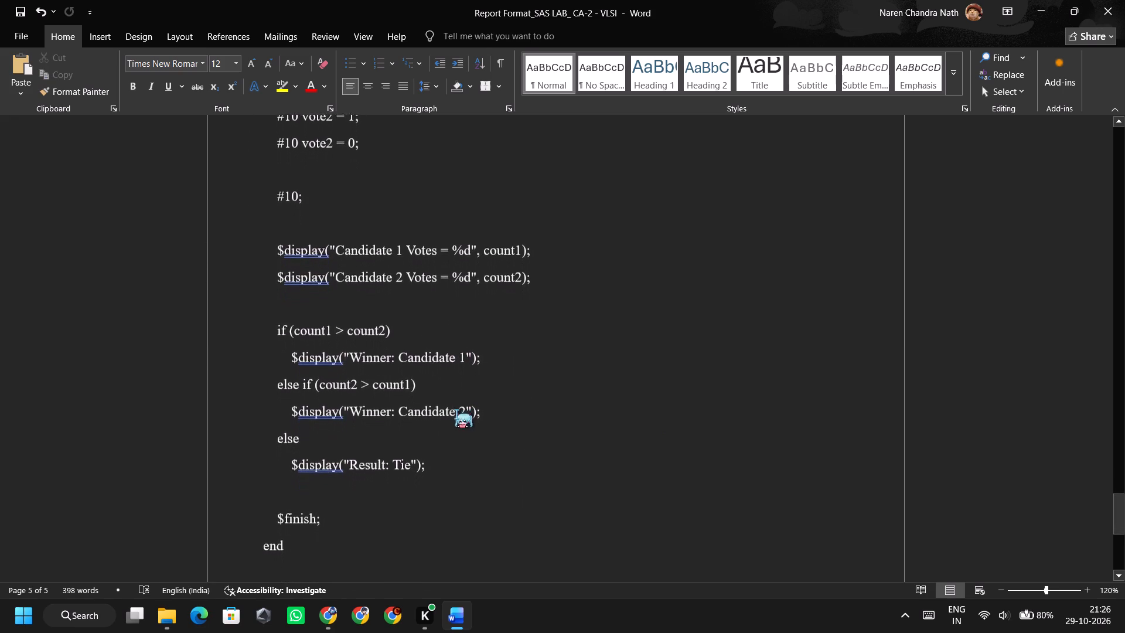
scroll(456, 414, down, 3)
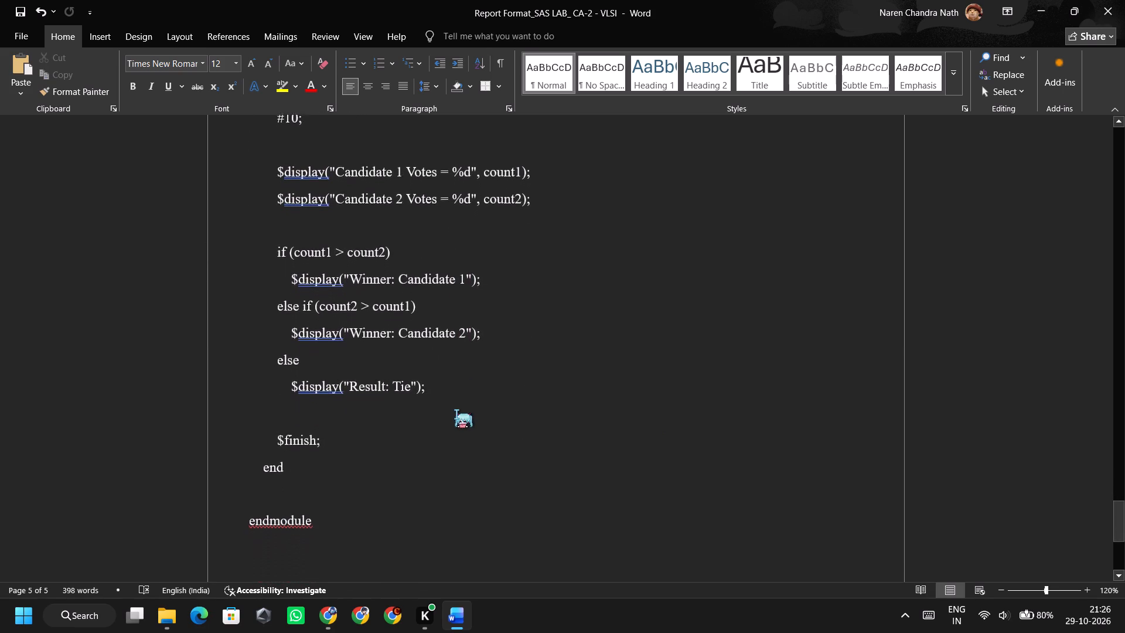
scroll(456, 414, down, 2)
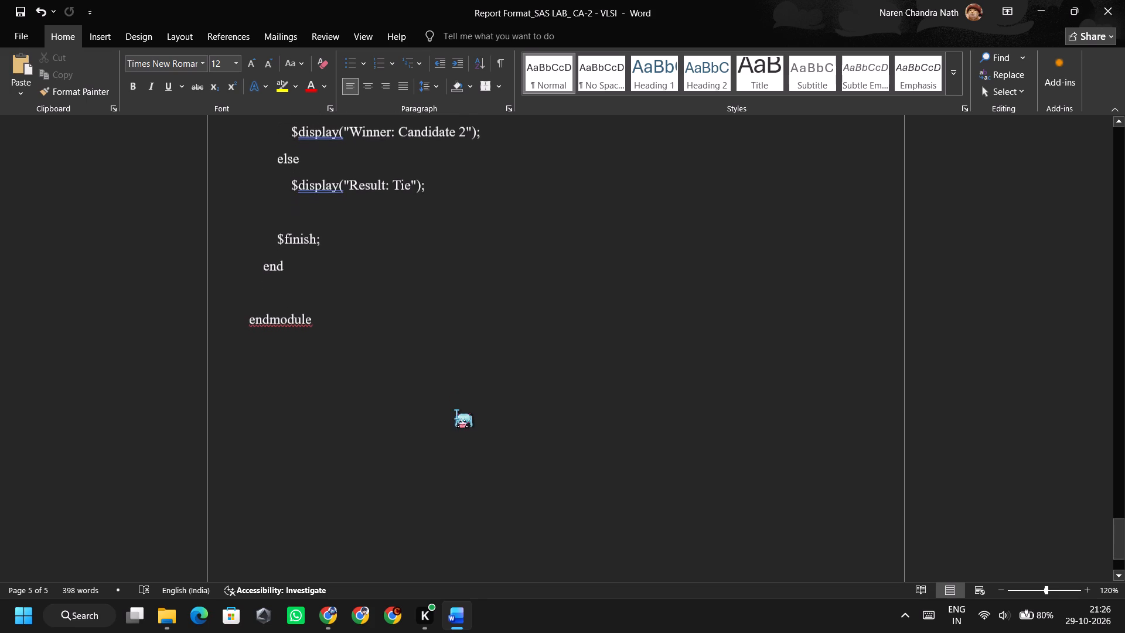
scroll(456, 414, up, 1)
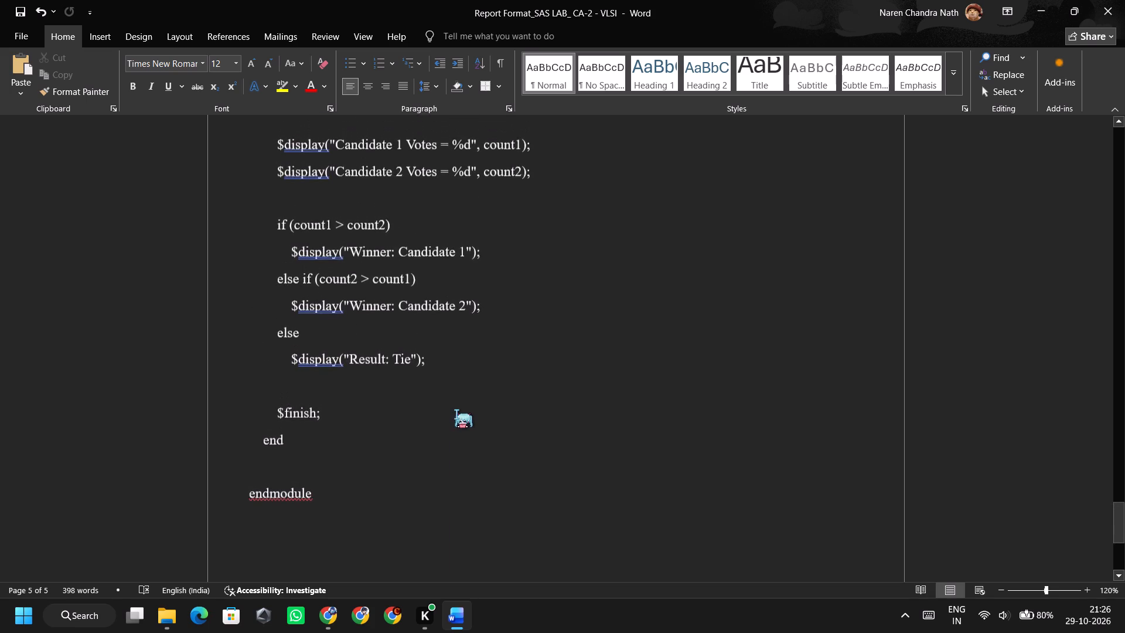
scroll(456, 414, up, 1)
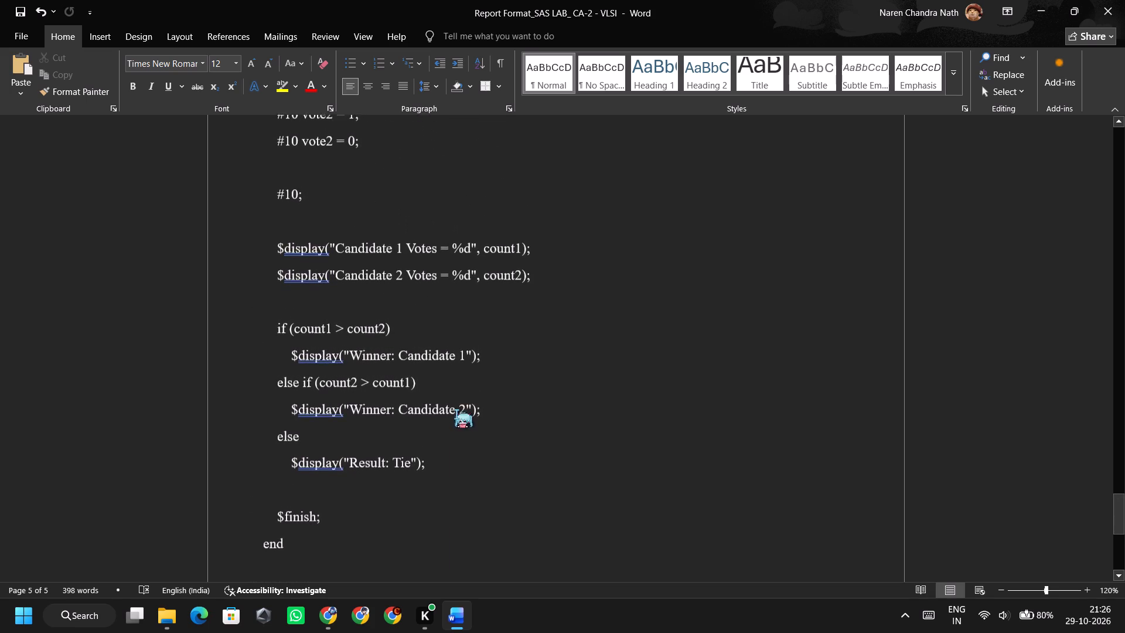
scroll(456, 414, up, 1)
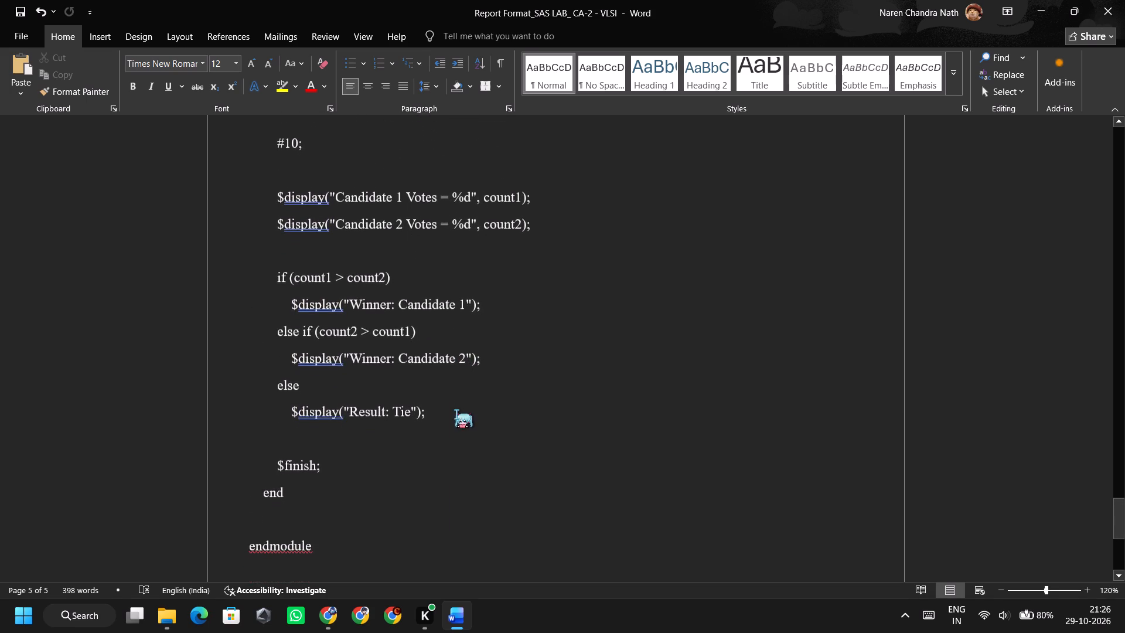
scroll(456, 414, up, 1)
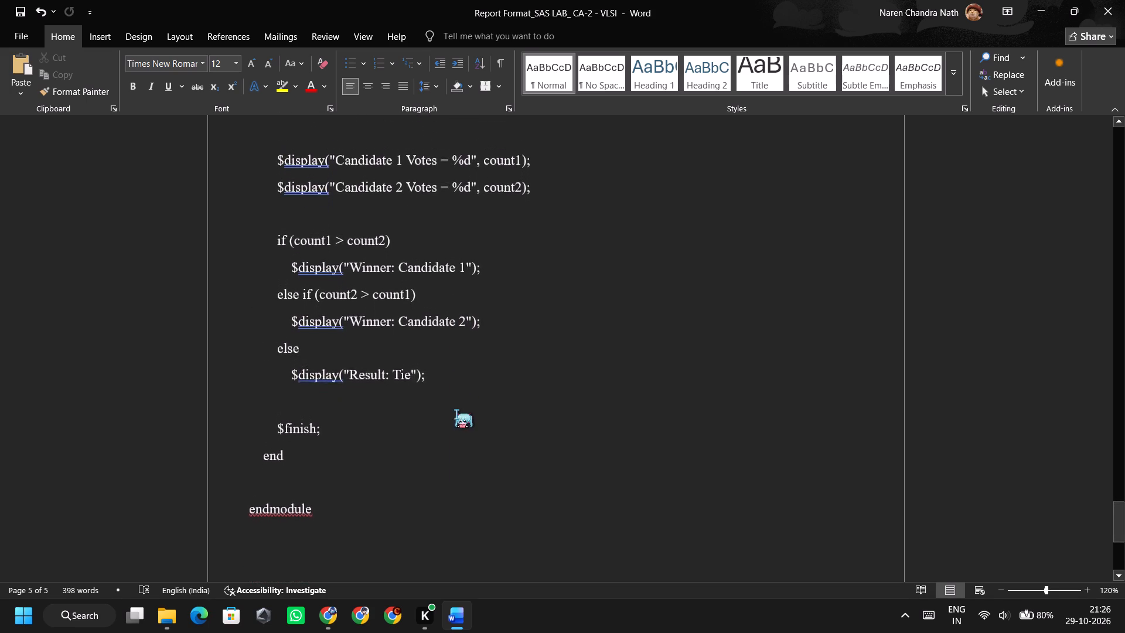
scroll(456, 414, up, 1)
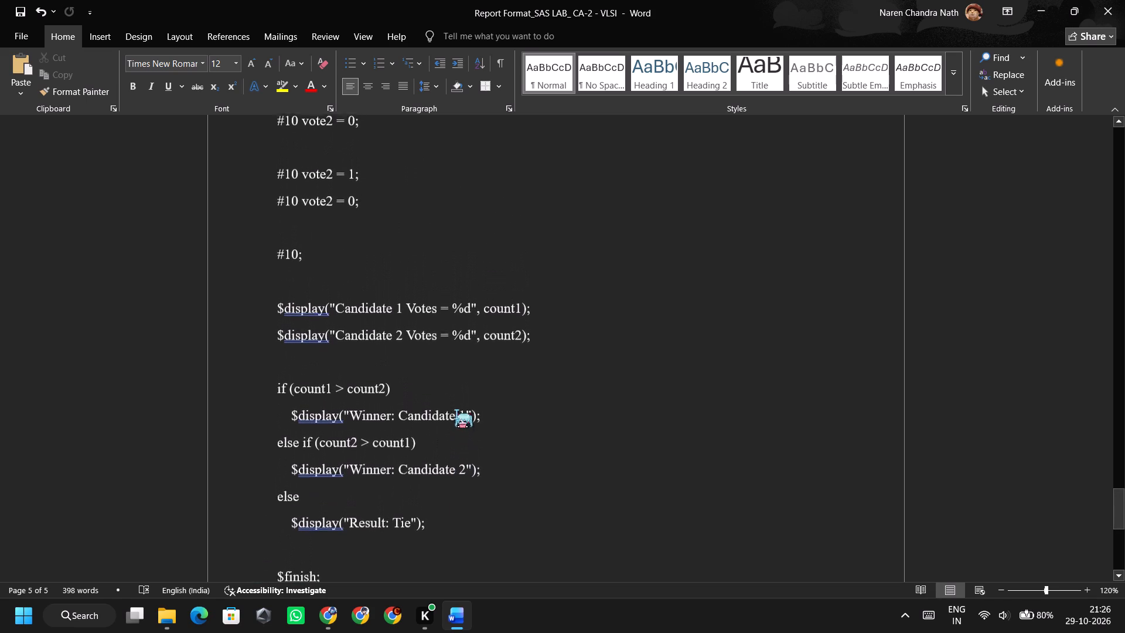
scroll(456, 414, up, 1)
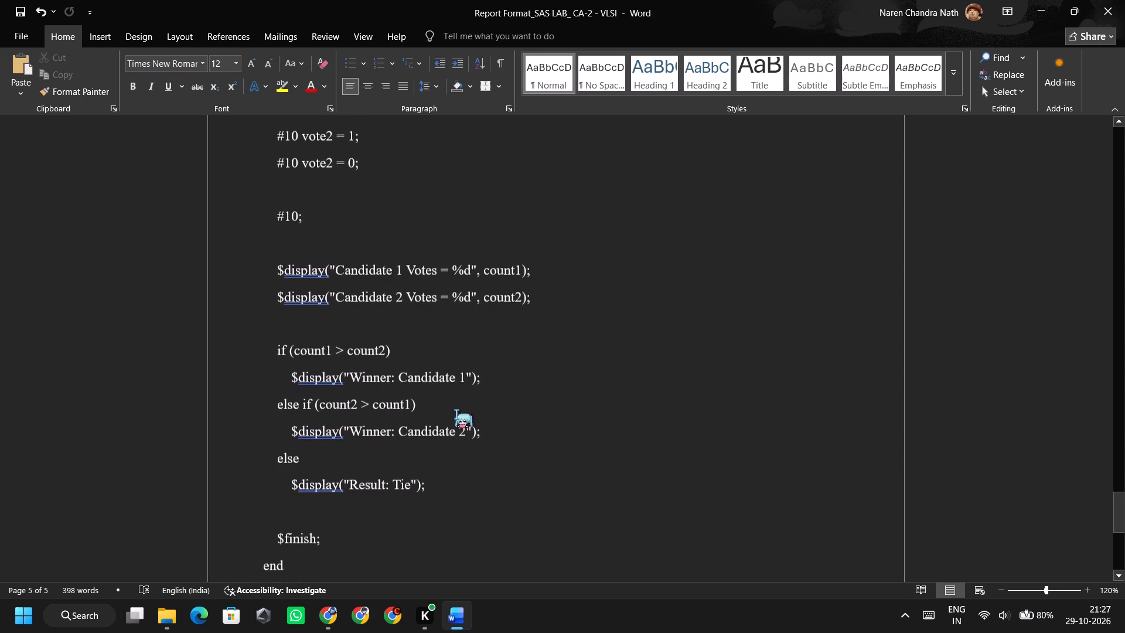
scroll(456, 414, up, 4)
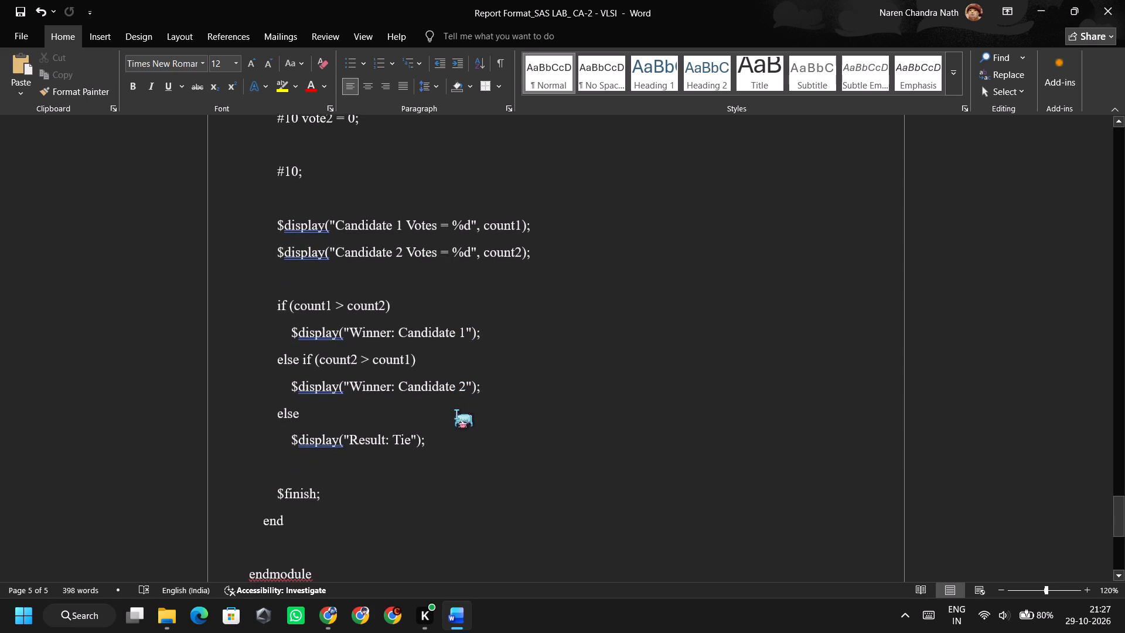
scroll(456, 414, up, 2)
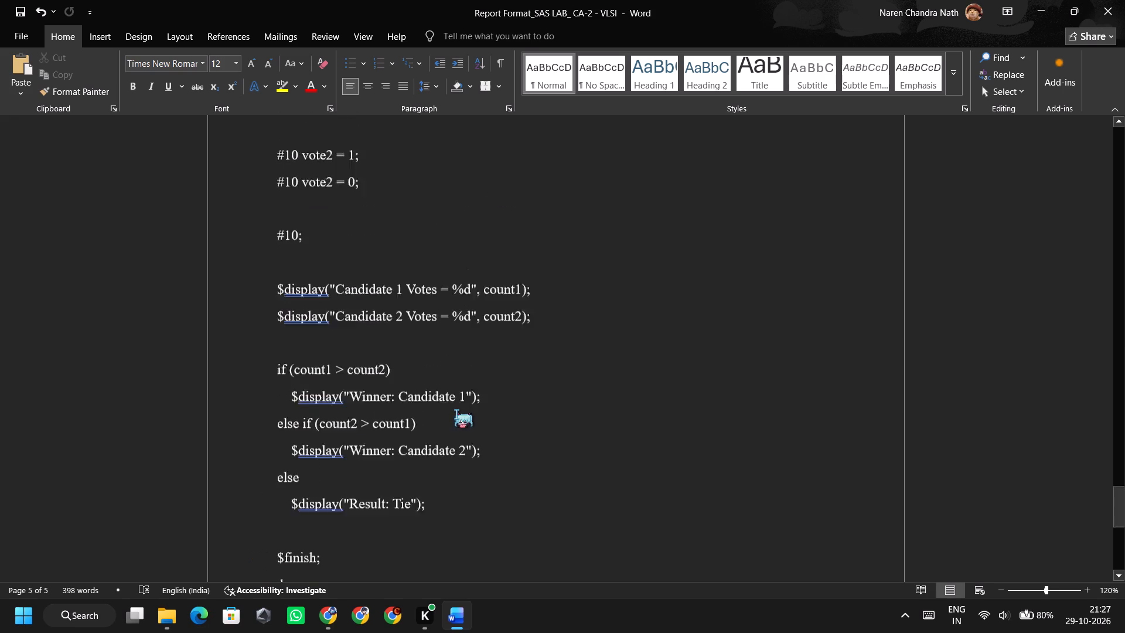
Review the testbench code again, from the reg and wire declarations through the vote1 and vote2 statements.
scroll(456, 414, up, 6)
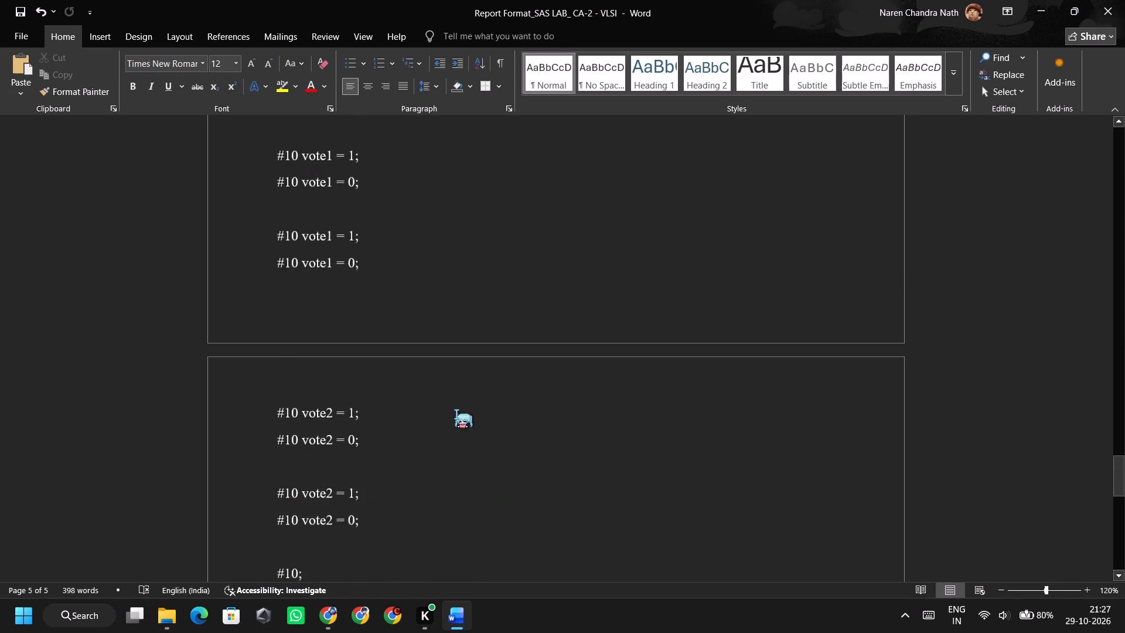
scroll(456, 414, up, 3)
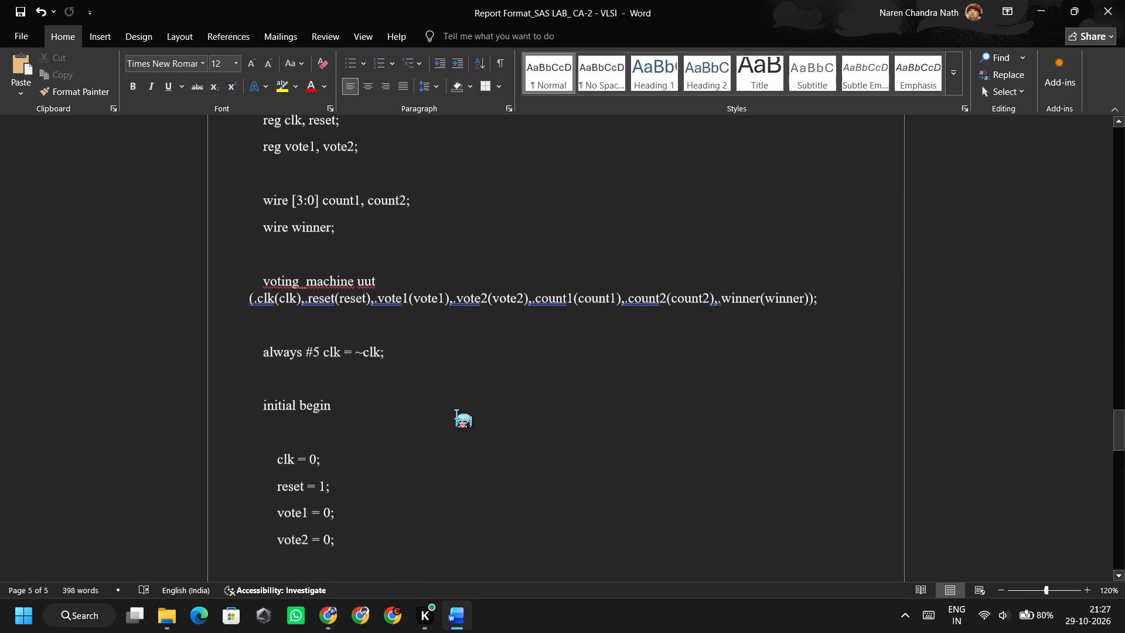
scroll(456, 414, up, 1)
scroll(456, 414, down, 1)
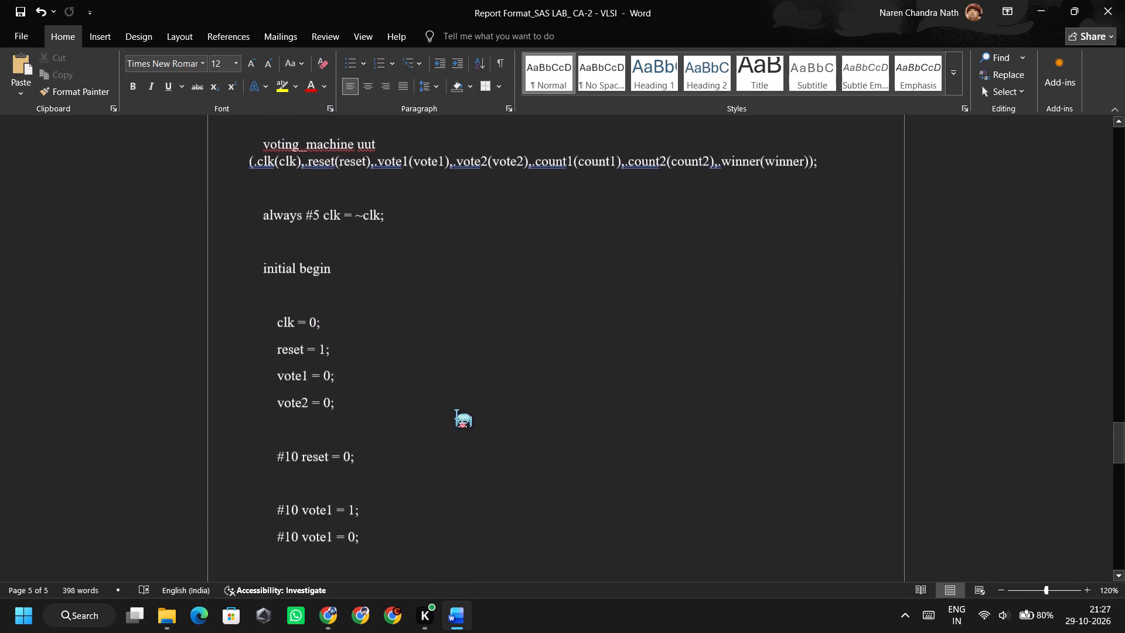
scroll(456, 414, down, 3)
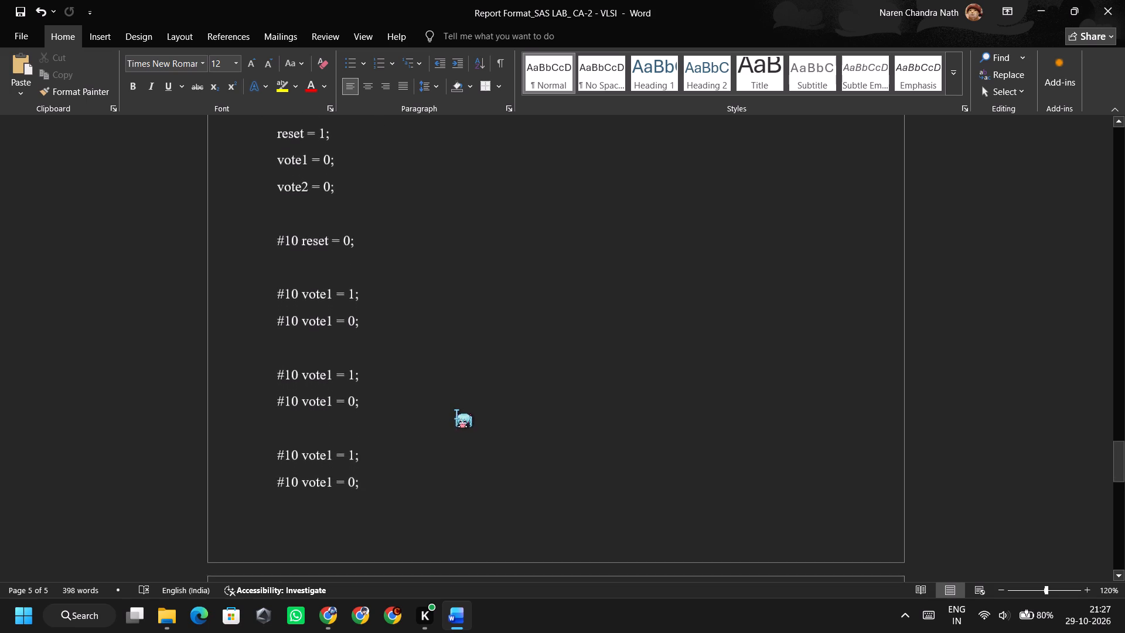
scroll(456, 414, down, 3)
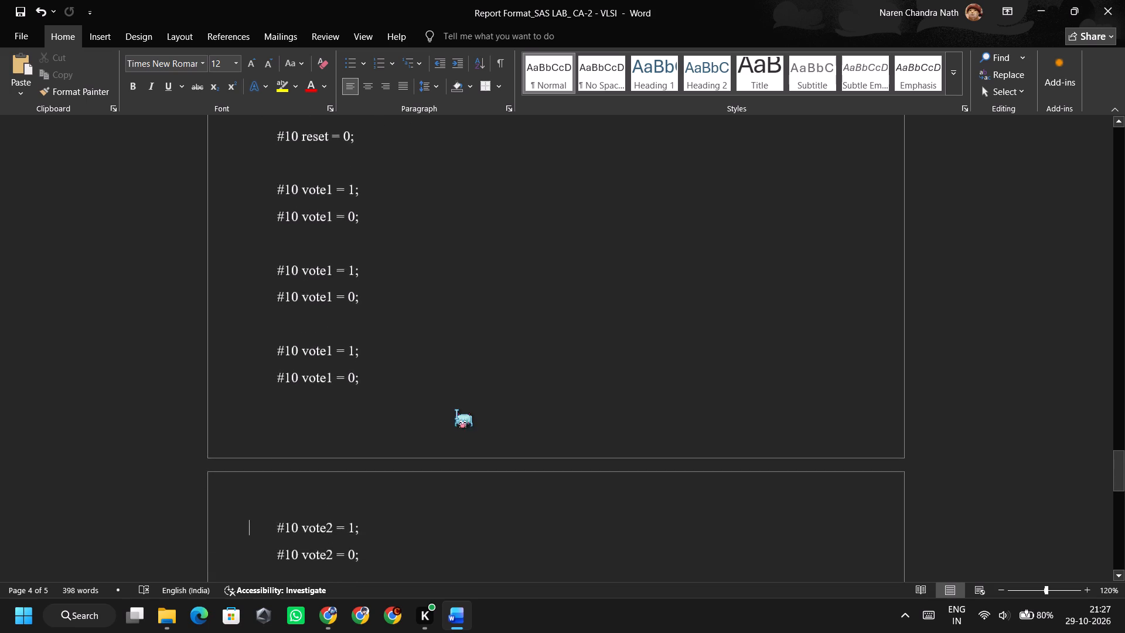
scroll(456, 414, down, 2)
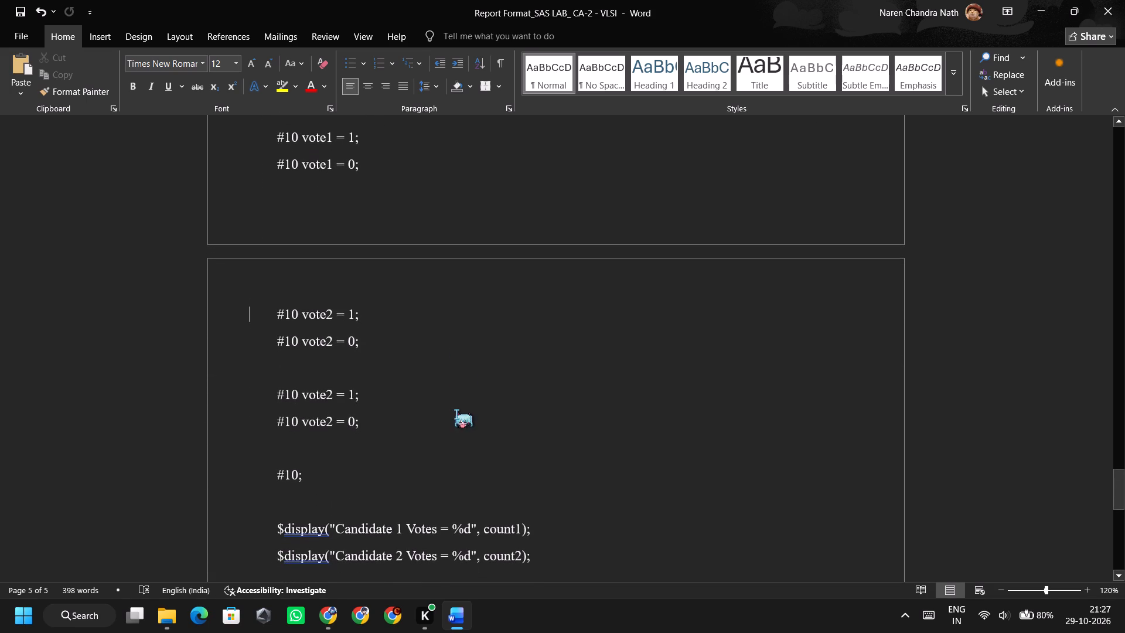
Review the rest of the testbench code, from the vote2 statements down to endmodule.
scroll(456, 414, down, 1)
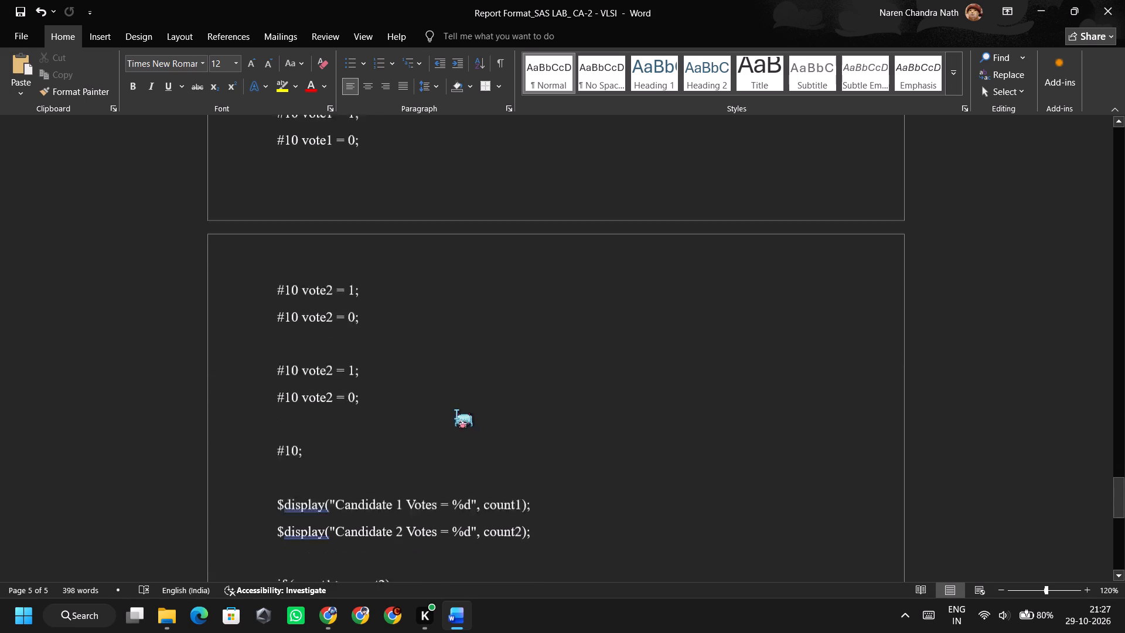
scroll(456, 414, down, 2)
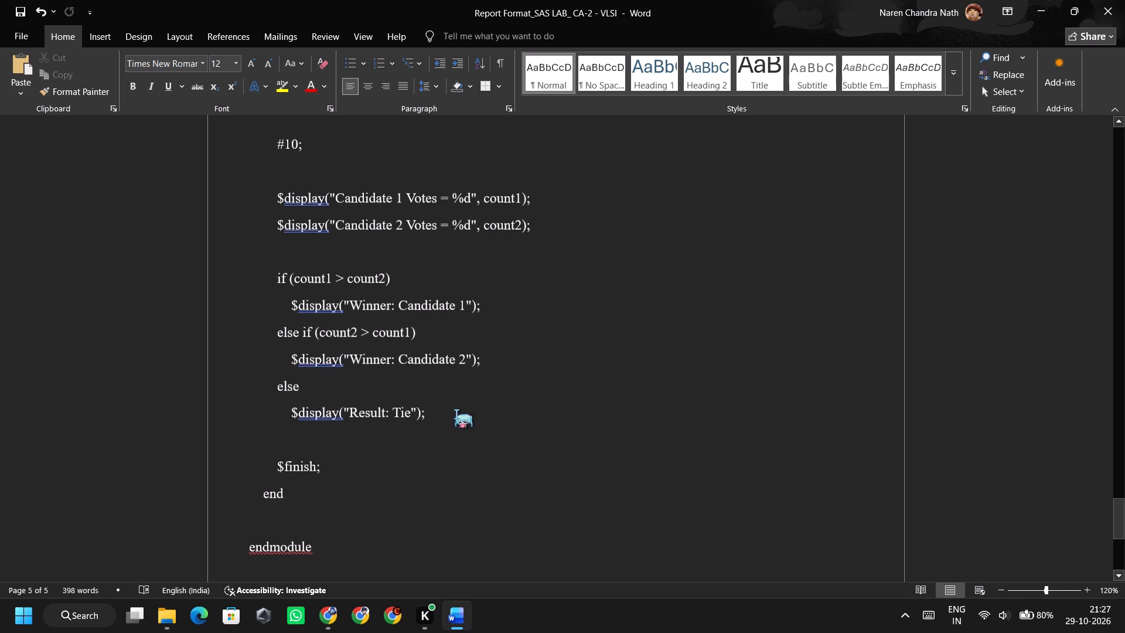
scroll(456, 414, down, 2)
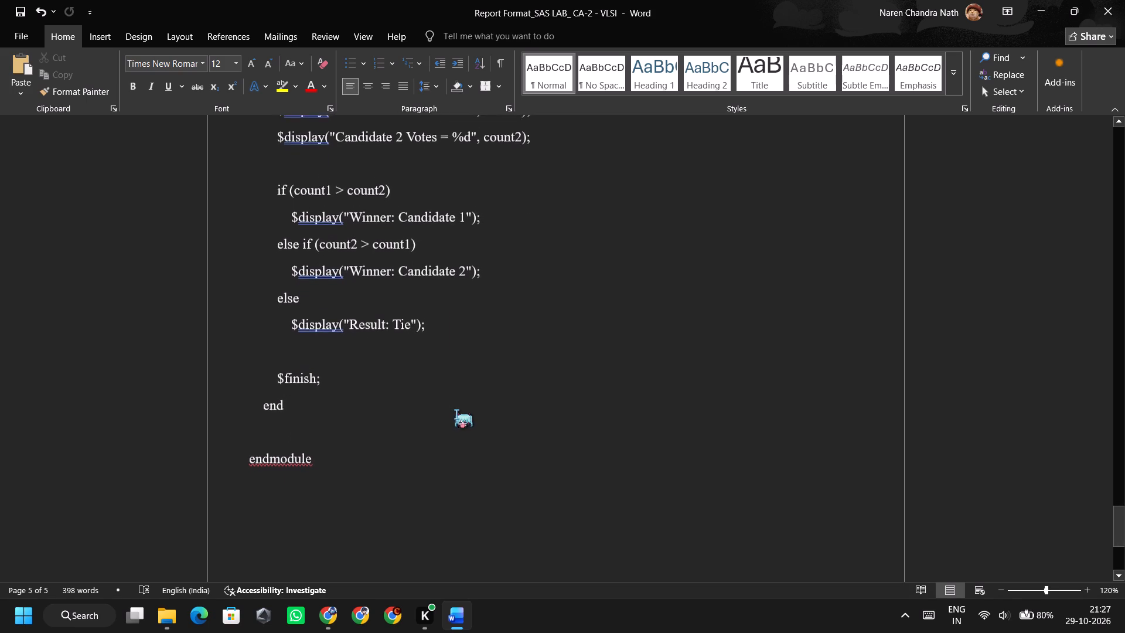
scroll(456, 414, down, 6)
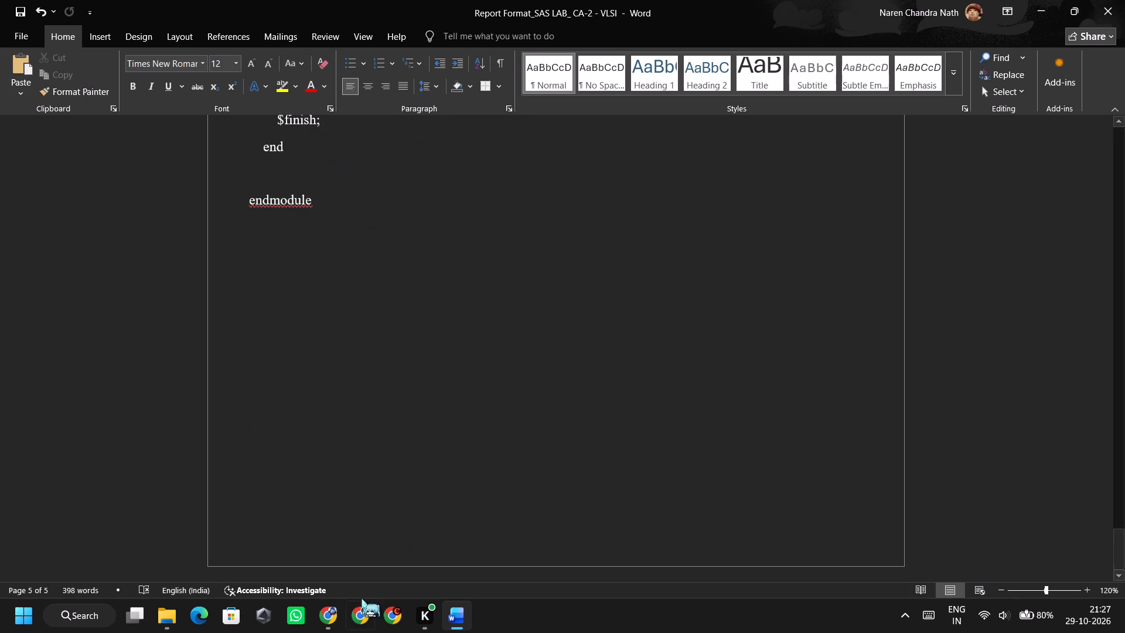
Switch to Chrome and copy the section name "Simulation Waveforms" from the PBL Assignment email's list of required report sections.
click(317, 622)
scroll(448, 321, up, 2)
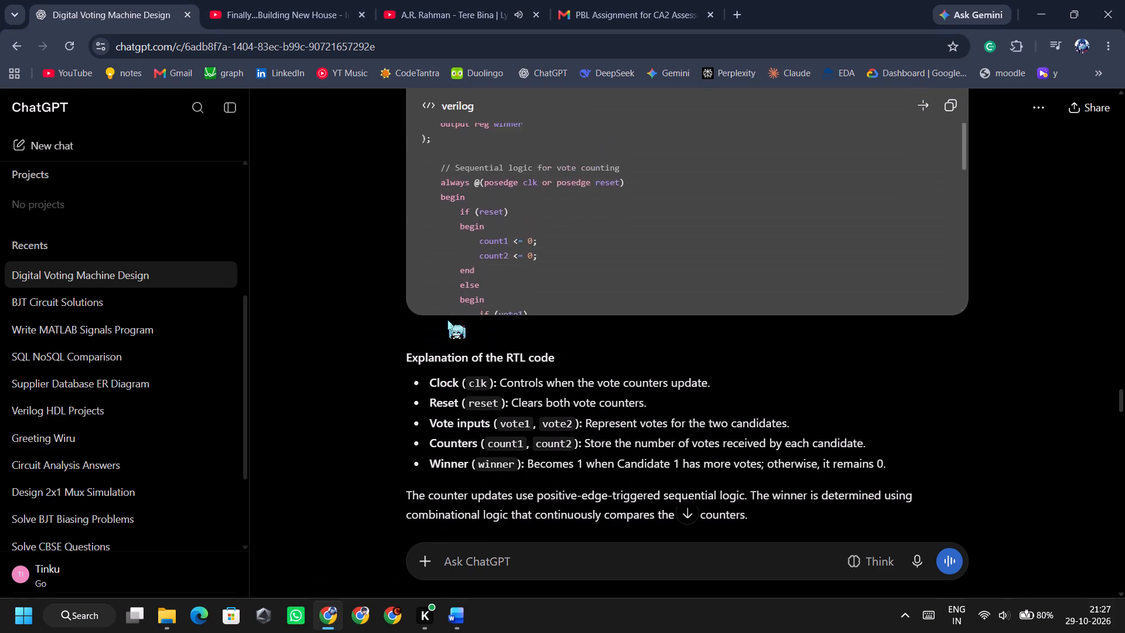
scroll(448, 321, up, 6)
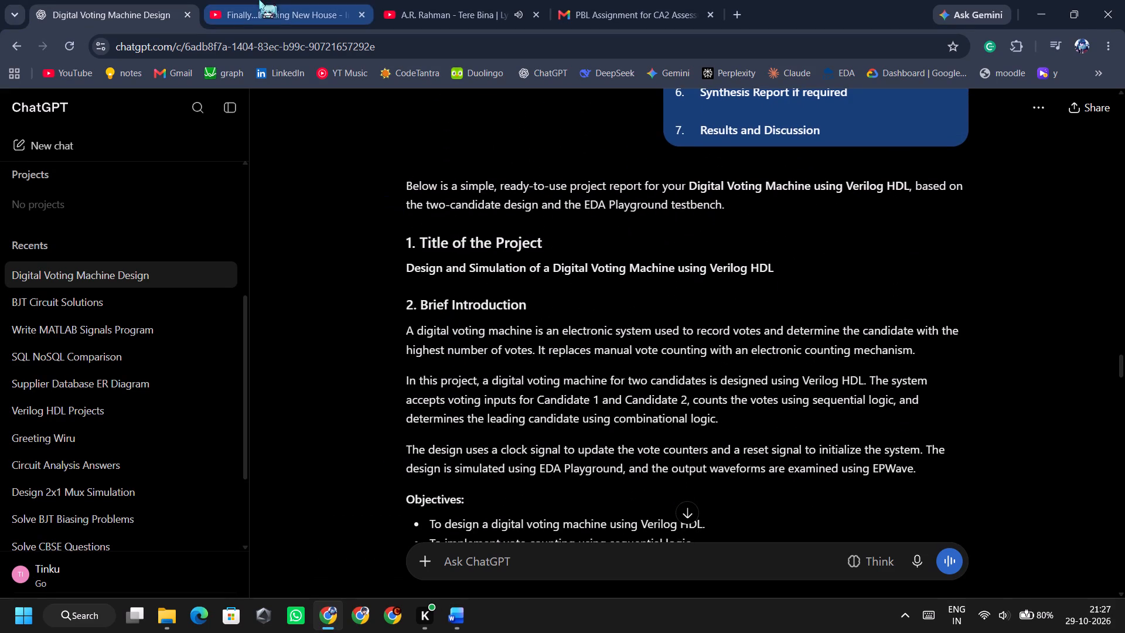
click(584, 0)
scroll(386, 314, down, 1)
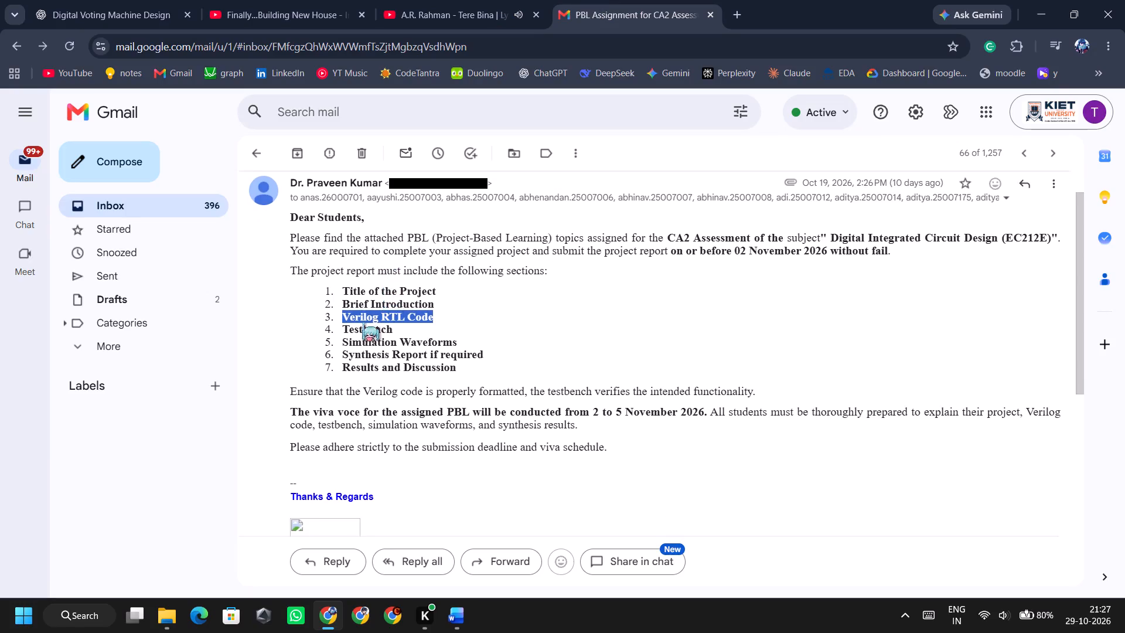
double_click(363, 328)
drag(356, 350, 358, 345)
double_click(358, 345)
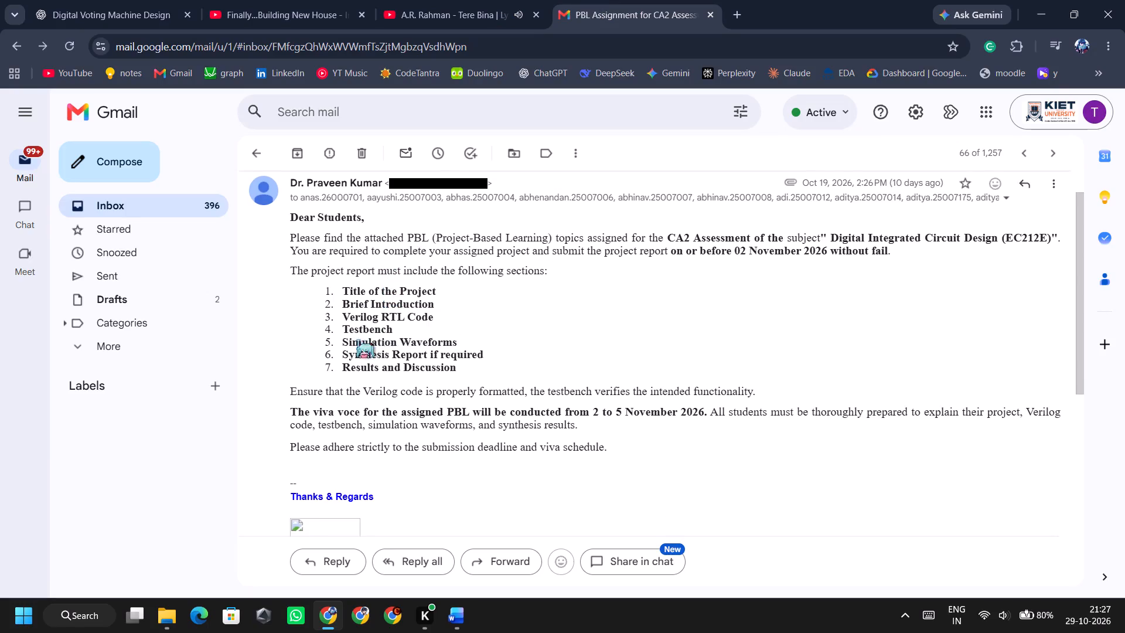
drag(358, 345, 428, 338)
click(428, 338)
drag(428, 338, 359, 341)
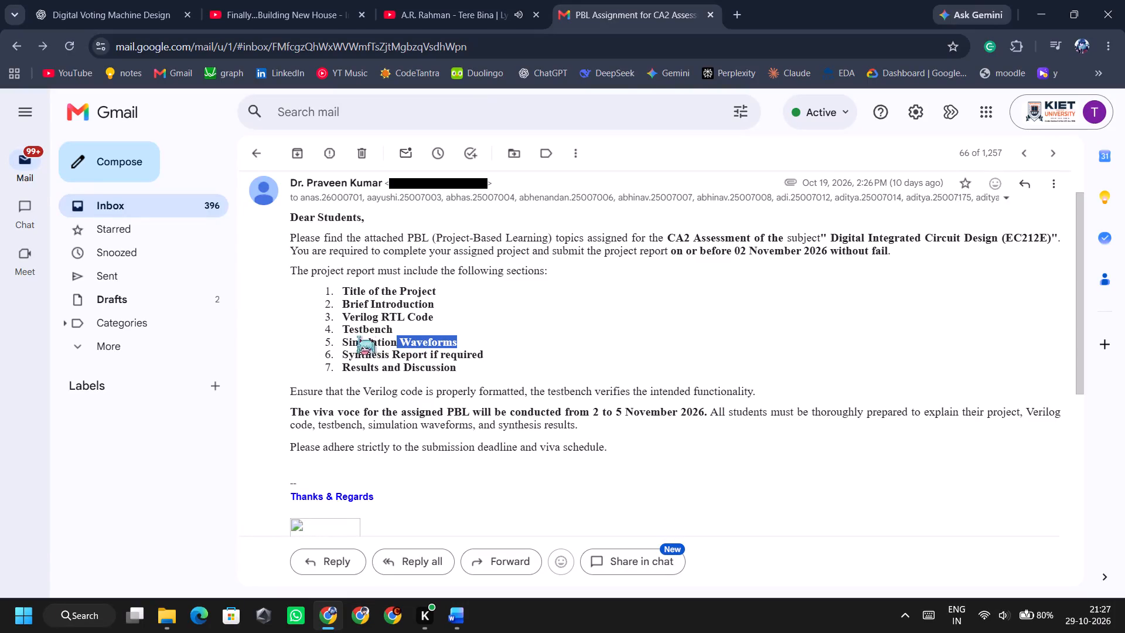
drag(359, 341, 354, 341)
key(ctrl+c)
key(ctrl+c)
key(ctrl+c)
Switch to the Word report and paste the copied section name below endmodule, leaving one blank line between them.
click(458, 628)
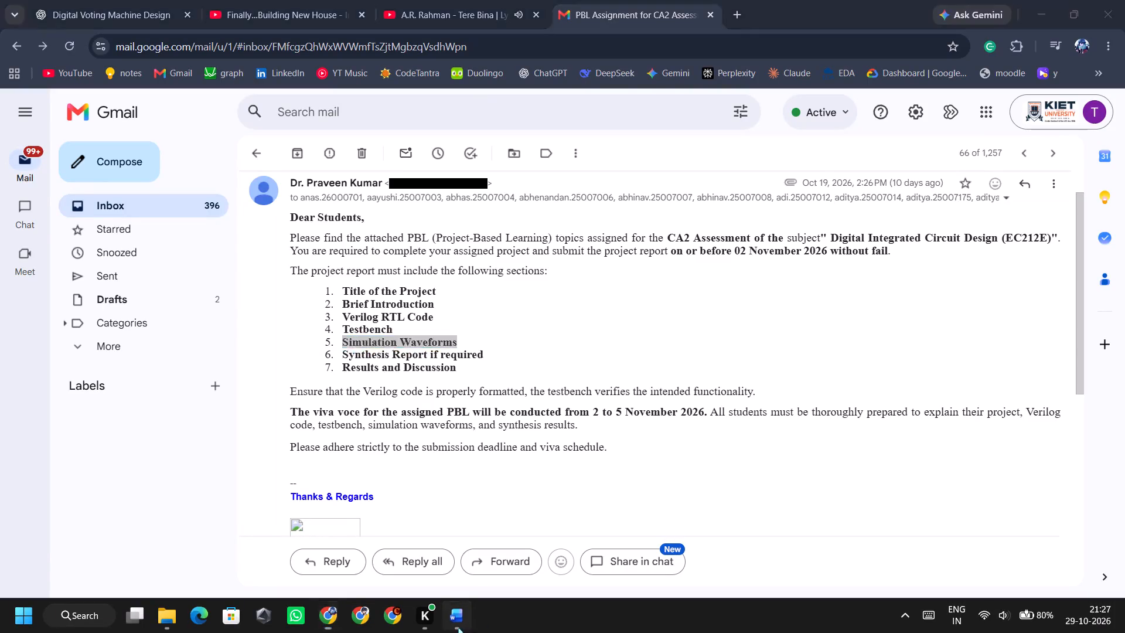
click(367, 280)
key(Return)
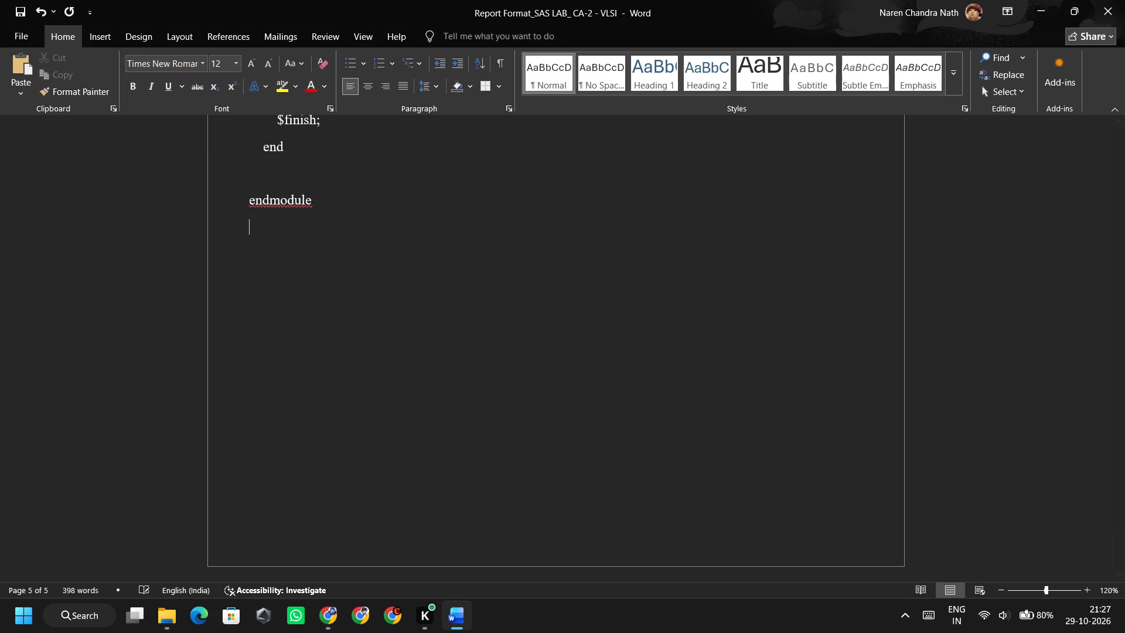
key(Return)
key(ctrl+v)
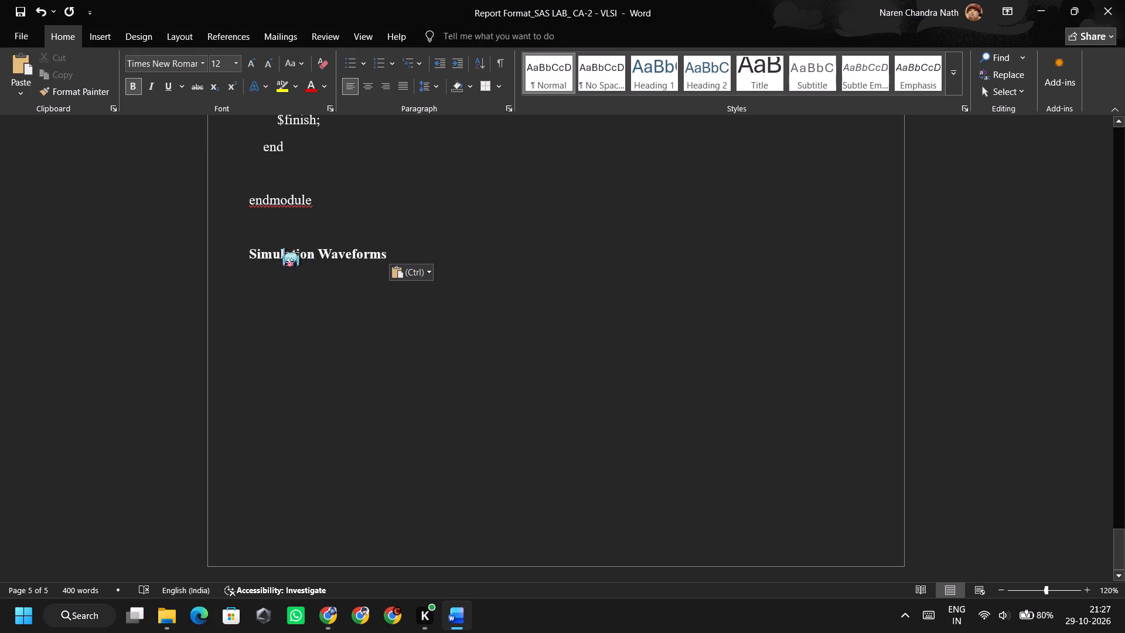
Replace the pasted heading with "SIMULATION WAVEFORM:" in capitals and start a new line below it.
click(284, 253)
drag(284, 253, 381, 249)
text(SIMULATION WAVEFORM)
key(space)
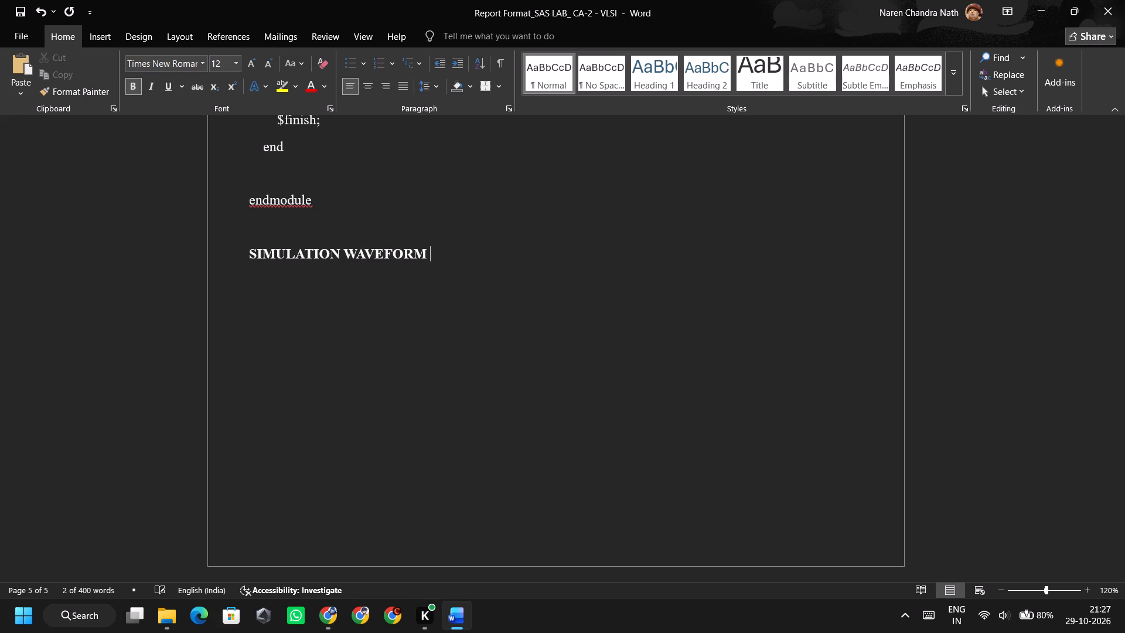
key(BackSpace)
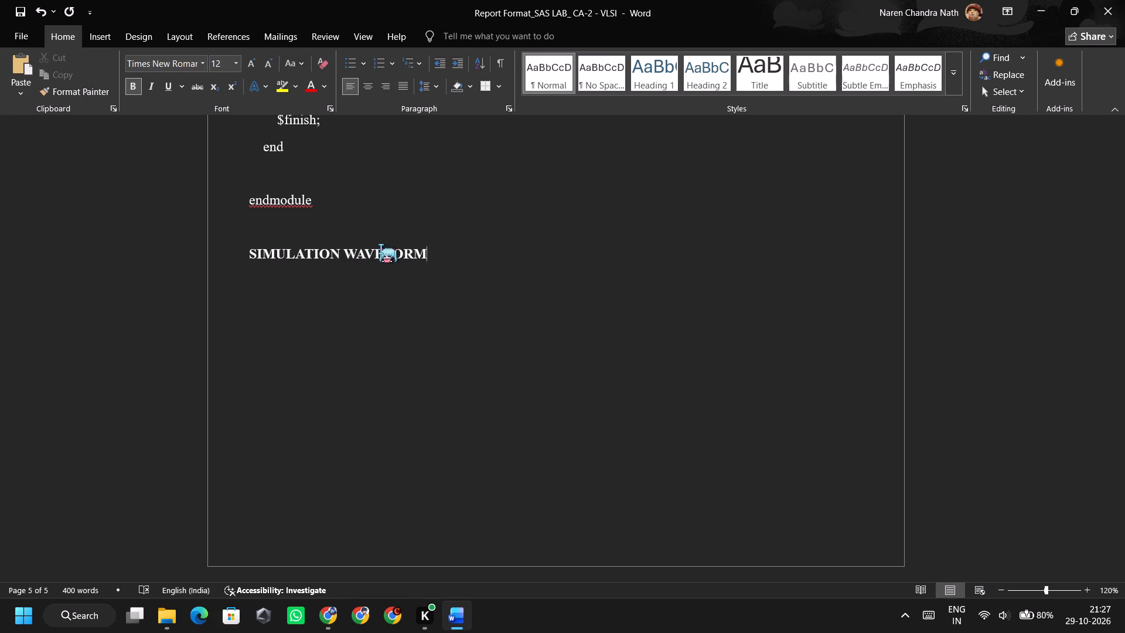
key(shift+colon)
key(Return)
Switch back to the email in Chrome and copy the section name "Results and Discussion" from the required sections list.
click(317, 611)
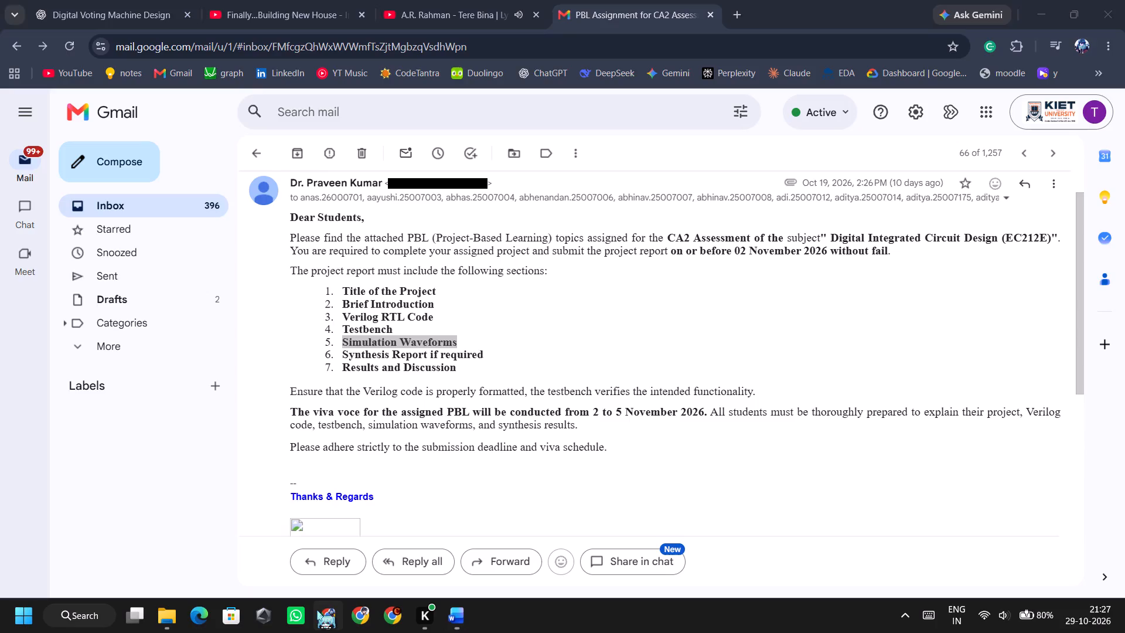
click(358, 357)
drag(358, 357, 360, 357)
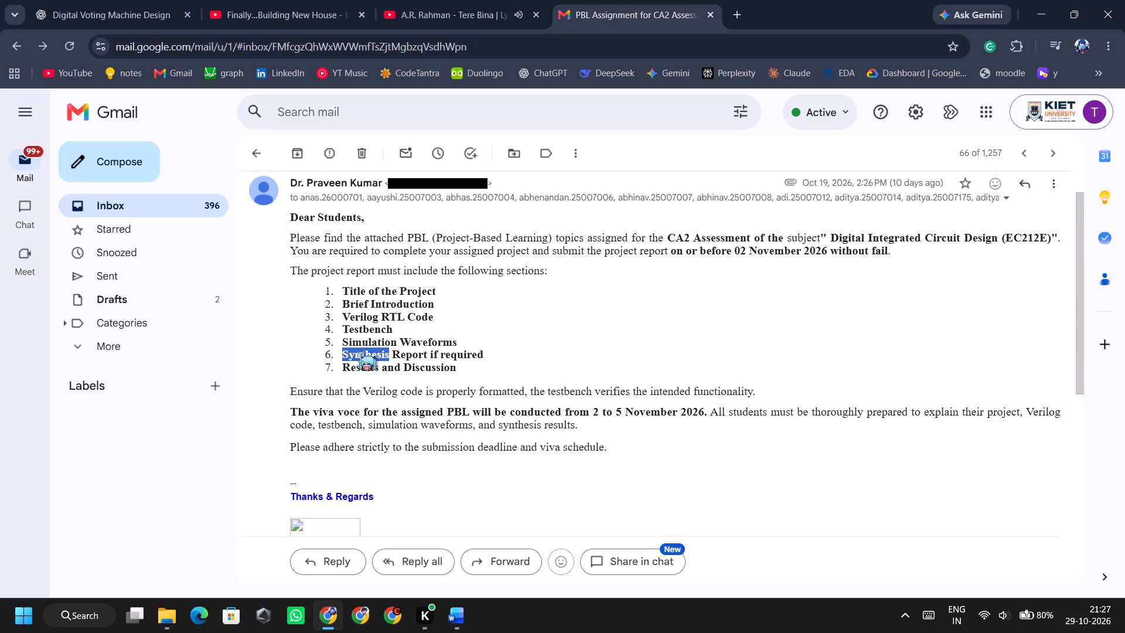
drag(360, 357, 458, 354)
click(353, 375)
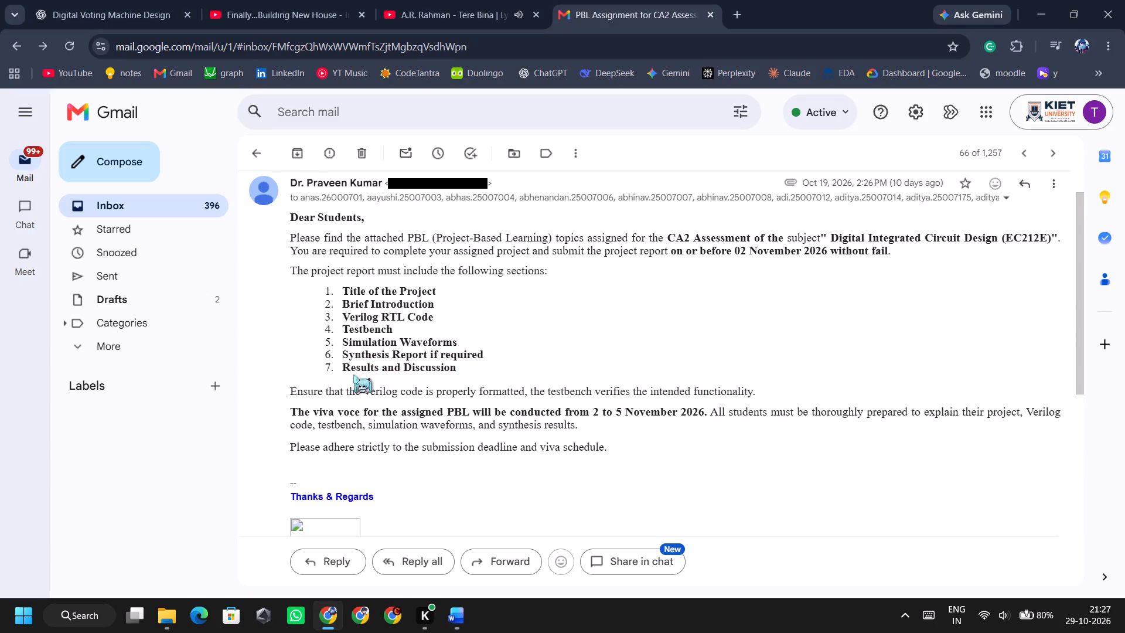
click(354, 370)
drag(354, 370, 426, 372)
key(ctrl+c)
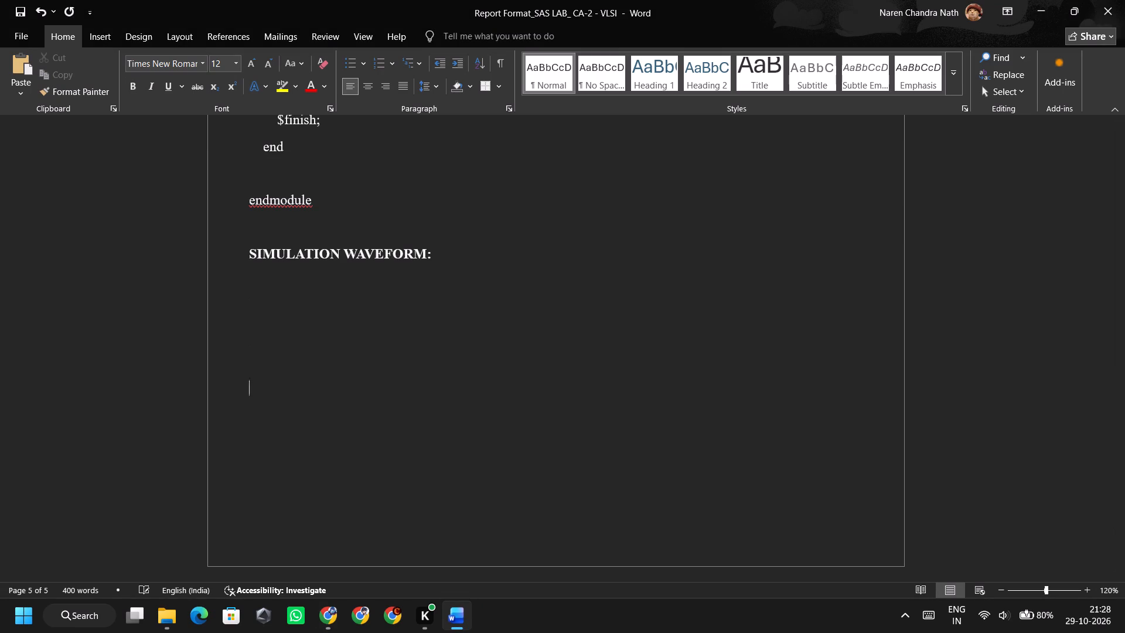
key(Return)
key(Return)
key(Return)
key(Return)
text(RESULT)
key(space)
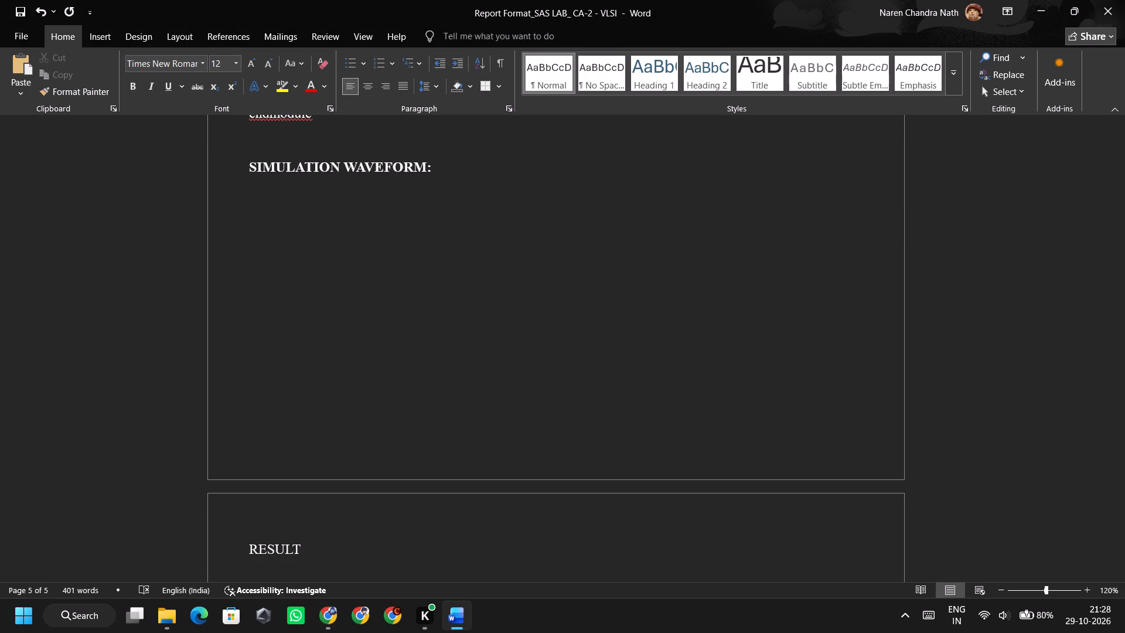
key(shift+colon)
key(Return)
Format the "RESULT :" heading as bold at 14 pt.
double_click(260, 558)
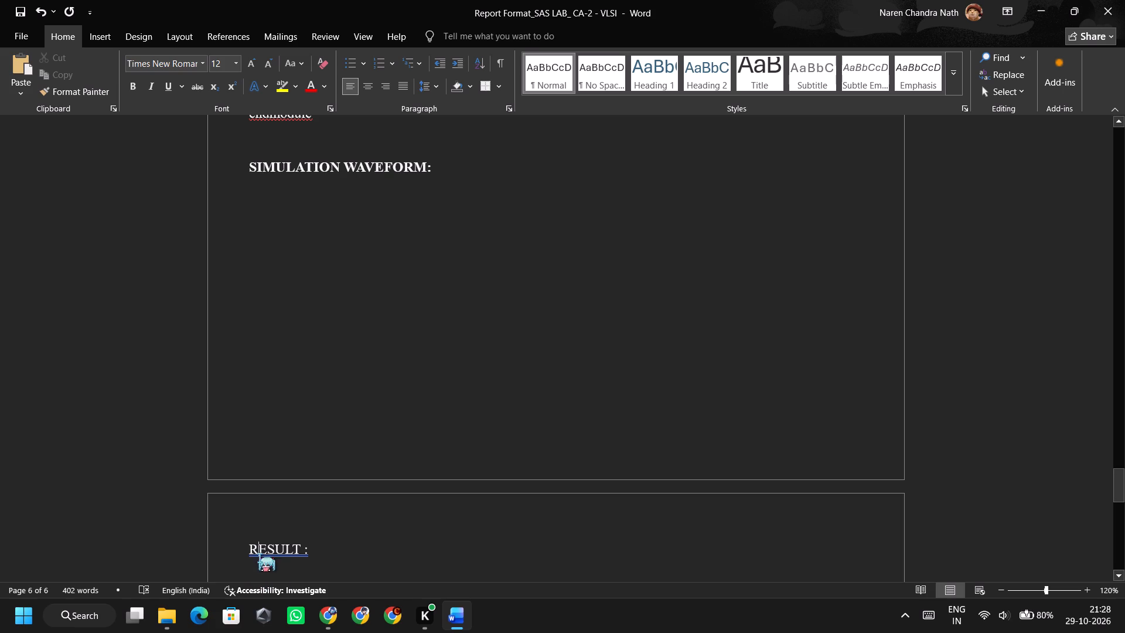
drag(260, 558, 319, 561)
click(443, 511)
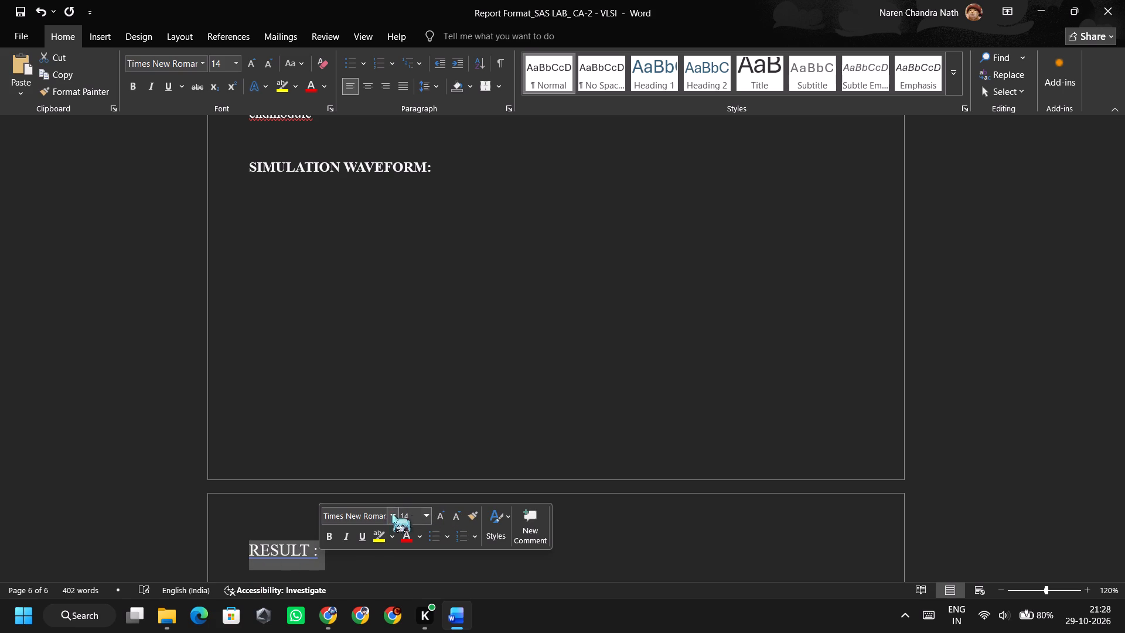
click(328, 536)
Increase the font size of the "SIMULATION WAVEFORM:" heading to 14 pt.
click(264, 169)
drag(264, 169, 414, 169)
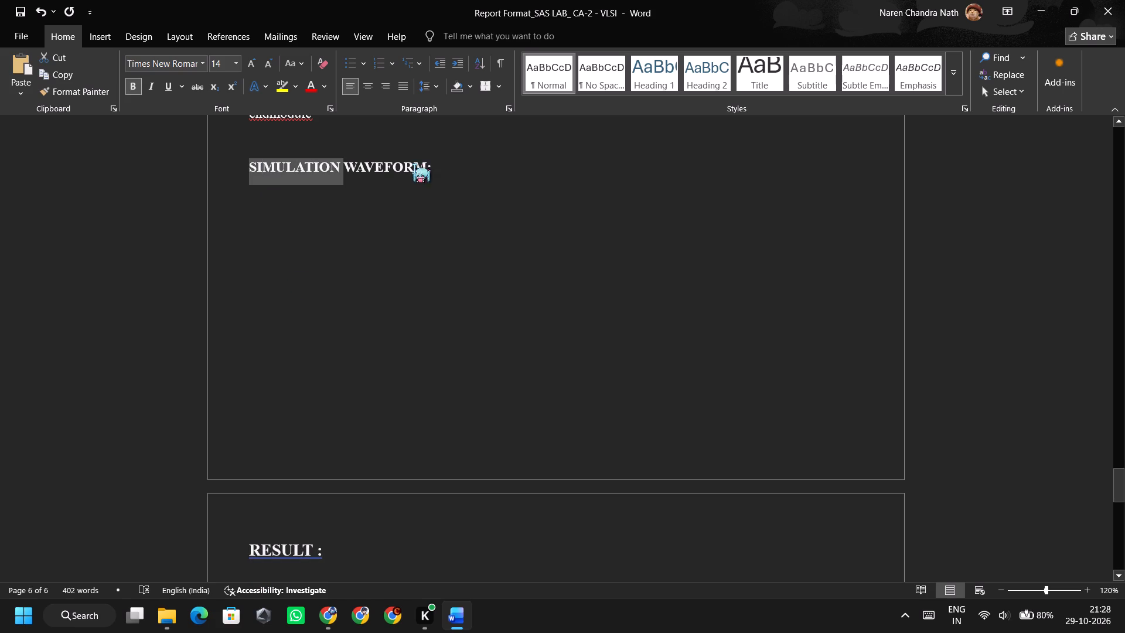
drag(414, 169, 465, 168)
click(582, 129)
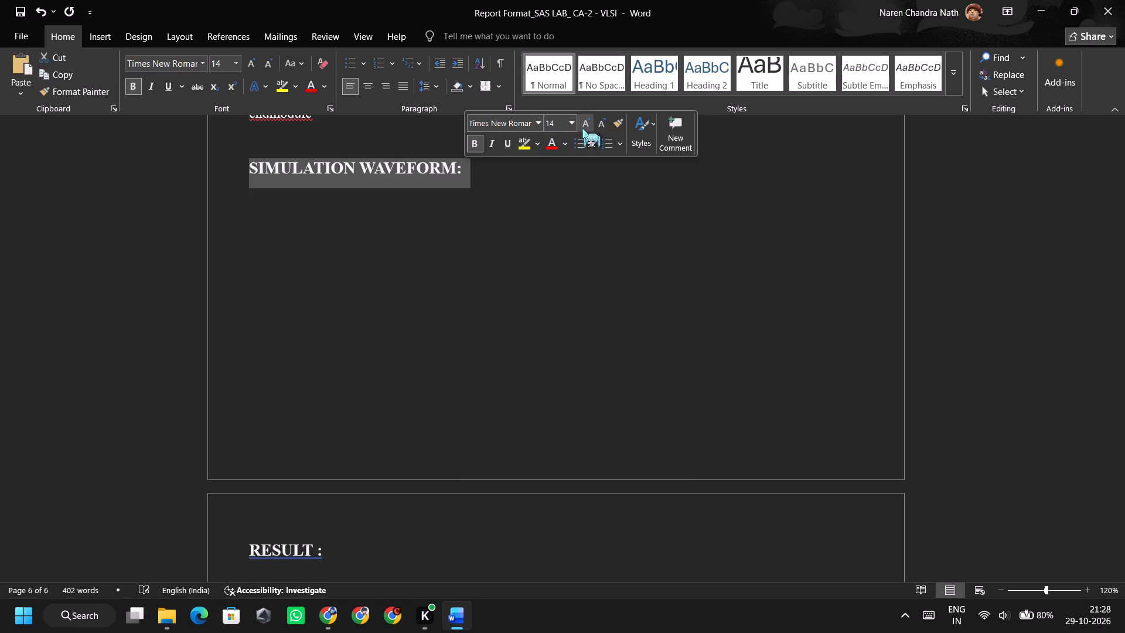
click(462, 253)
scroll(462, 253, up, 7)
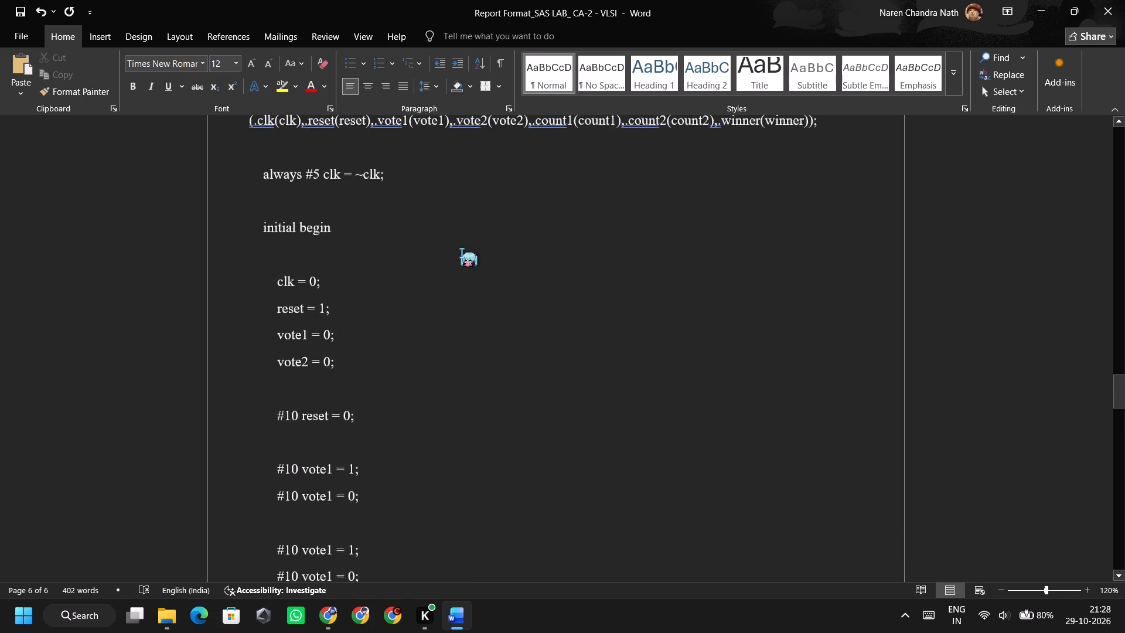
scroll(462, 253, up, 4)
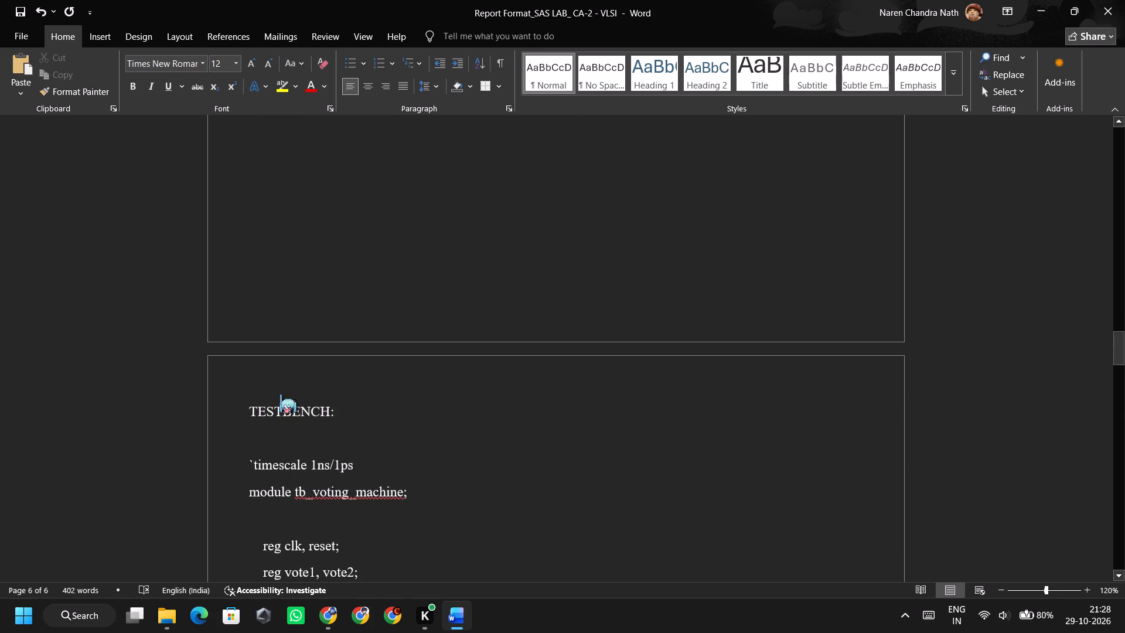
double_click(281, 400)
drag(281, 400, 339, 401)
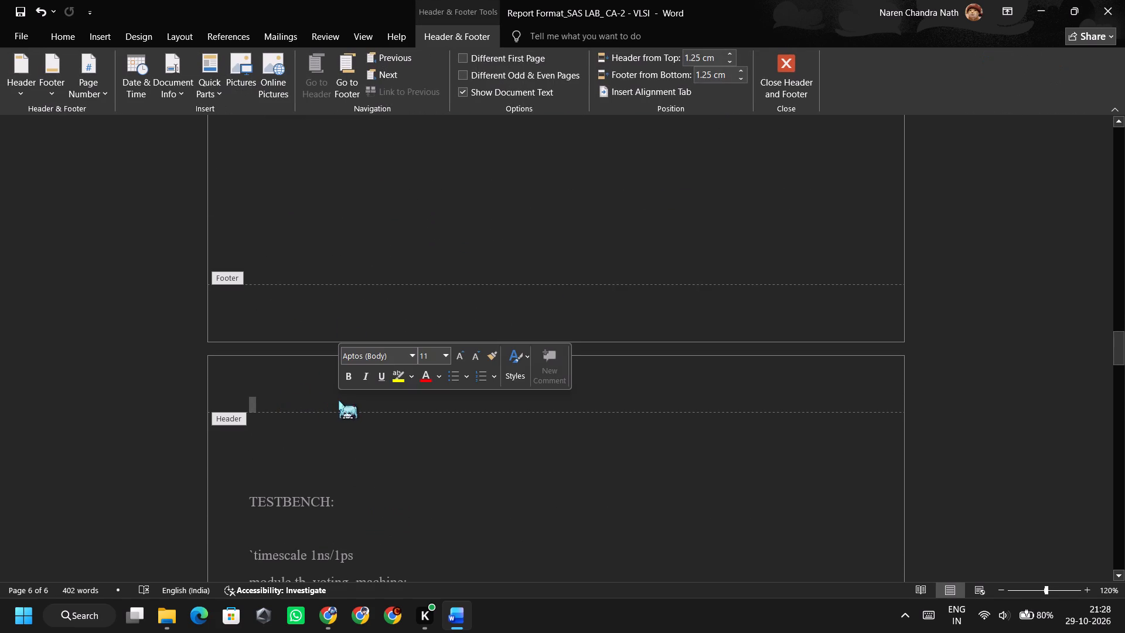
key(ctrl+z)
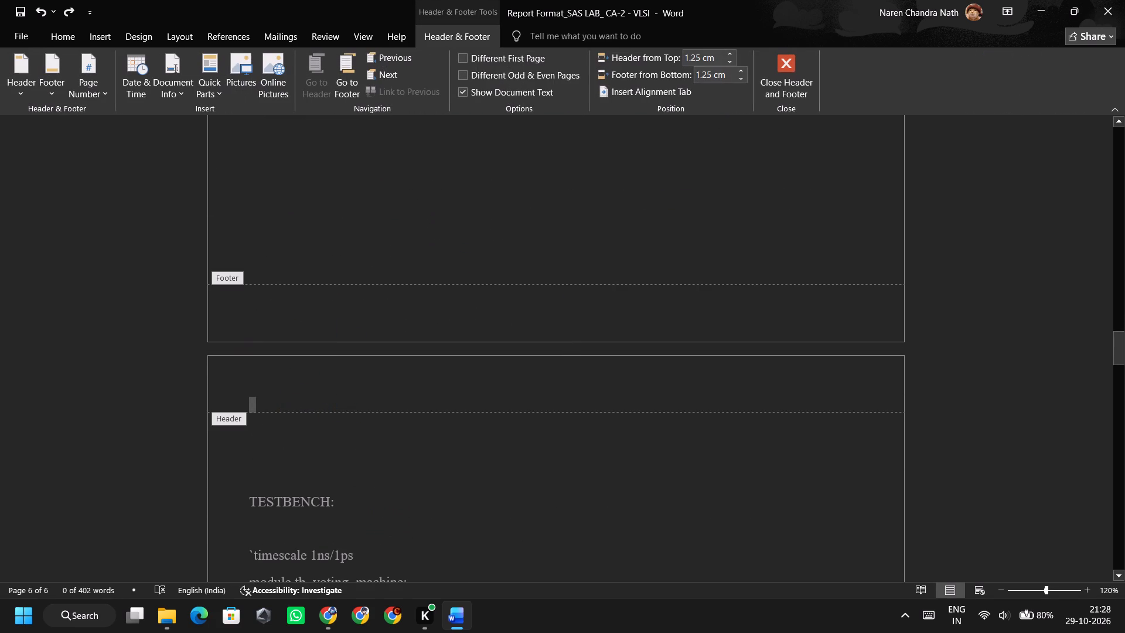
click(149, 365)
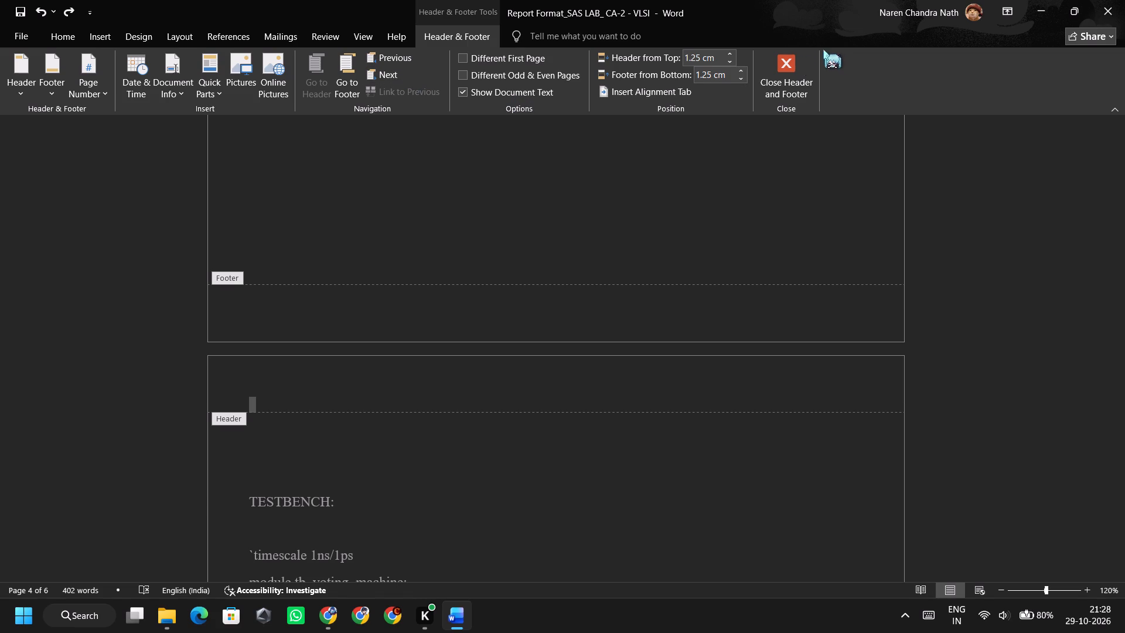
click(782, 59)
Make the "TESTBENCH:" heading bold and enlarge its font by one size.
scroll(335, 300, down, 2)
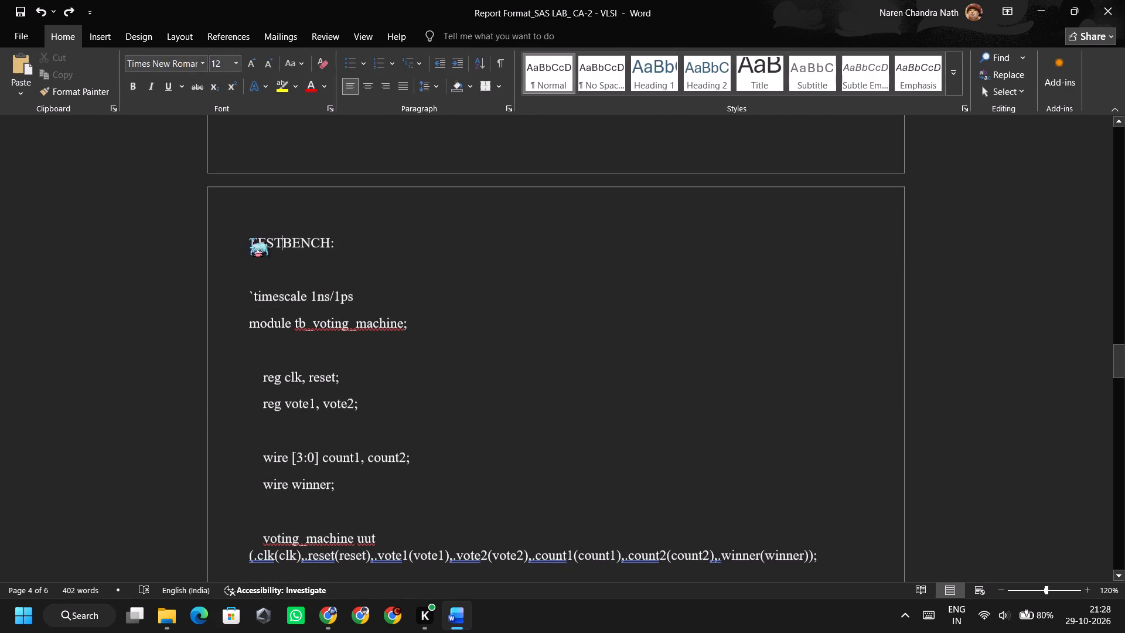
click(252, 243)
drag(252, 243, 382, 241)
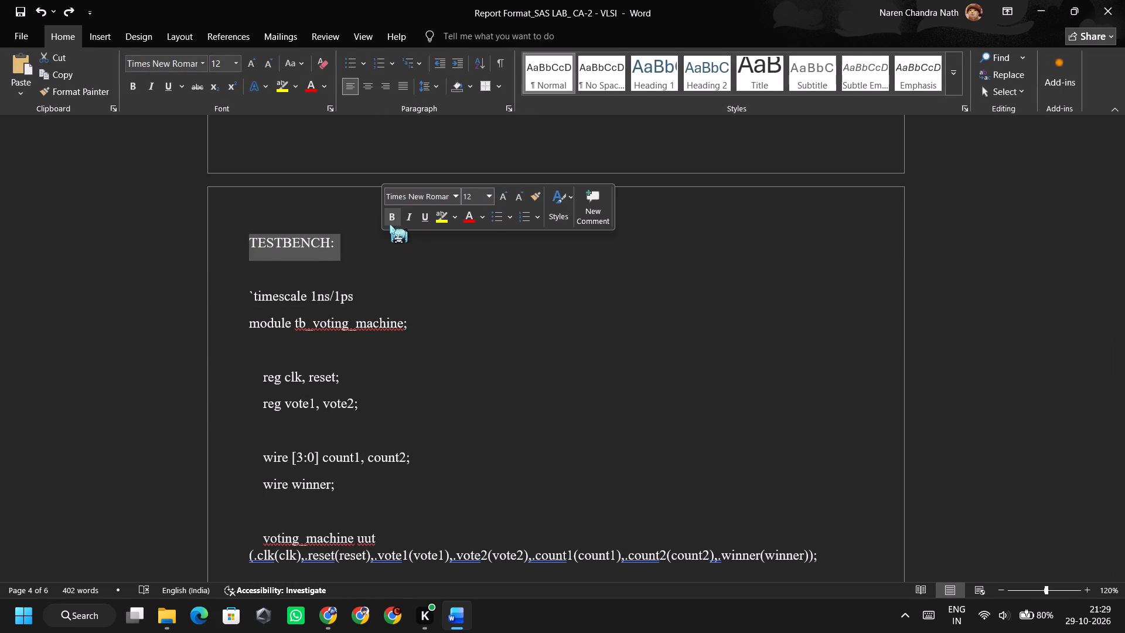
click(389, 223)
click(506, 191)
click(429, 271)
Review the whole report's layout at 80% zoom, from the cover page through the RTL code and testbench to the RESULT page.
scroll(429, 271, up, 3)
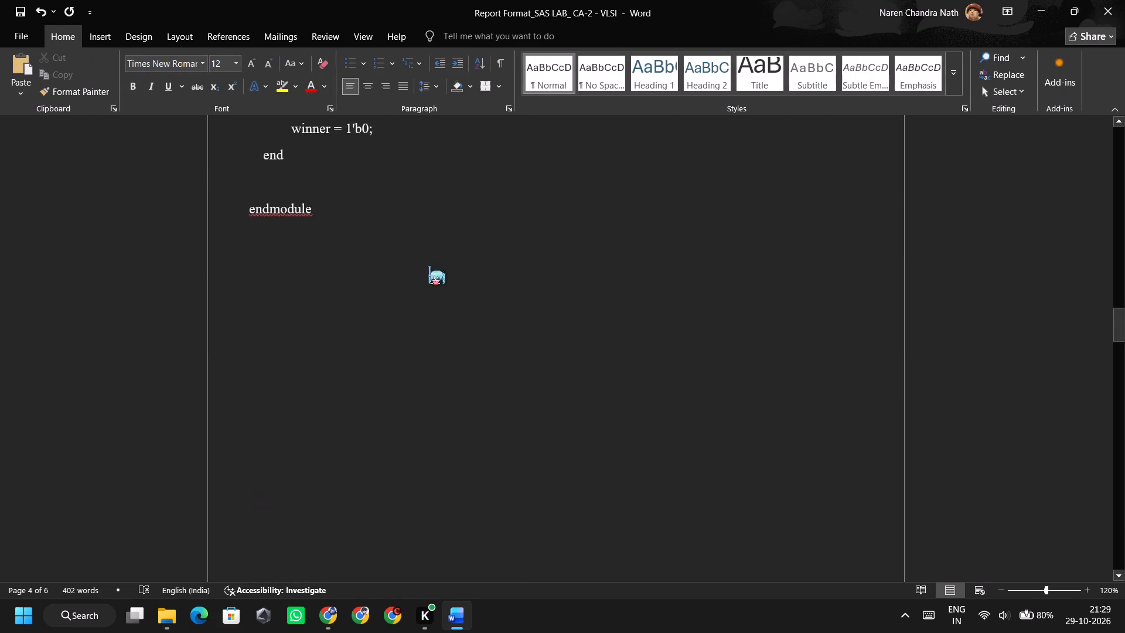
scroll(429, 271, up, 3)
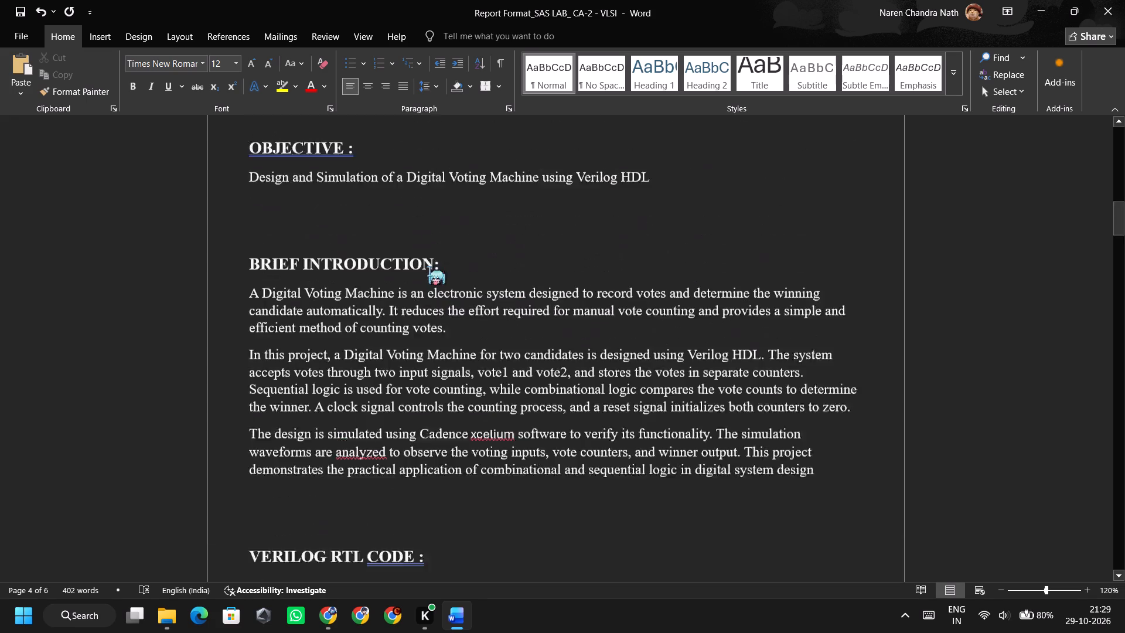
scroll(429, 271, up, 1)
ctrl+scroll(429, 271, down, 4)
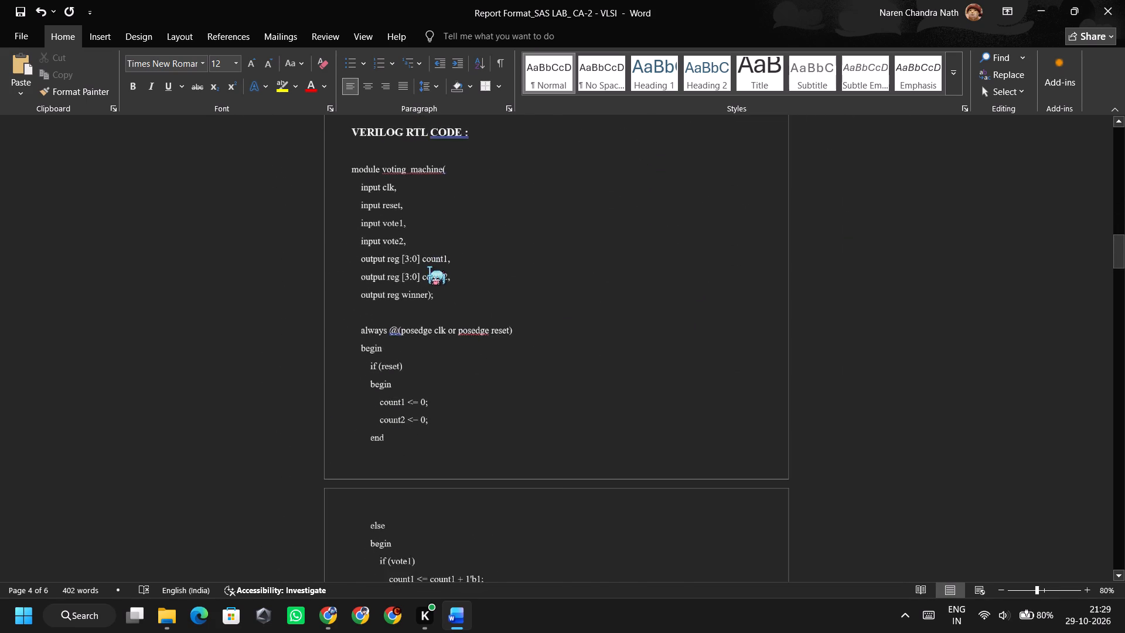
scroll(429, 271, up, 3)
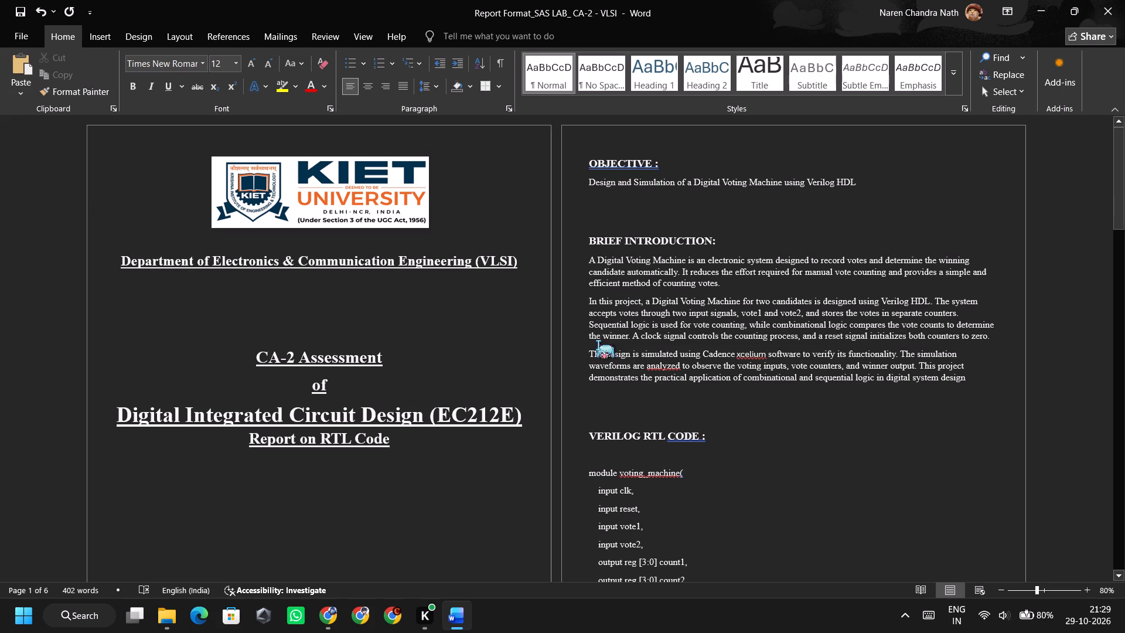
scroll(690, 362, down, 4)
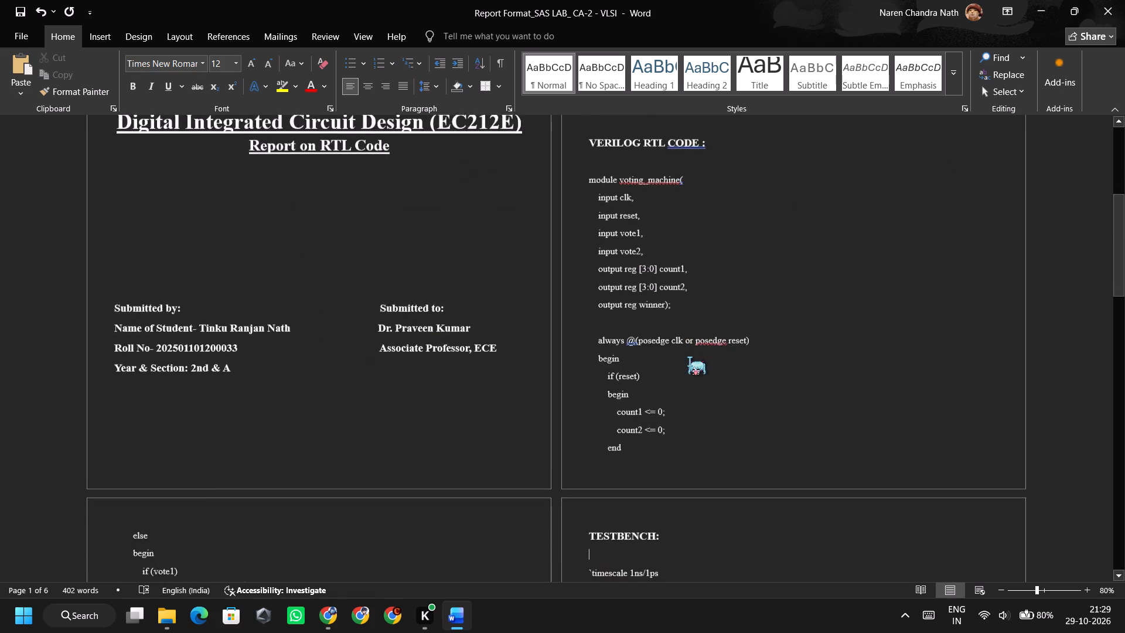
scroll(690, 362, down, 3)
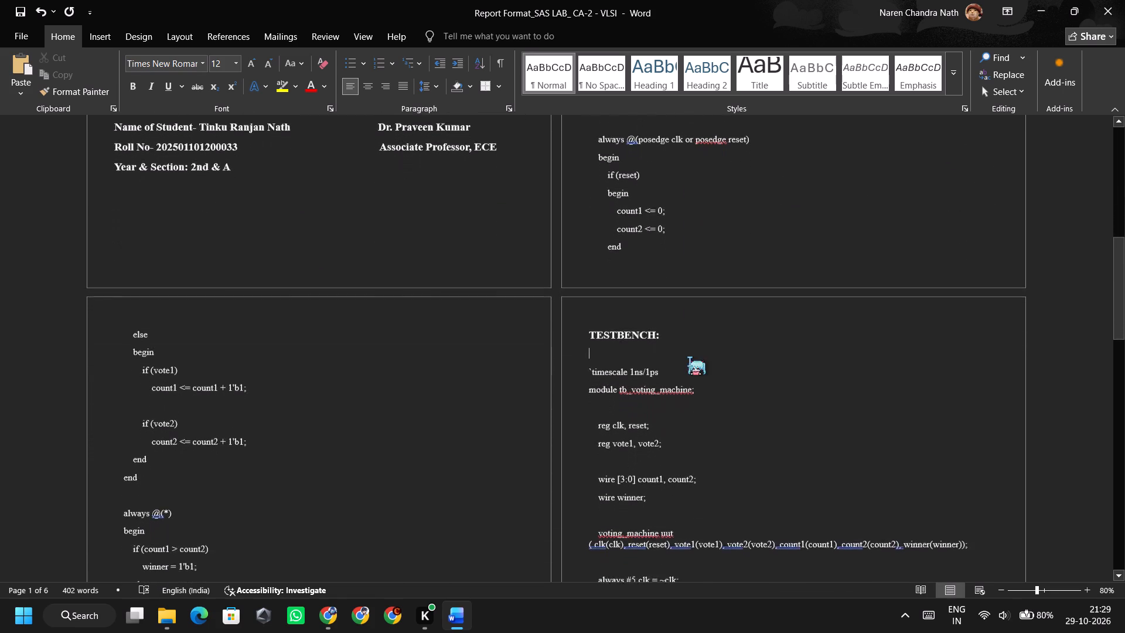
scroll(690, 362, down, 4)
scroll(690, 362, up, 1)
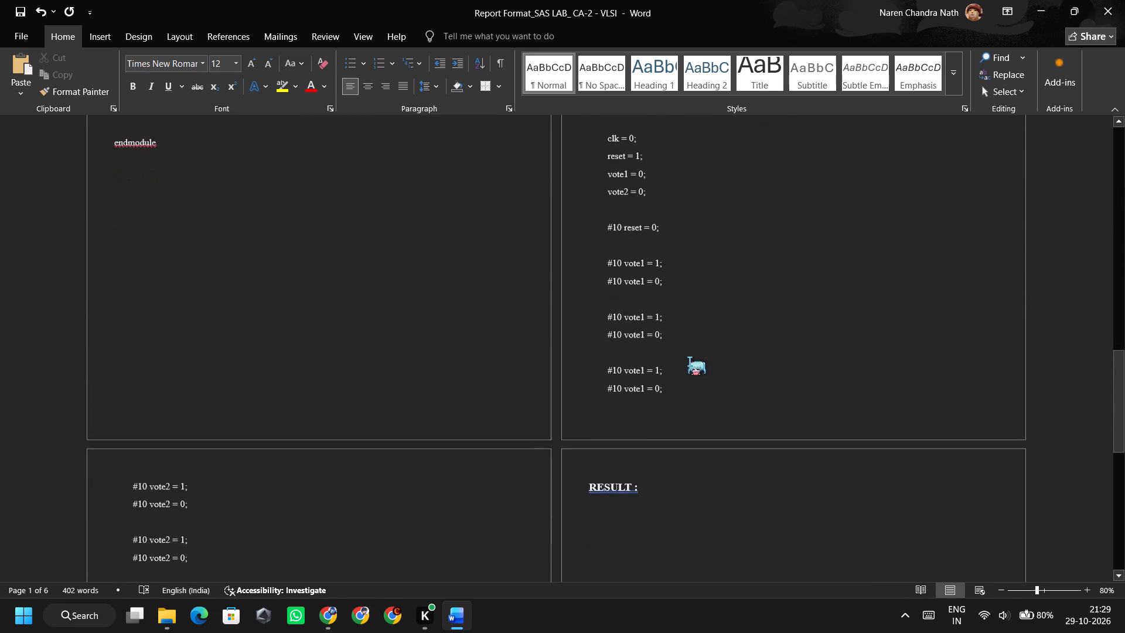
scroll(690, 362, up, 1)
scroll(295, 406, down, 1)
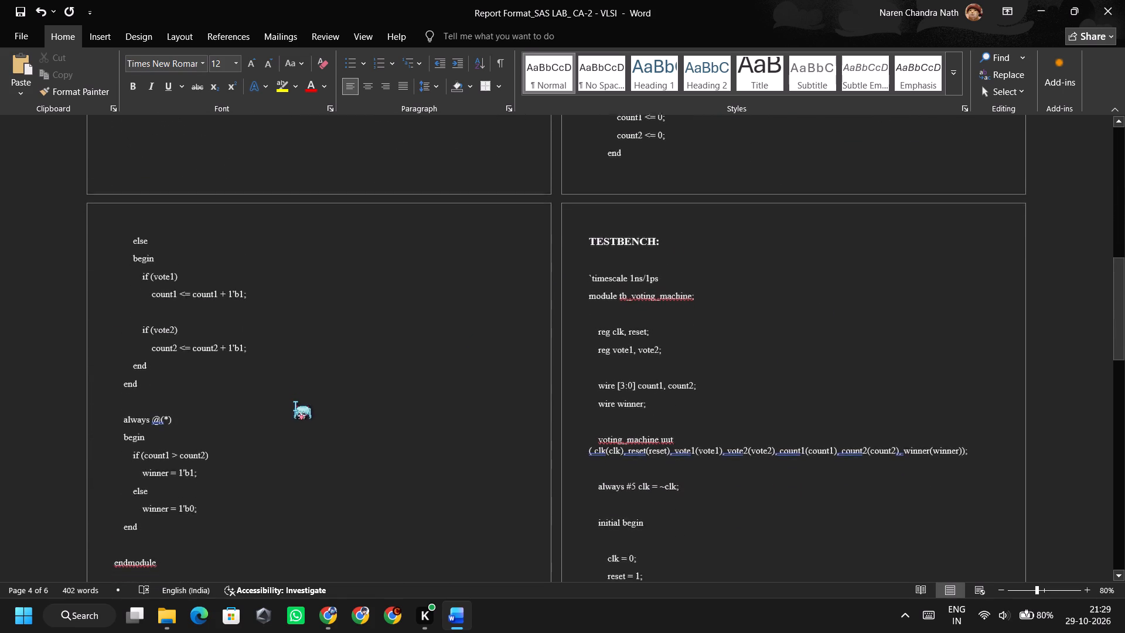
scroll(295, 406, down, 1)
scroll(295, 406, up, 1)
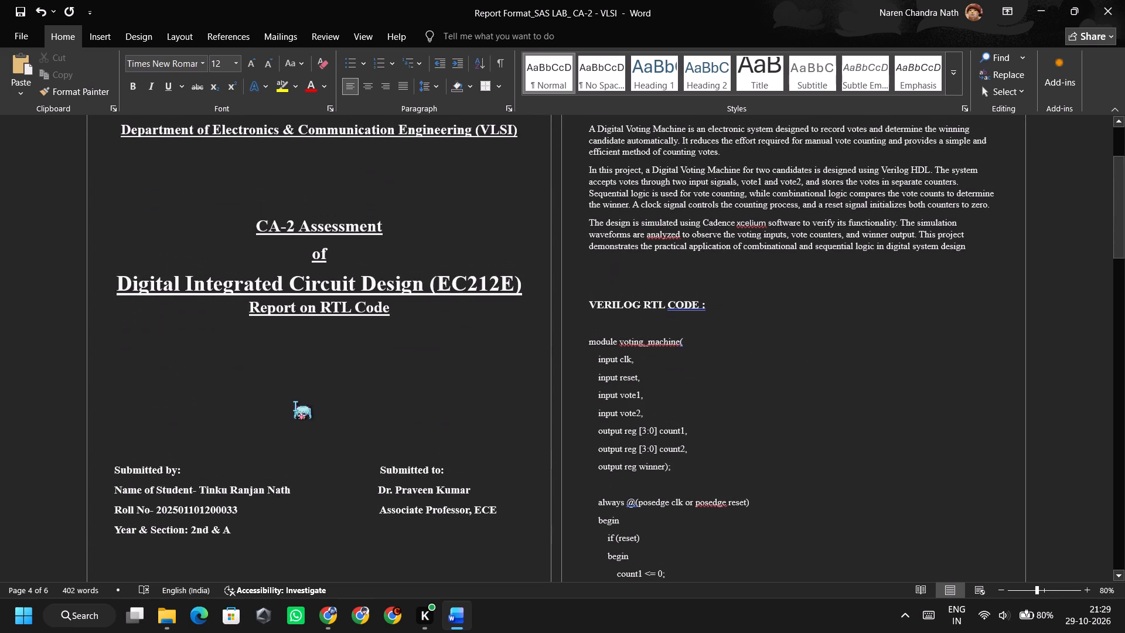
scroll(295, 406, down, 4)
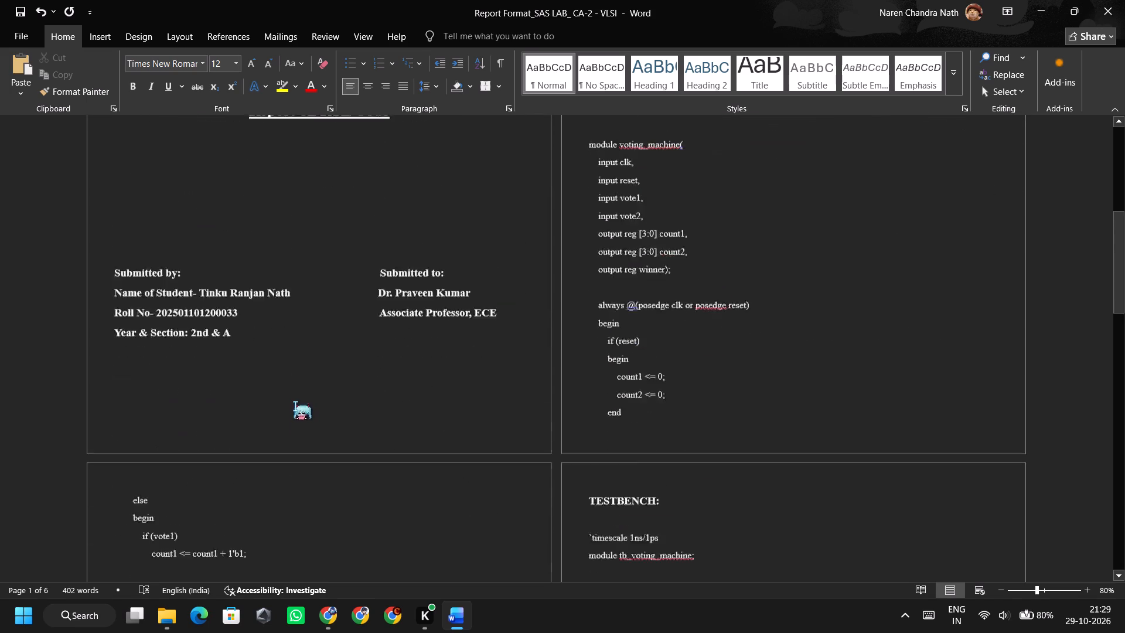
scroll(295, 406, down, 4)
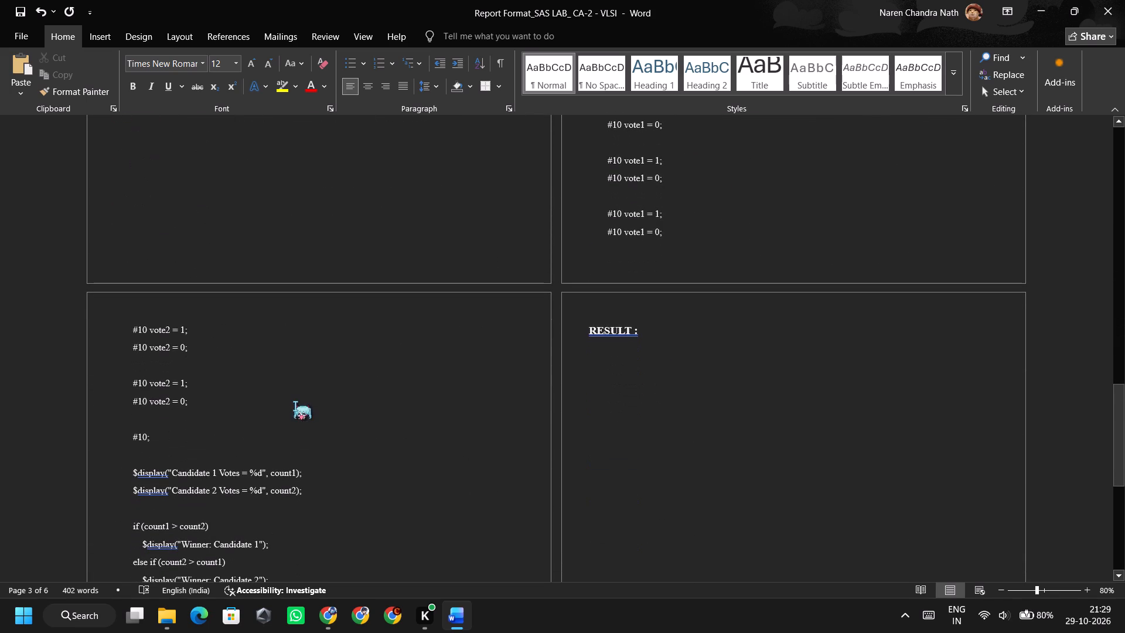
scroll(295, 406, down, 3)
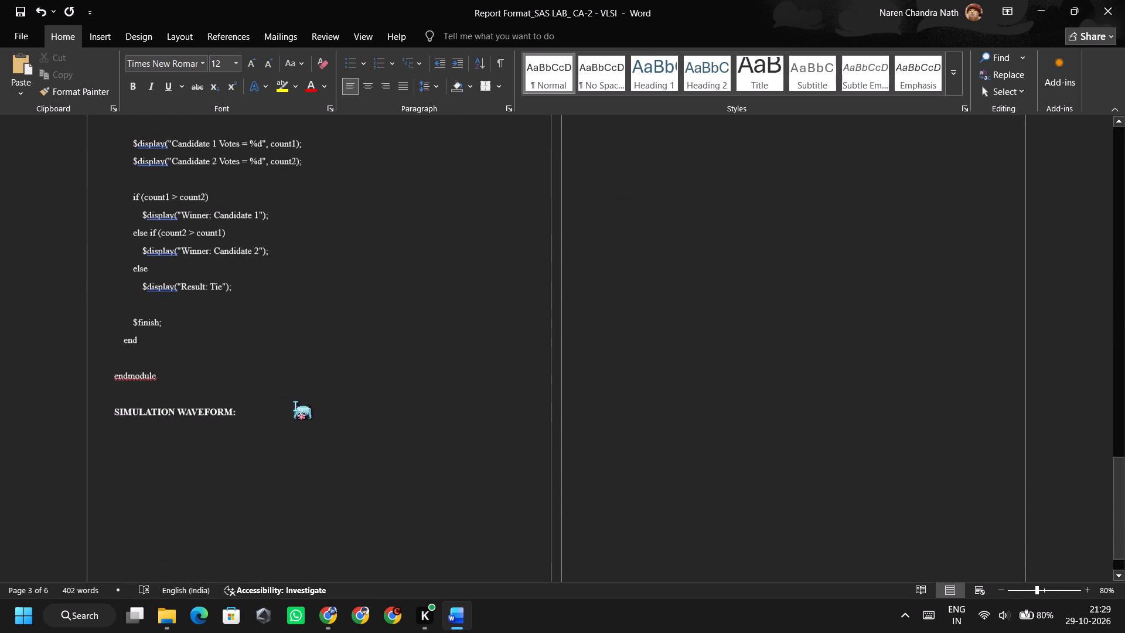
scroll(295, 406, down, 1)
click(171, 435)
scroll(171, 435, down, 2)
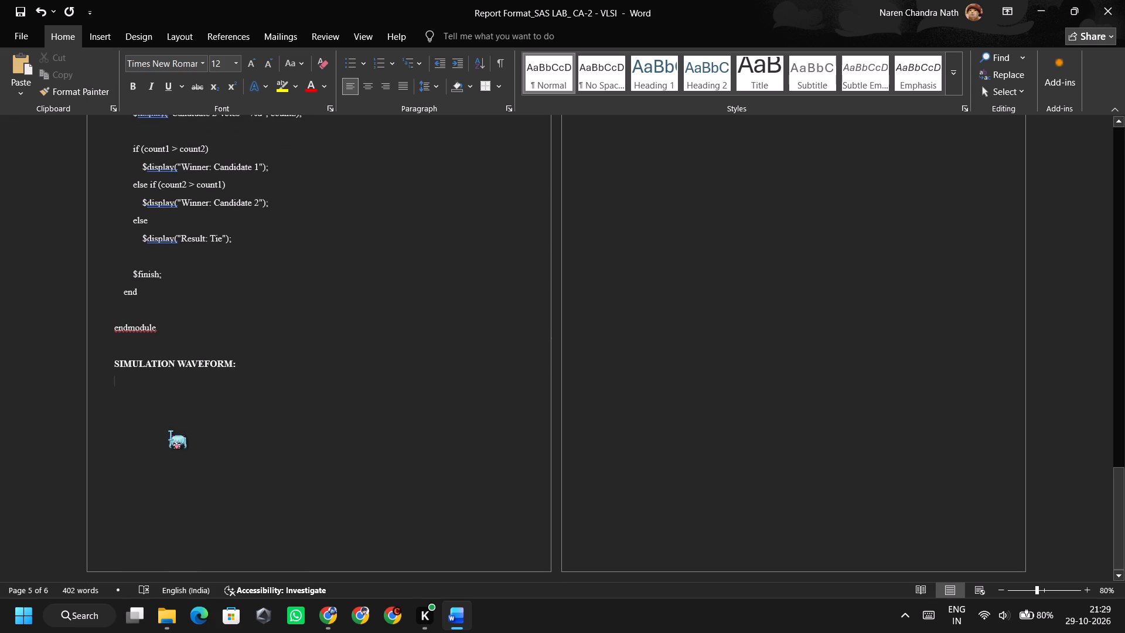
scroll(563, 416, up, 3)
scroll(676, 341, up, 1)
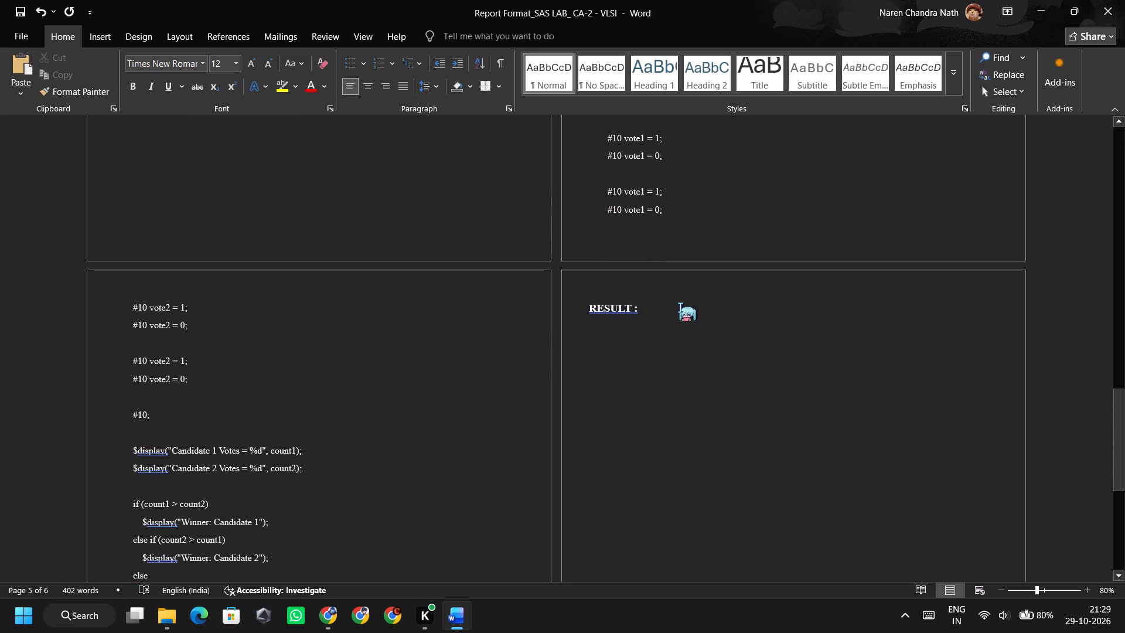
click(680, 308)
key(space)
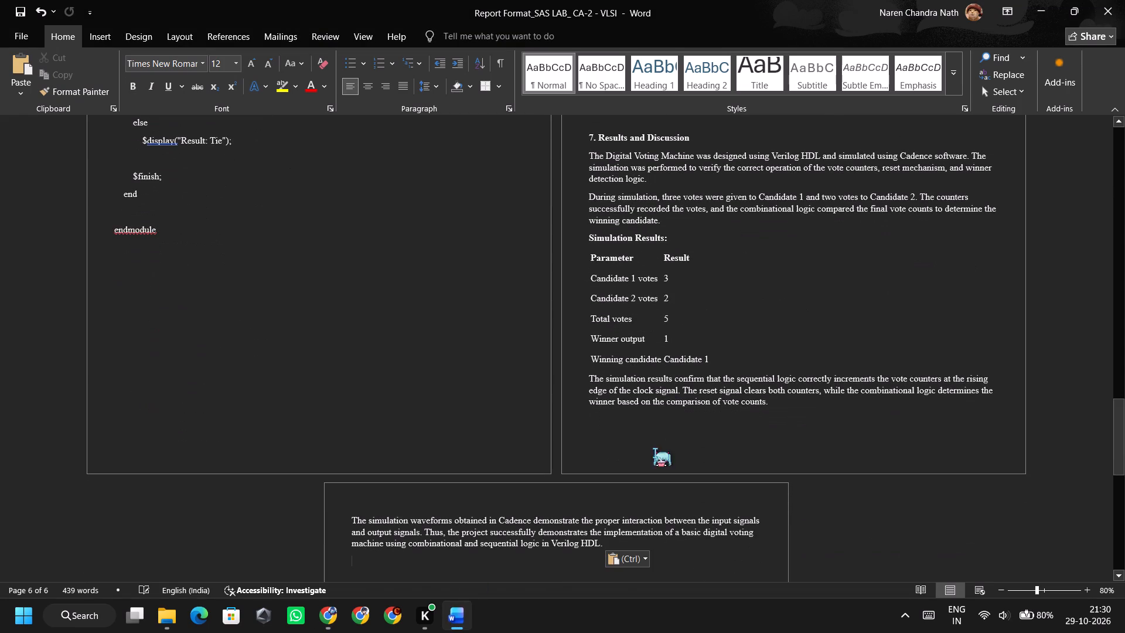
Delete the last two characters, "e.", of the pasted paragraph ending in "winning candidate.".
click(667, 224)
scroll(667, 224, up, 1)
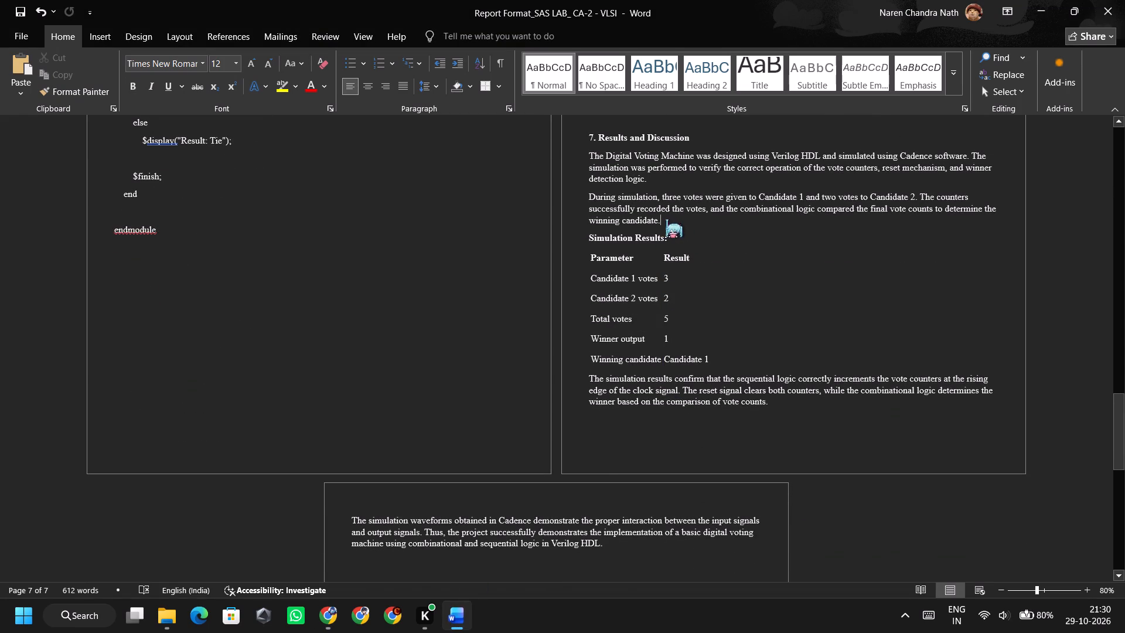
scroll(667, 224, up, 1)
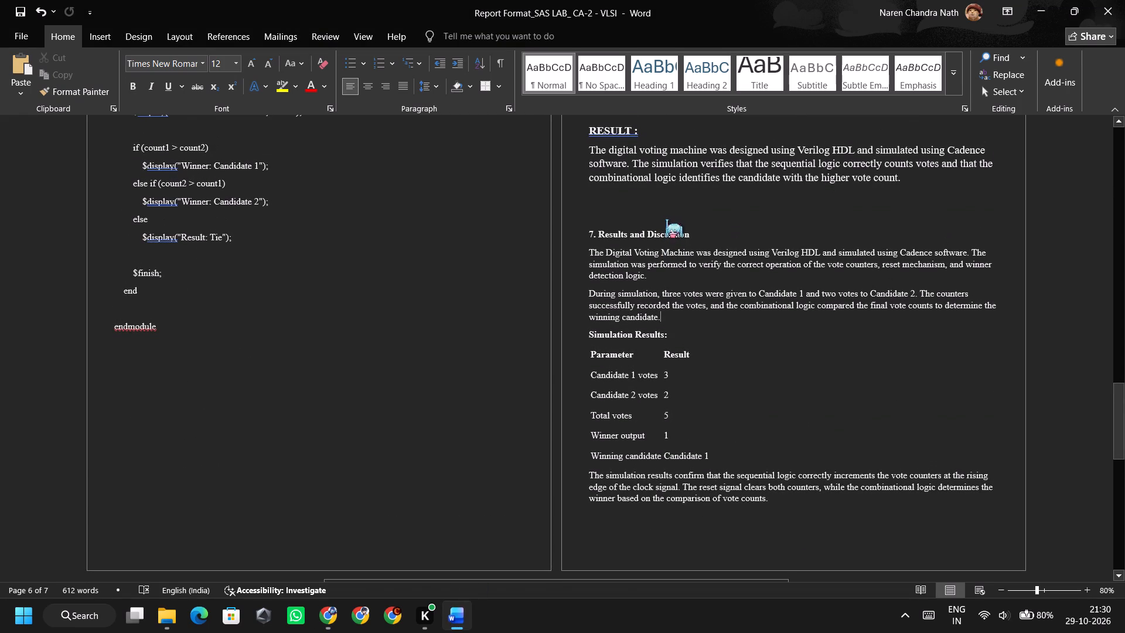
key(BackSpace)
key(BackSpace)
Shrink the font of the three-line paragraph under the RESULT heading by one size step.
double_click(705, 173)
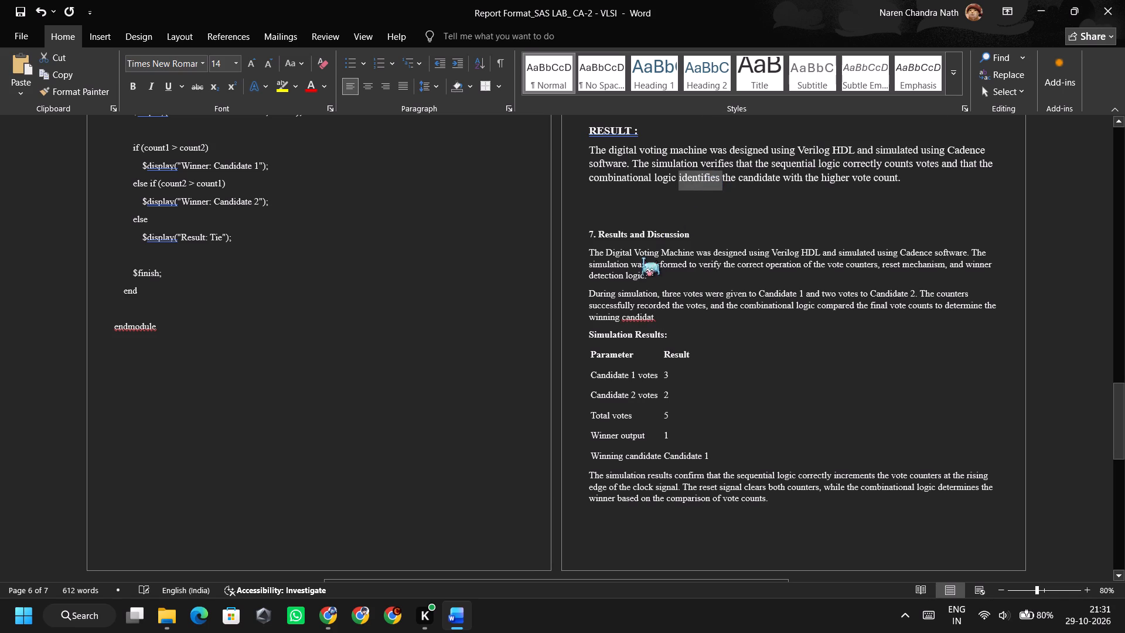
click(643, 263)
scroll(638, 301, up, 1)
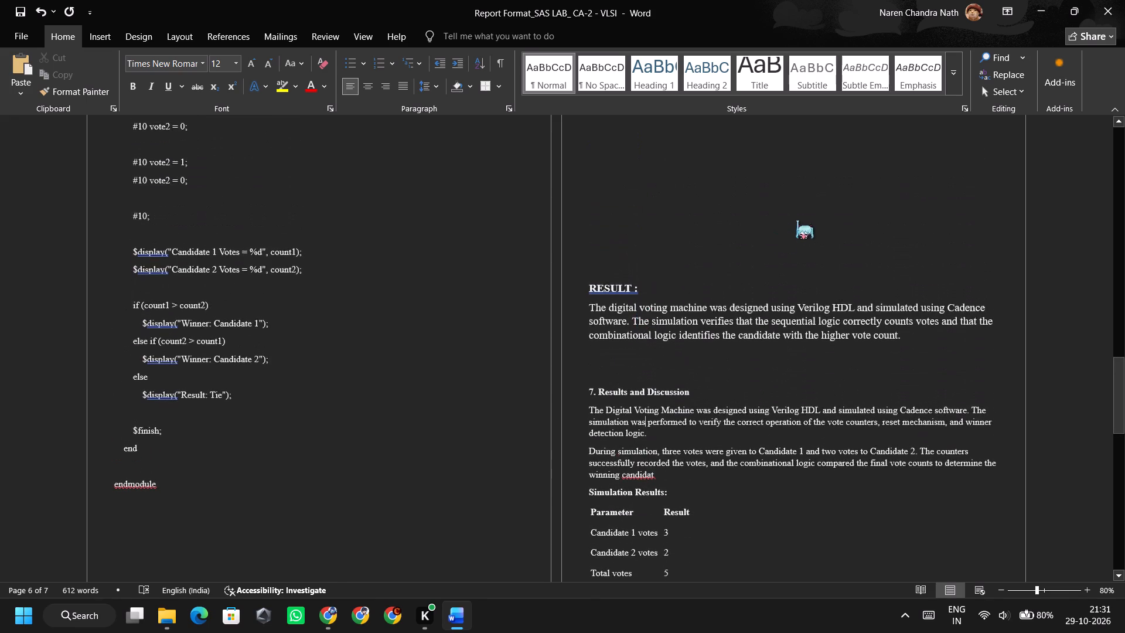
drag(921, 320, 864, 311)
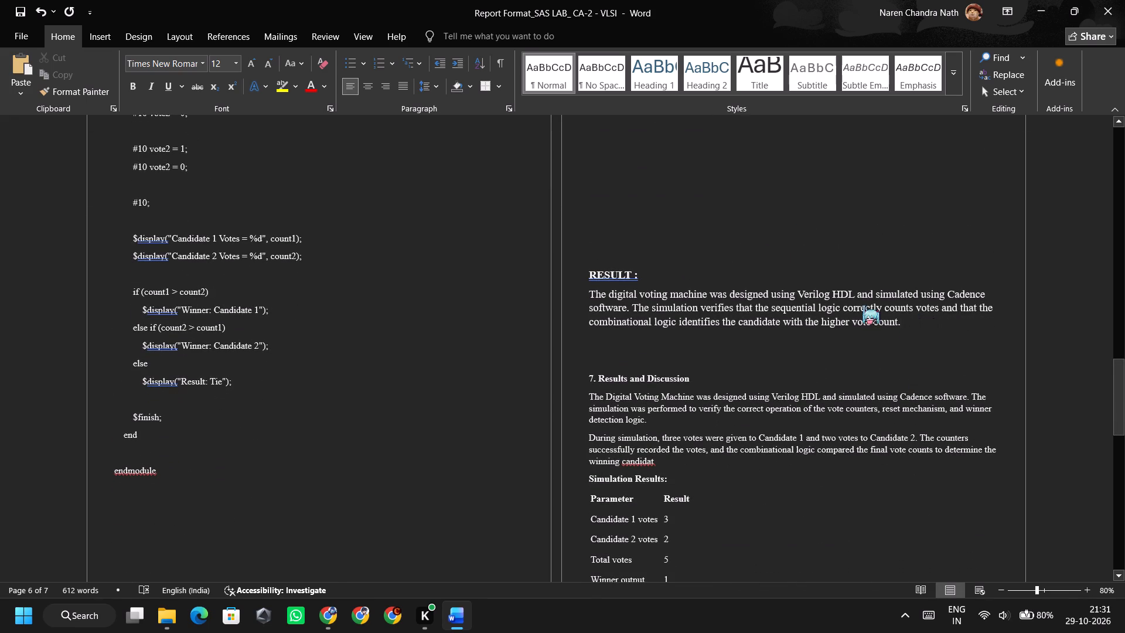
drag(864, 311, 584, 294)
click(718, 249)
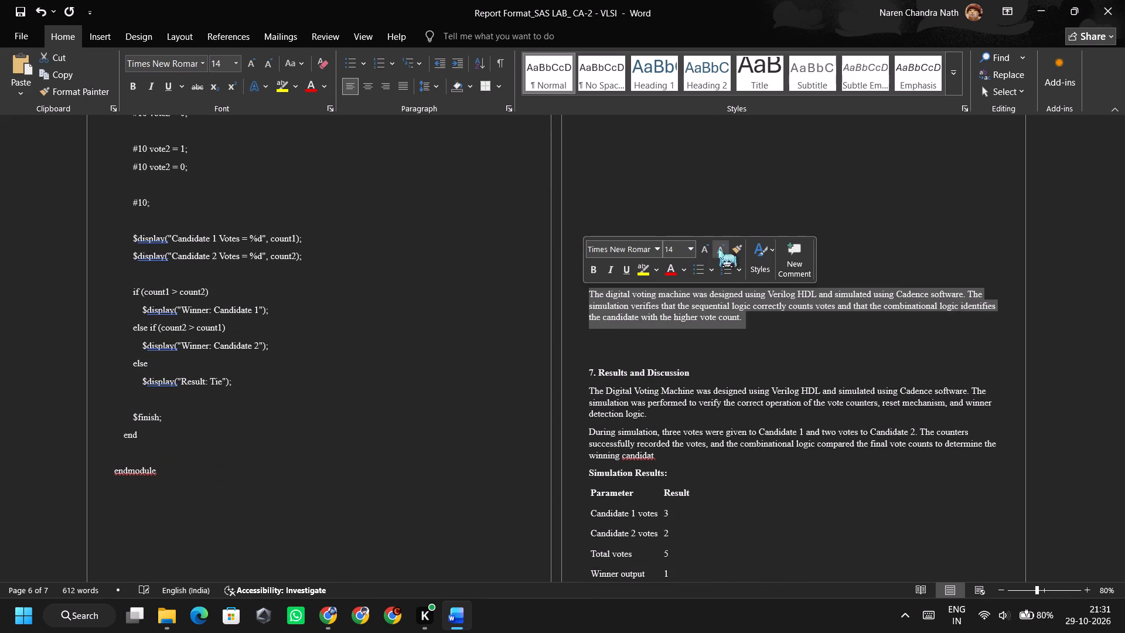
click(697, 340)
Read through the "7. Results and Discussion" heading and its two opening paragraphs at a larger zoom.
scroll(697, 340, down, 1)
ctrl+scroll(795, 373, up, 4)
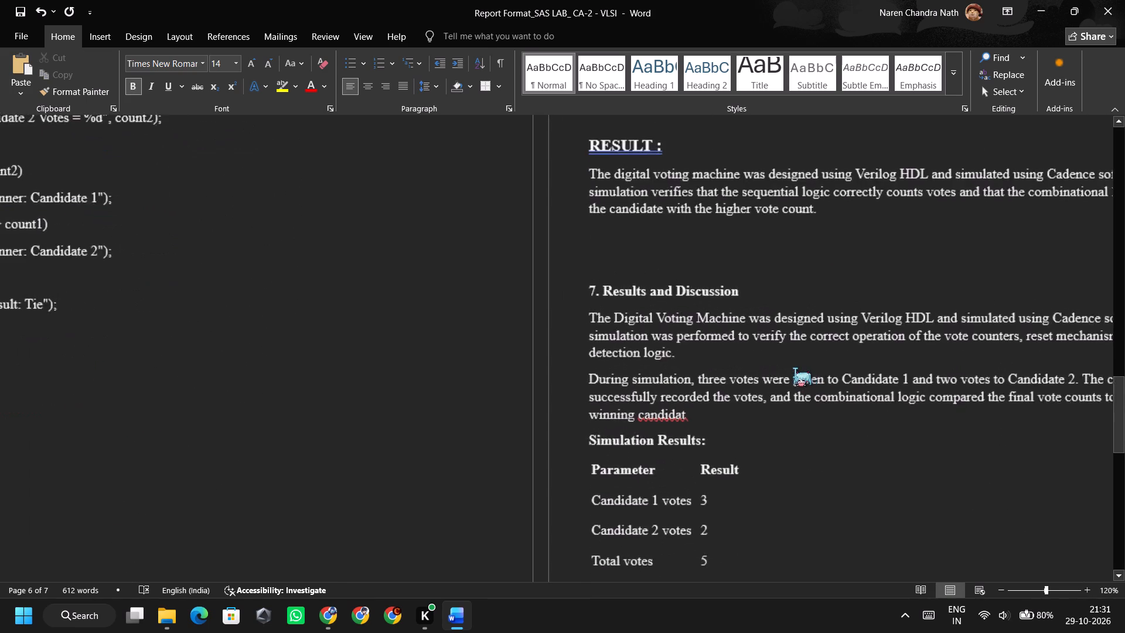
scroll(390, 304, down, 1)
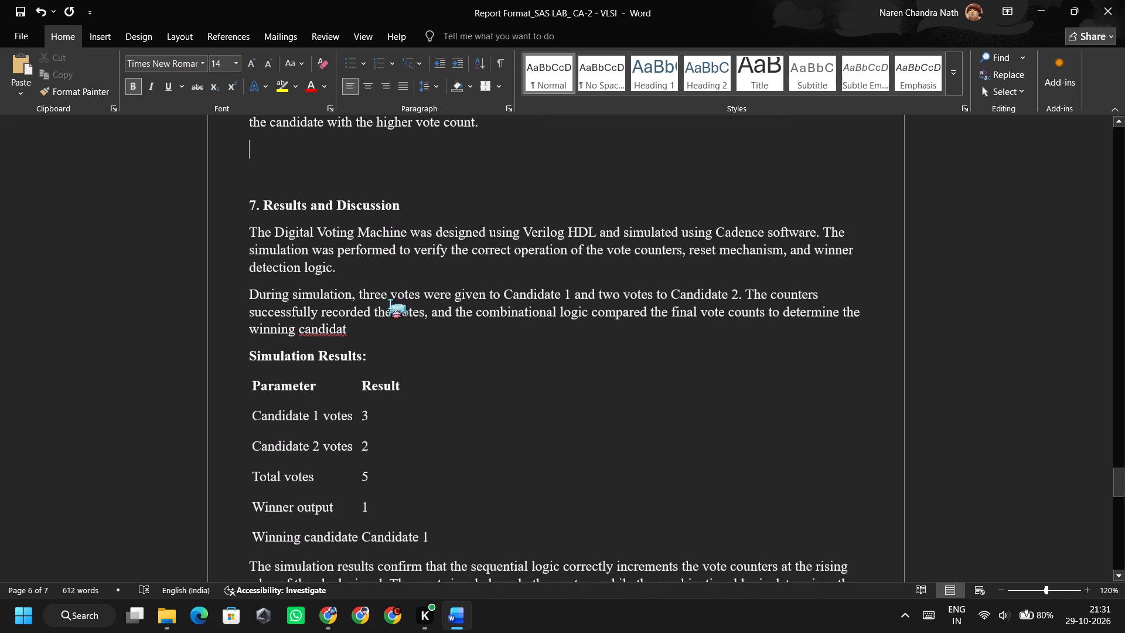
scroll(390, 304, down, 1)
click(248, 203)
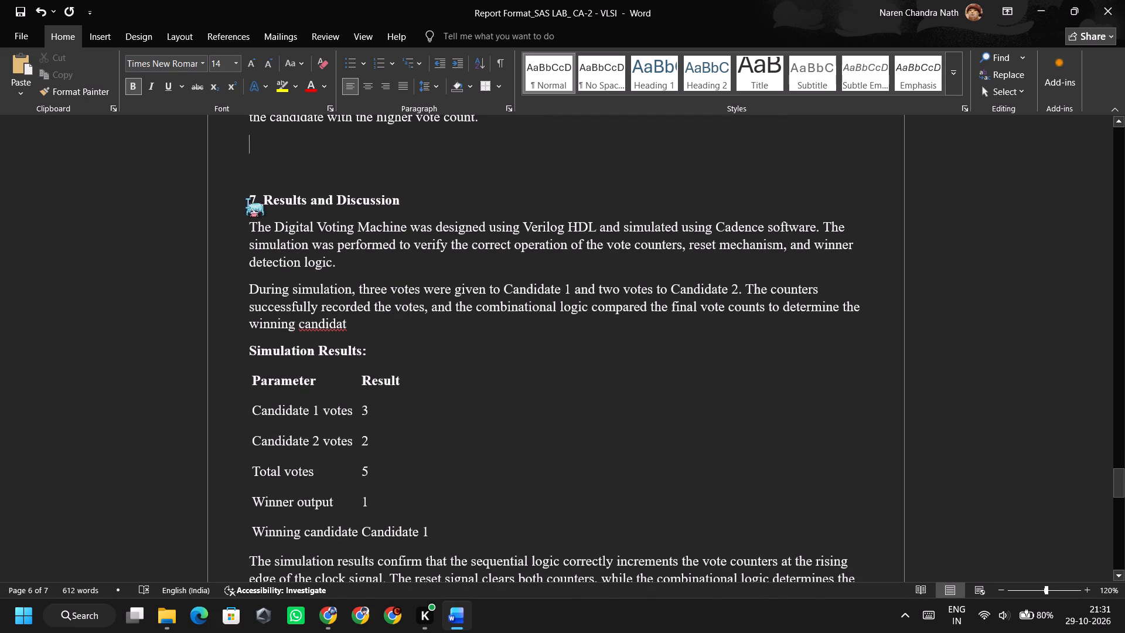
drag(248, 203, 293, 228)
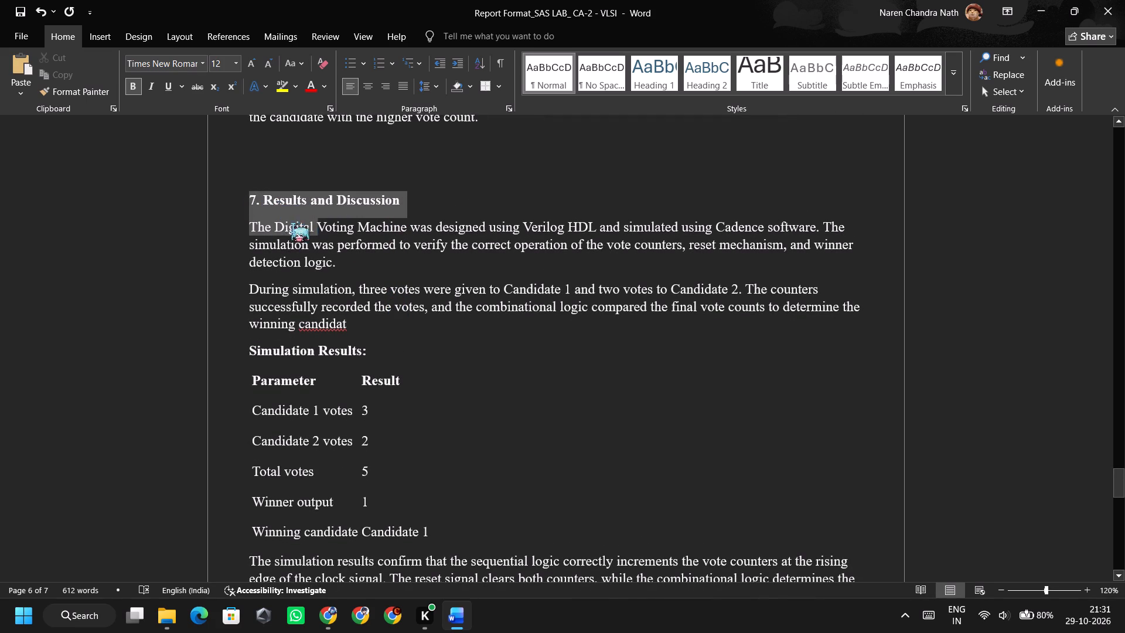
drag(293, 228, 369, 259)
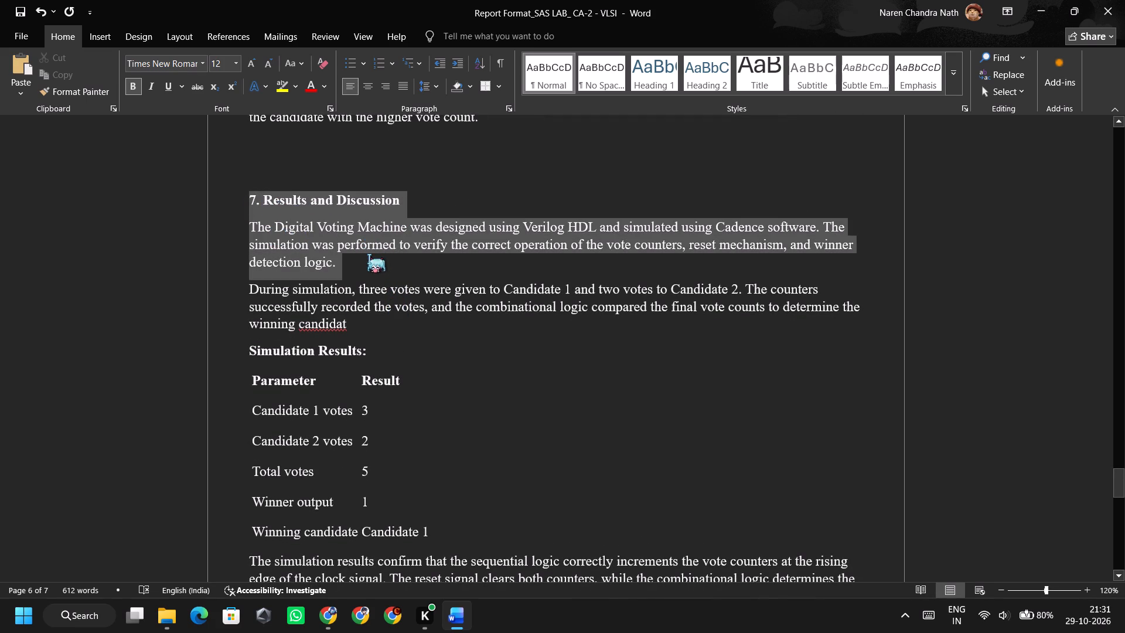
drag(369, 259, 337, 267)
click(337, 267)
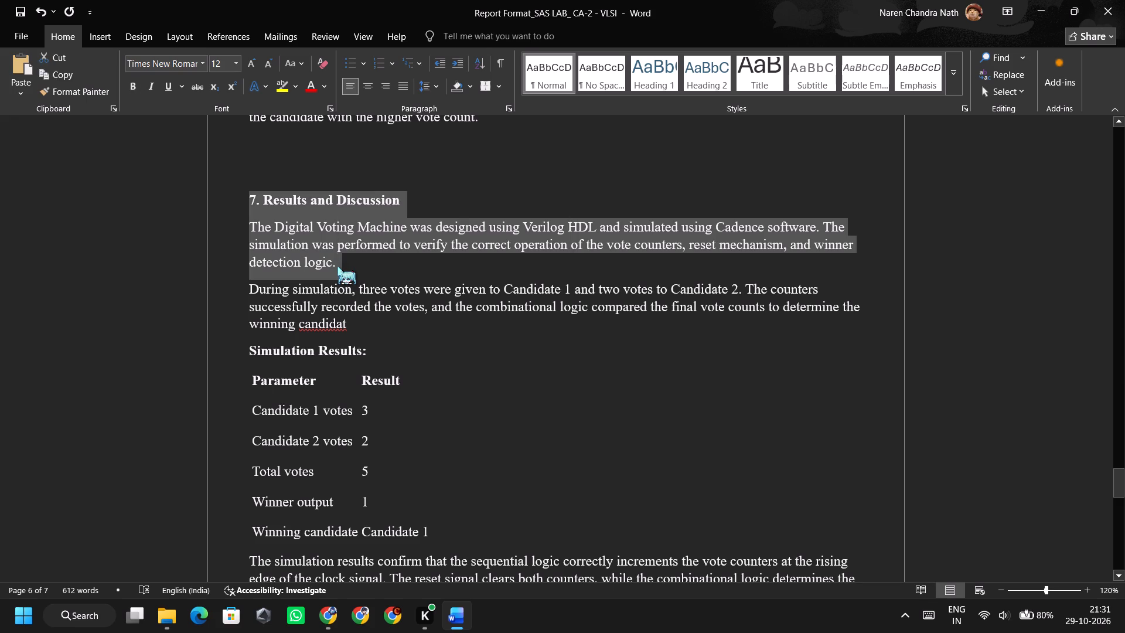
scroll(337, 267, down, 1)
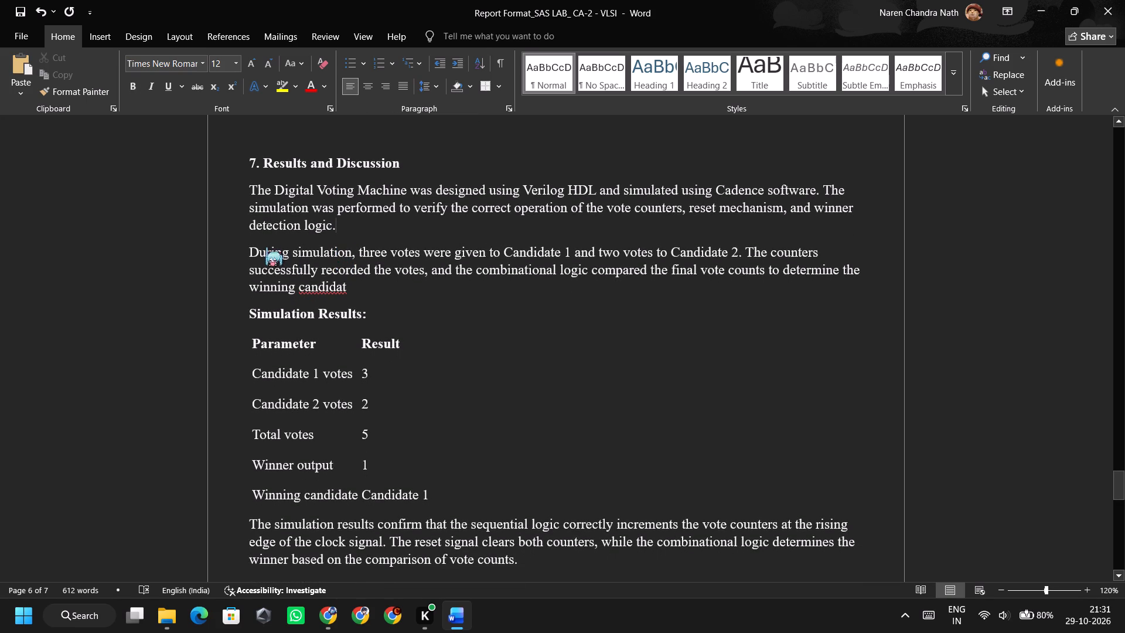
click(267, 253)
drag(267, 253, 394, 264)
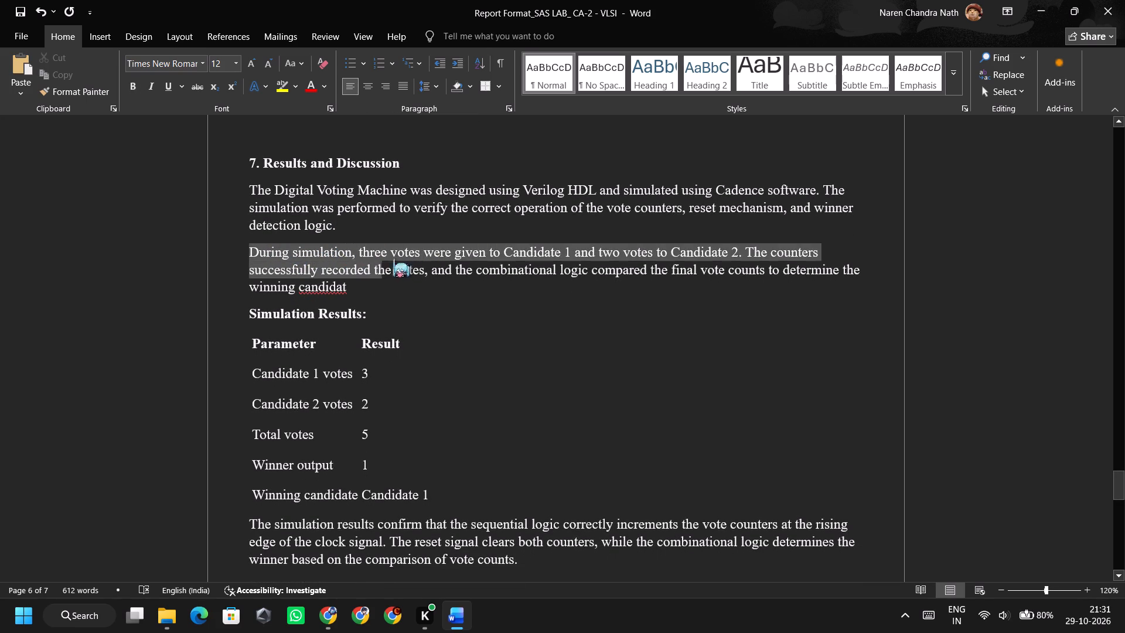
drag(394, 264, 596, 250)
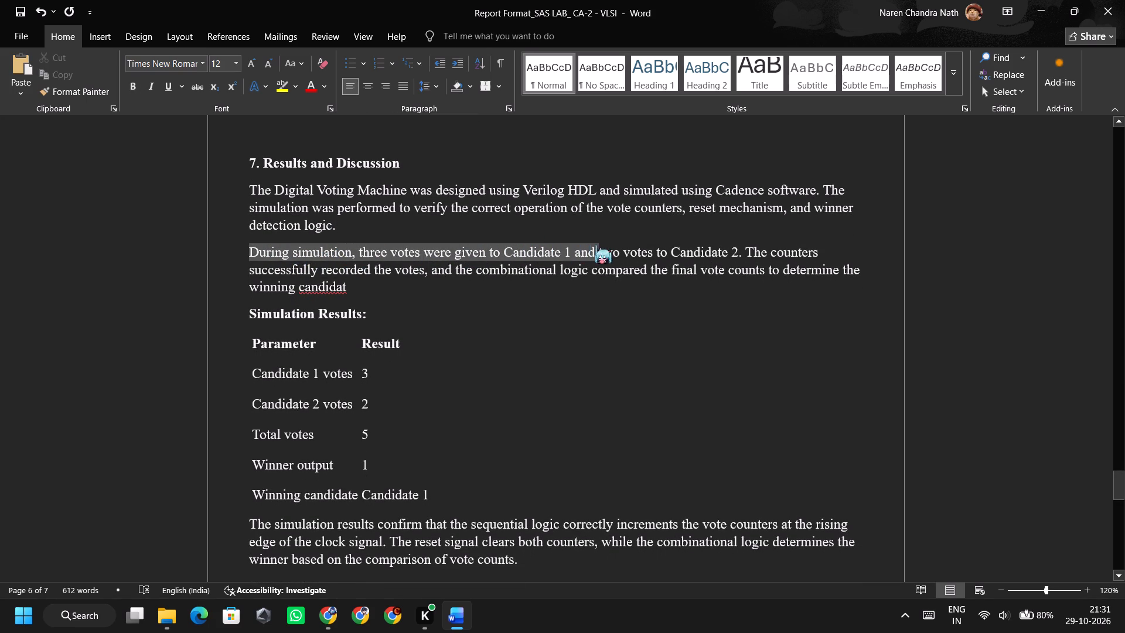
drag(596, 250, 809, 248)
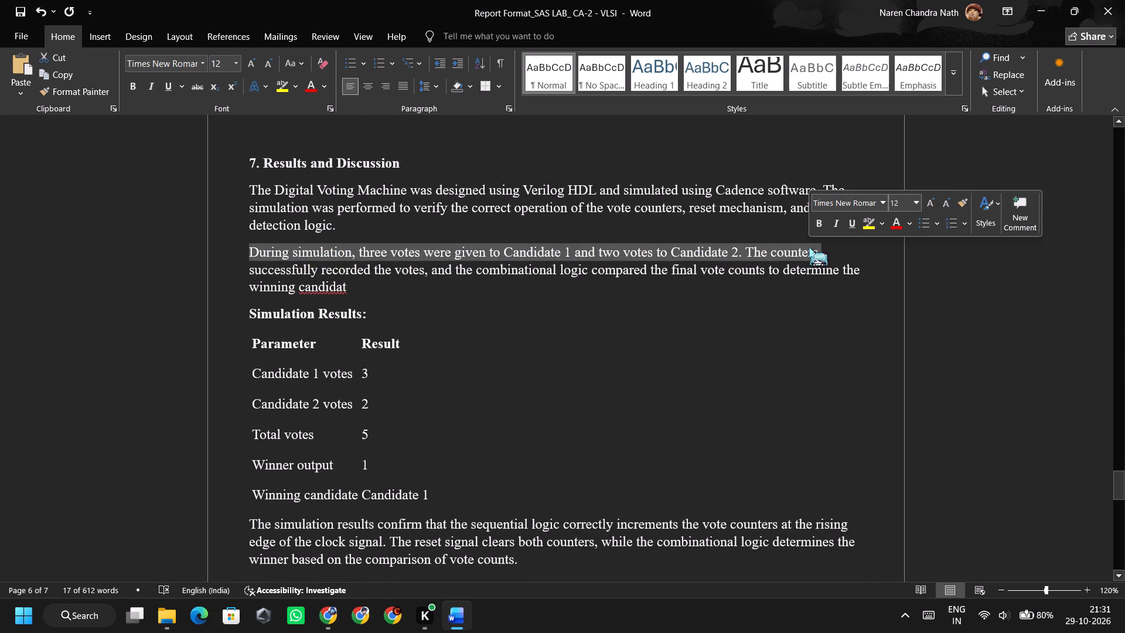
click(795, 254)
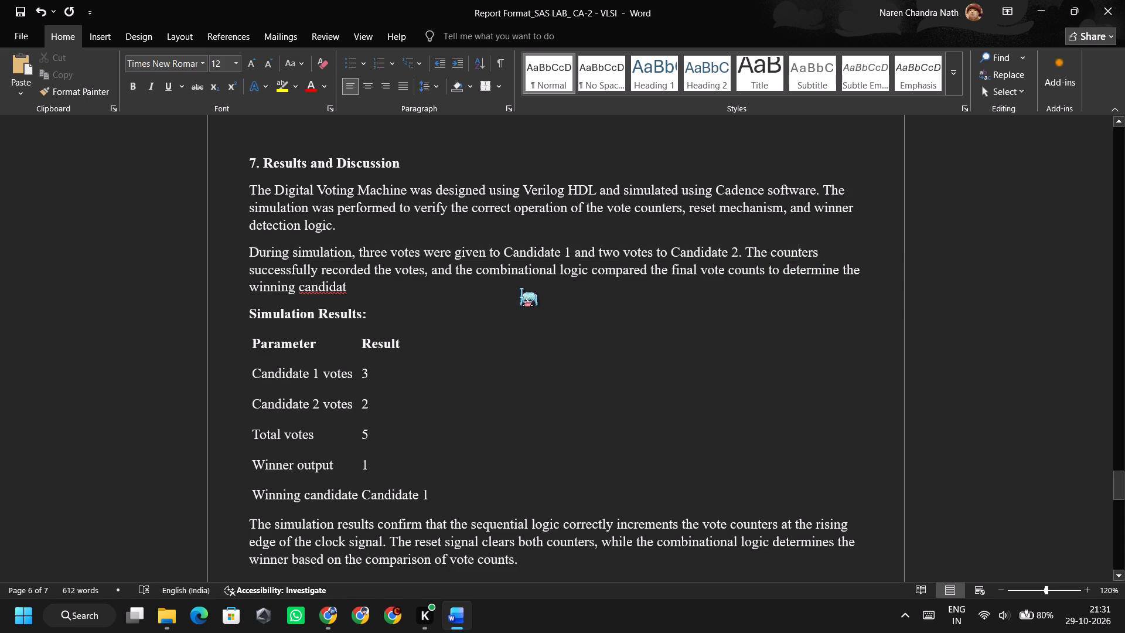
Add a lowercase "e" to the cut-off word "candidat" so that it reads "candidate".
click(364, 289)
key(e)
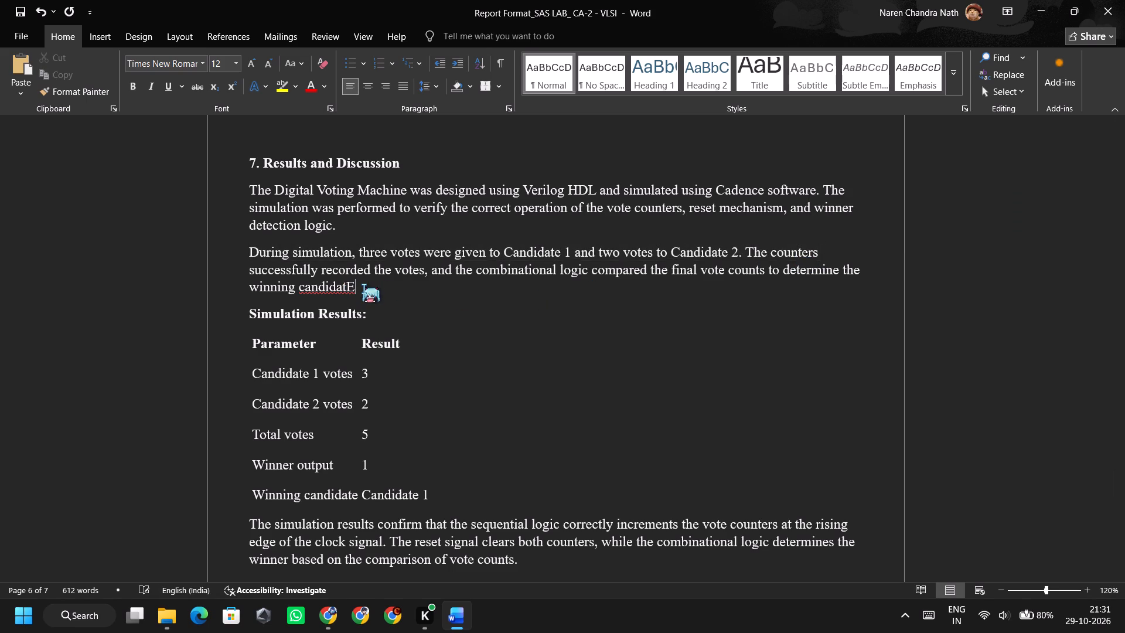
key(BackSpace)
key(e)
Delete the closing paragraph about the simulation waveforms obtained in Cadence from the end of the report.
click(261, 248)
drag(261, 248, 279, 252)
click(279, 252)
scroll(438, 323, down, 2)
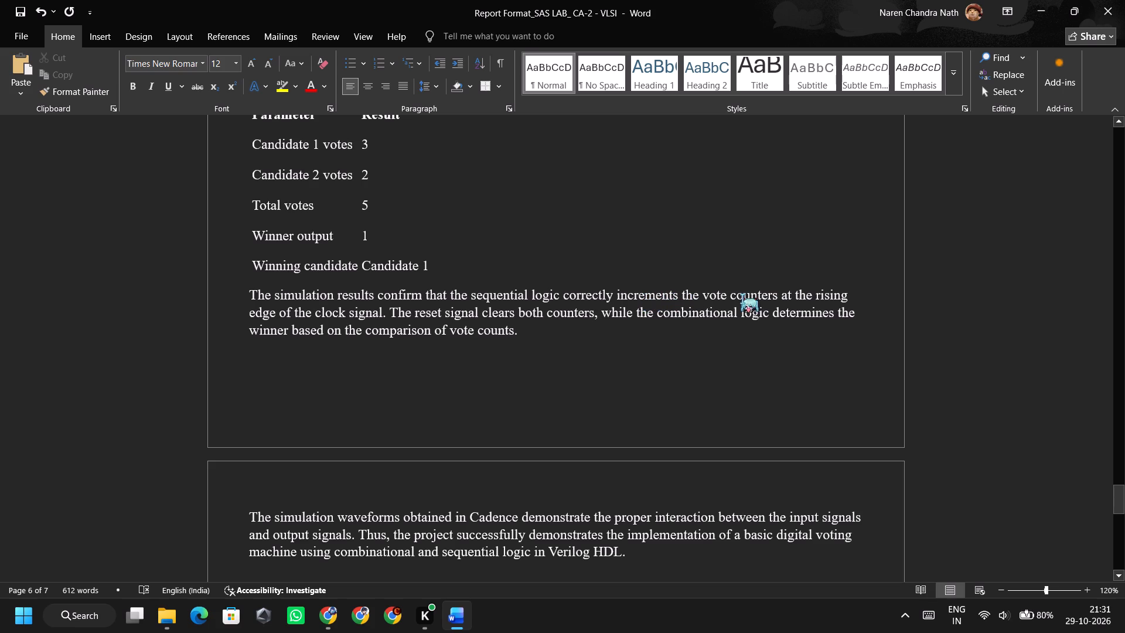
scroll(279, 396, down, 1)
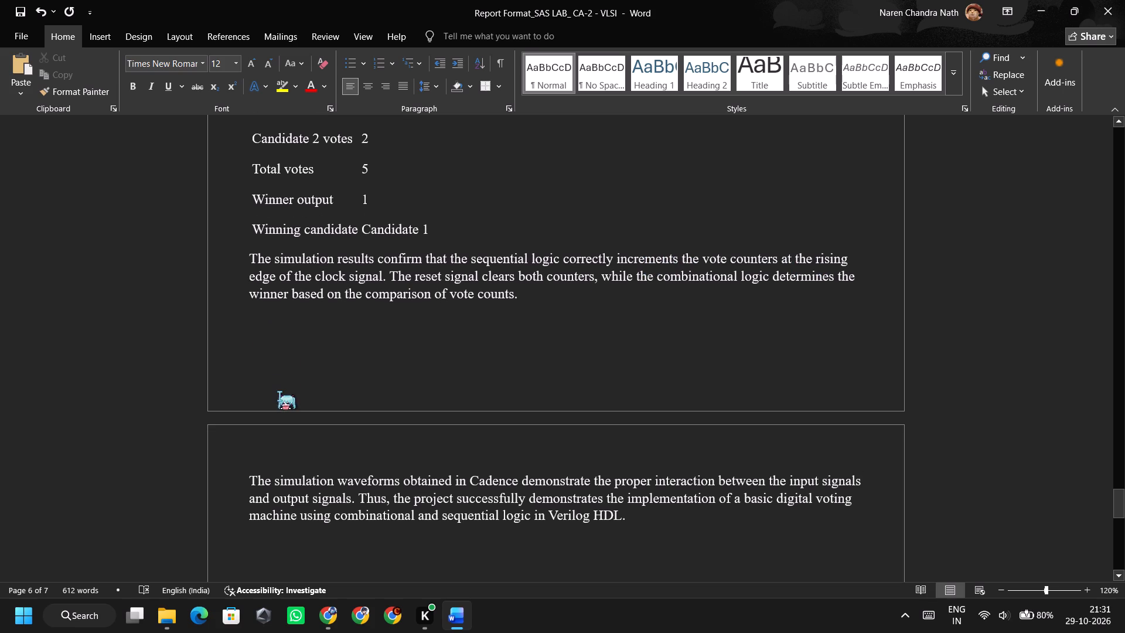
scroll(279, 396, down, 1)
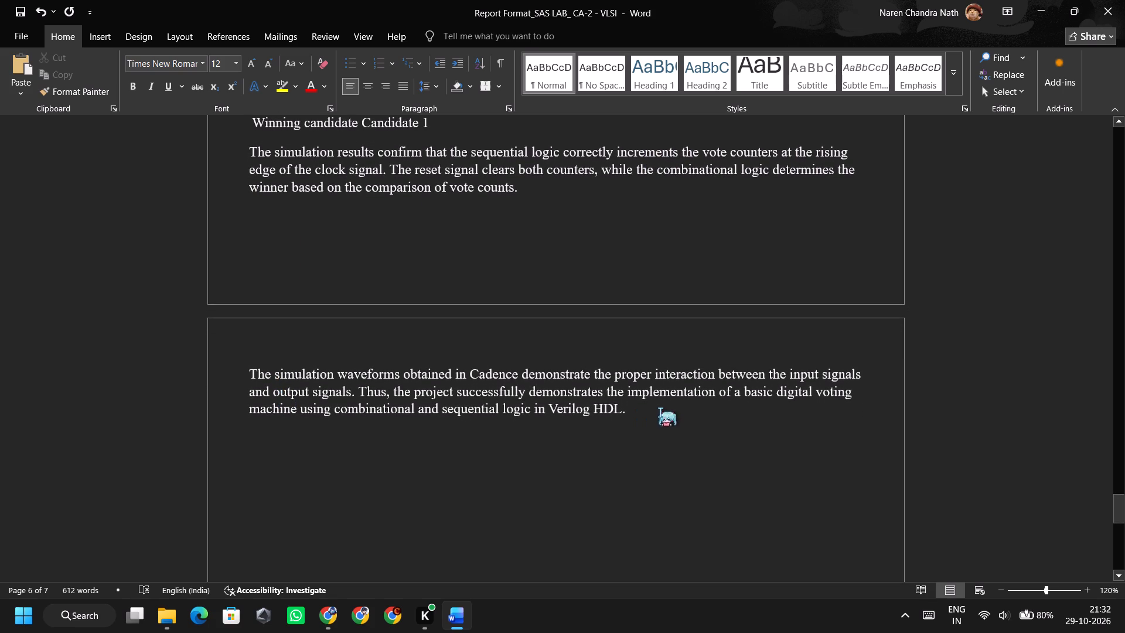
drag(643, 409, 269, 375)
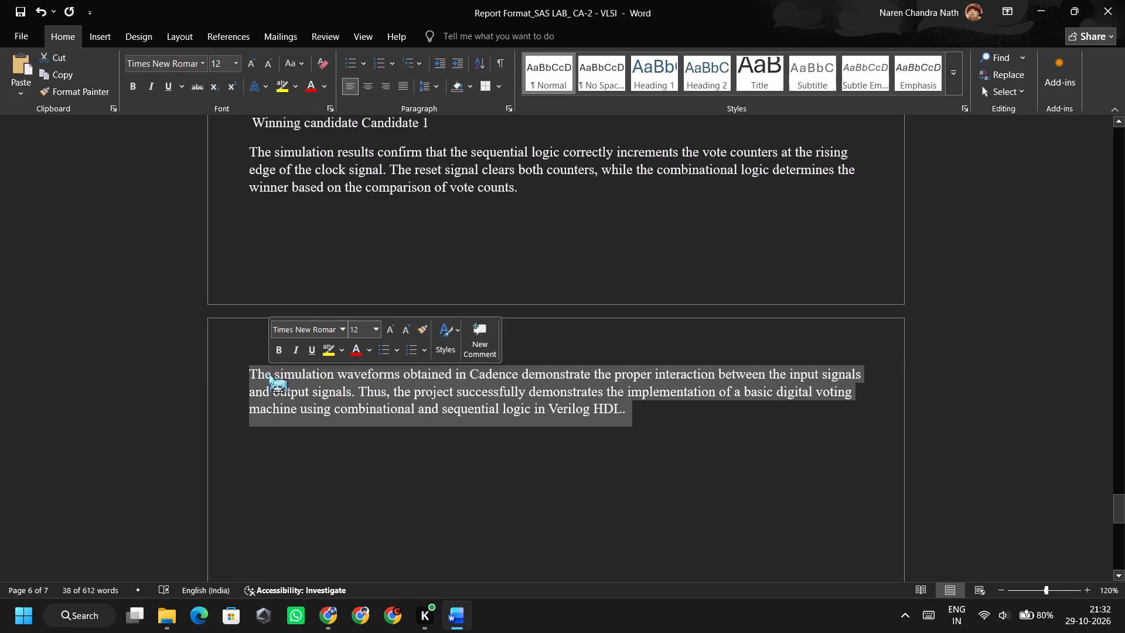
key(BackSpace)
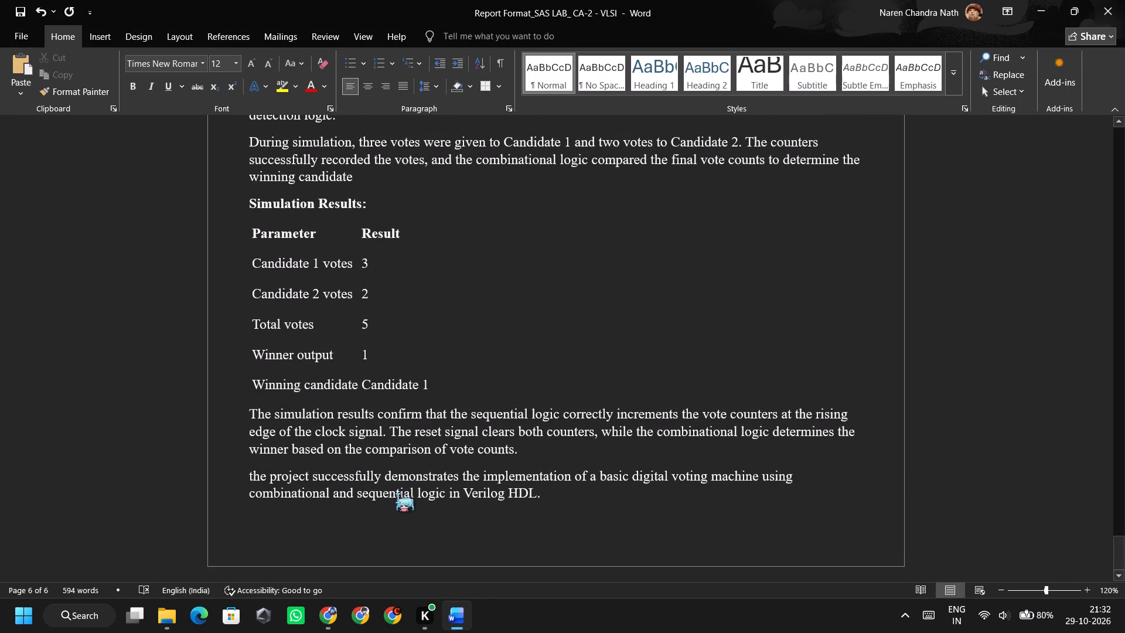
Remove the "7. Results and Discussion" heading and the blank lines around it under the RESULT section's first paragraph.
ctrl+scroll(398, 498, down, 5)
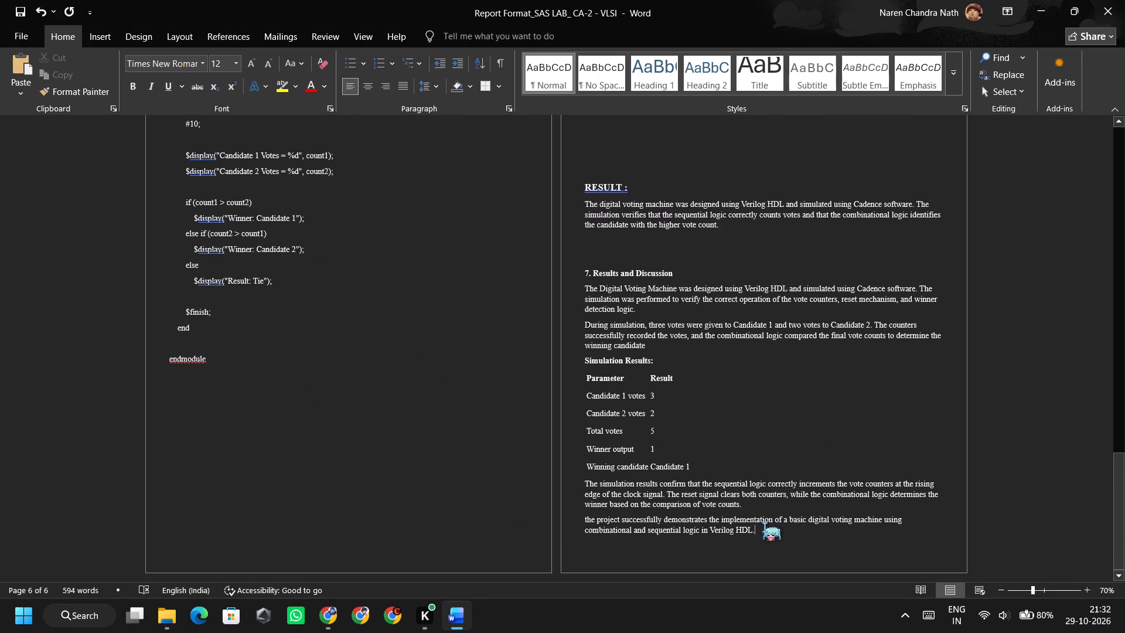
drag(765, 527, 584, 290)
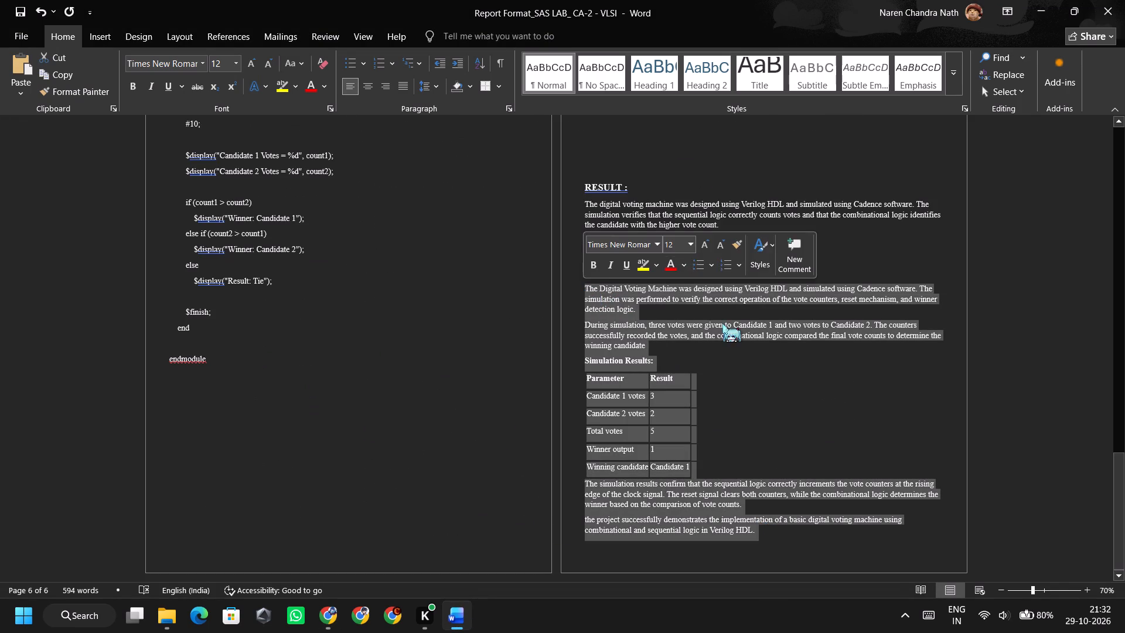
click(722, 329)
click(591, 265)
key(BackSpace)
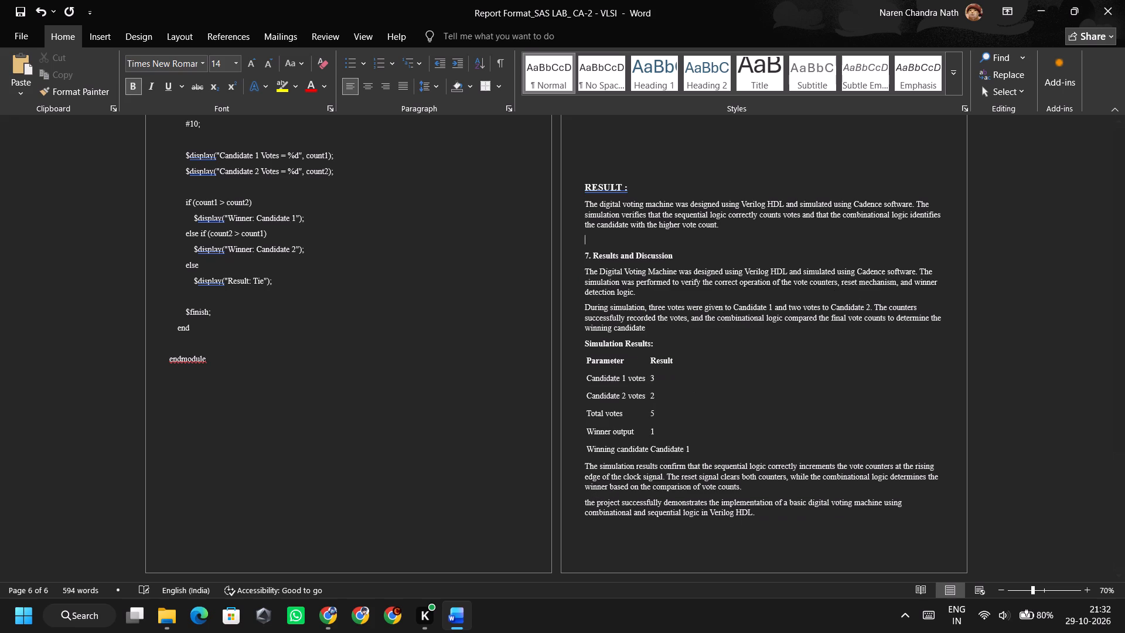
drag(680, 255, 577, 239)
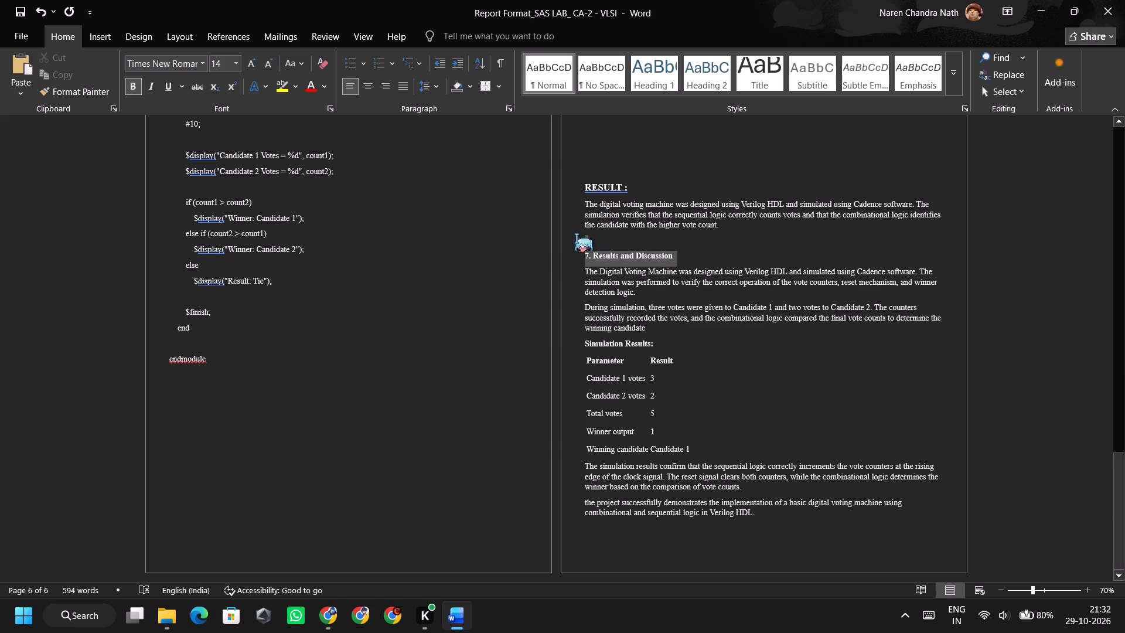
drag(577, 239, 581, 236)
key(BackSpace)
Delete the original short paragraph directly below the RESULT heading, ending in "higher vote count.", along with the leftover empty line.
ctrl+scroll(831, 232, up, 2)
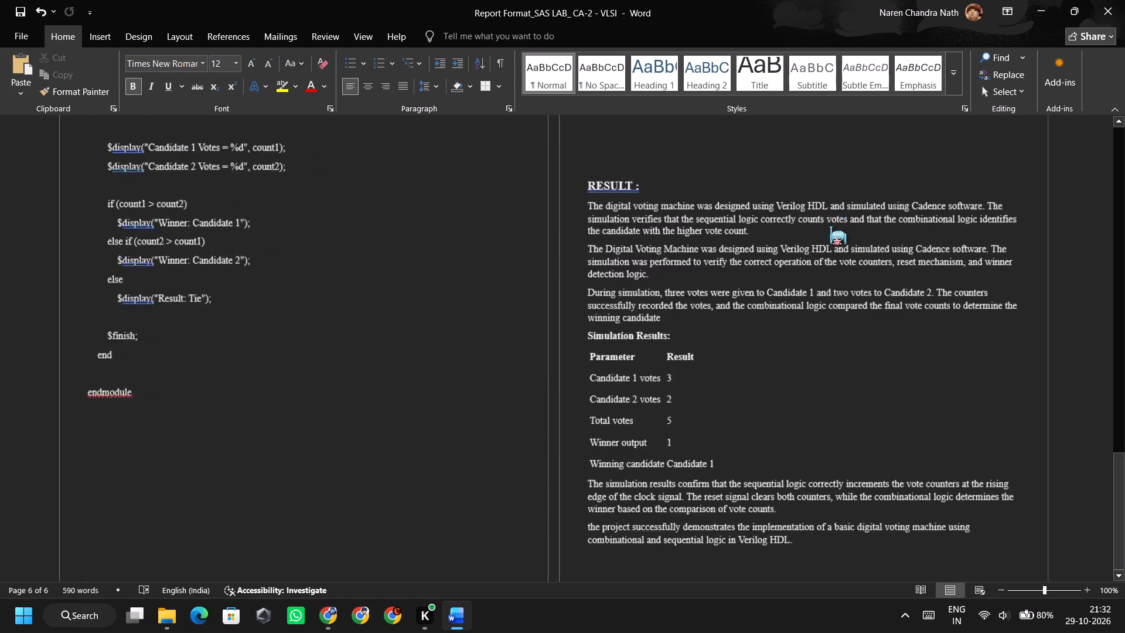
ctrl+scroll(831, 232, up, 5)
scroll(625, 254, up, 1)
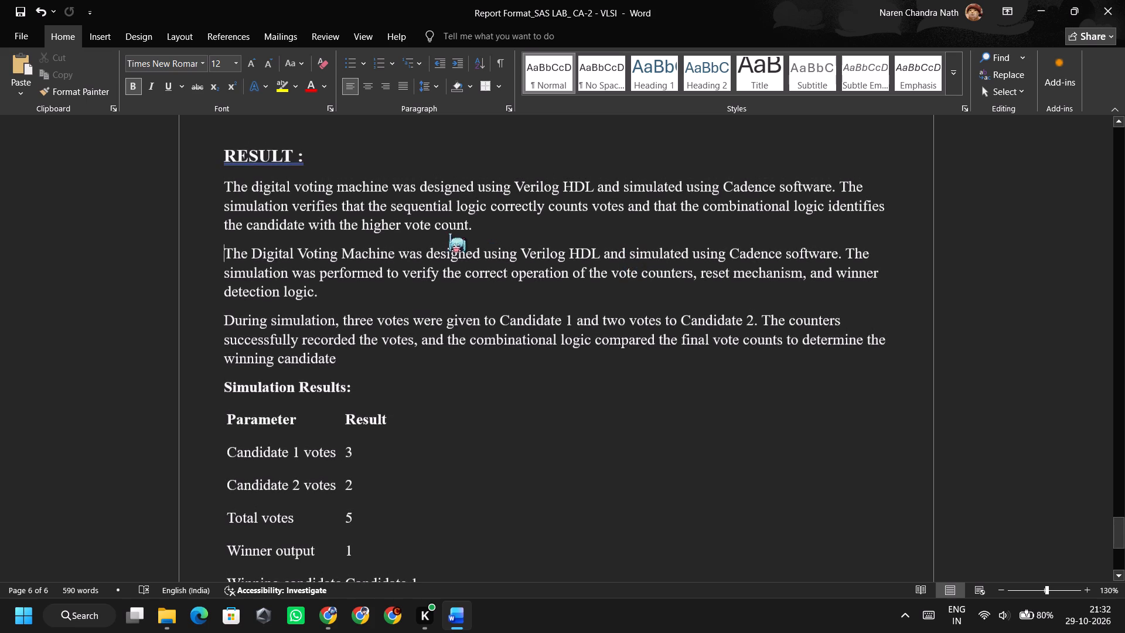
drag(468, 230, 250, 193)
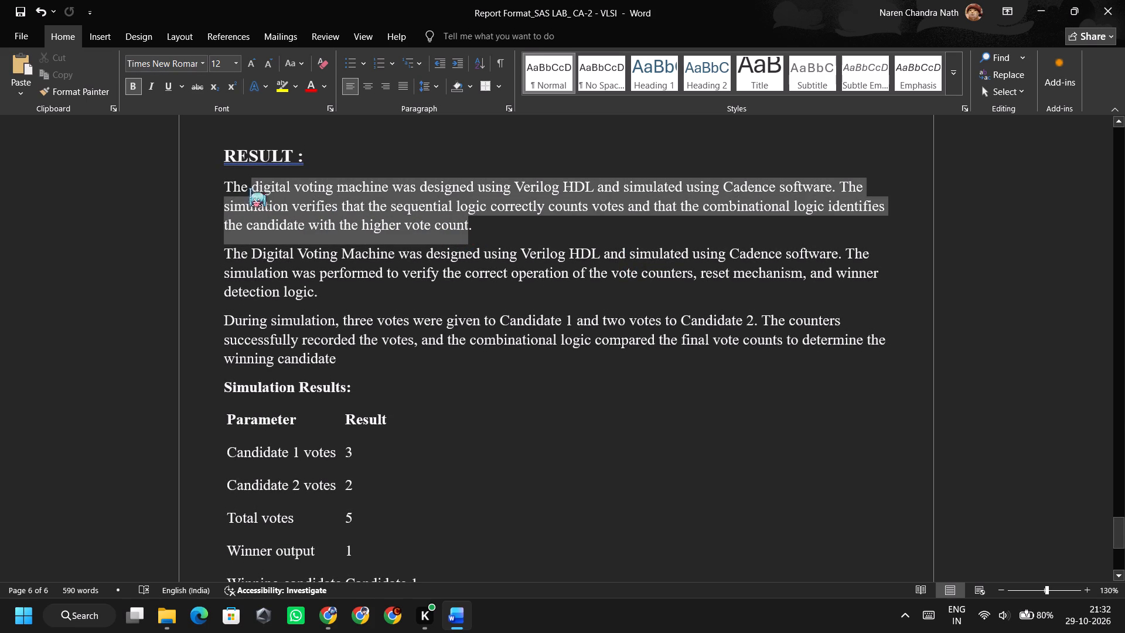
drag(250, 193, 214, 191)
key(BackSpace)
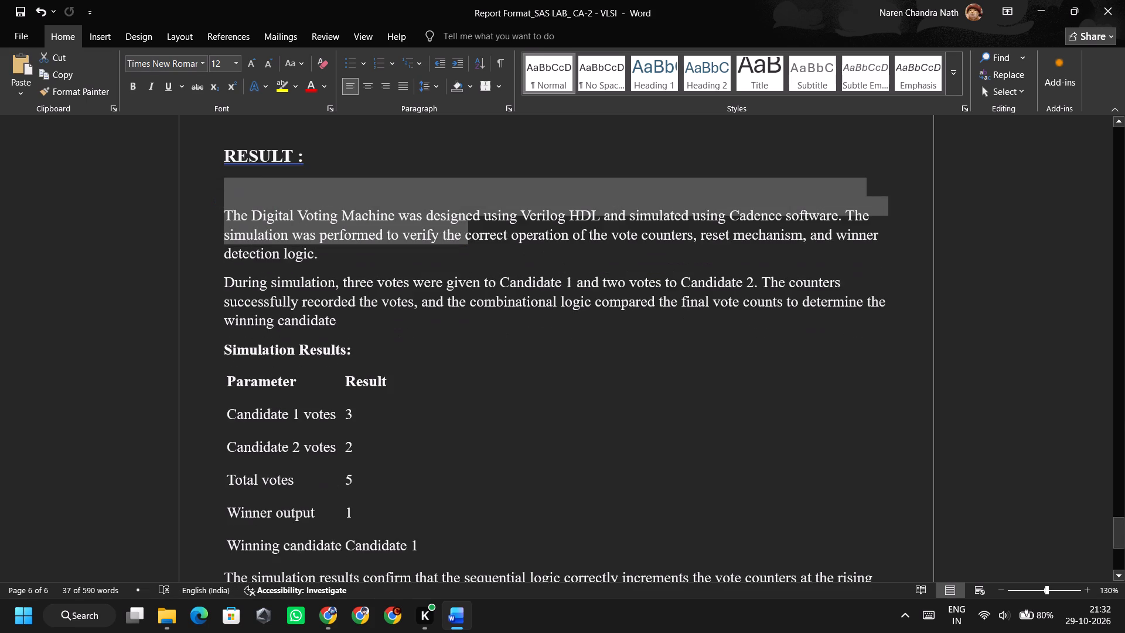
key(BackSpace)
key(Right)
key(BackSpace)
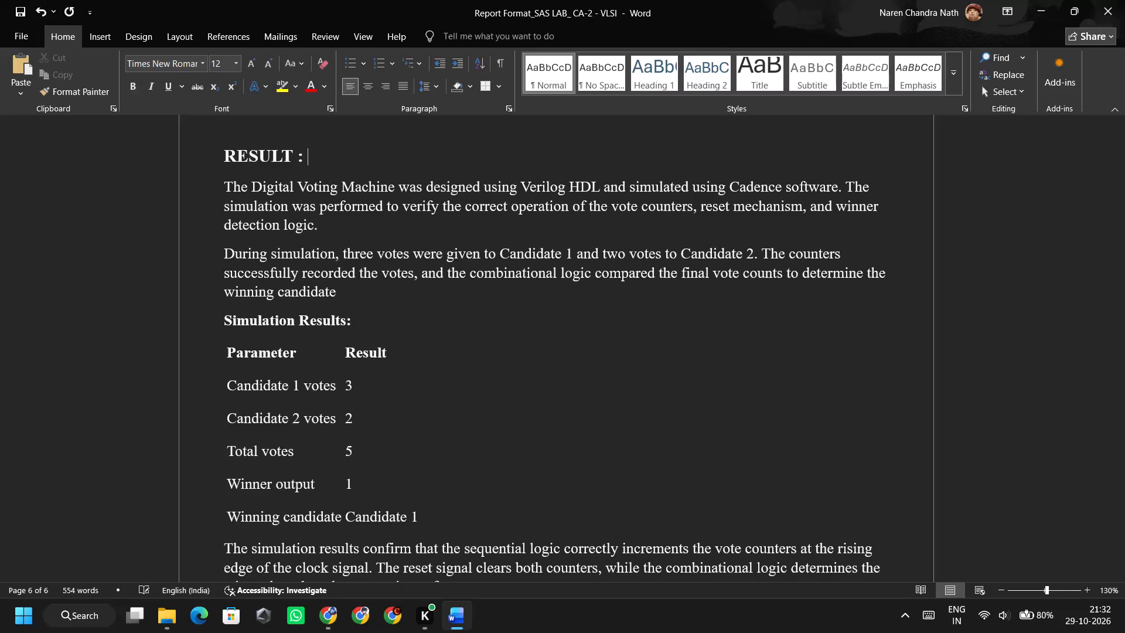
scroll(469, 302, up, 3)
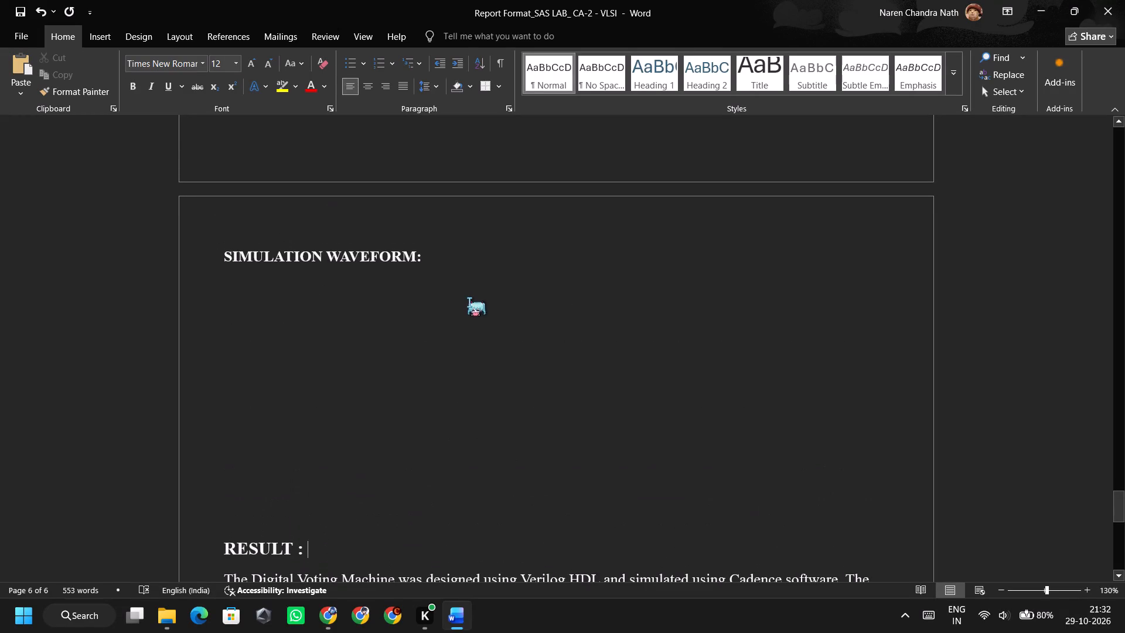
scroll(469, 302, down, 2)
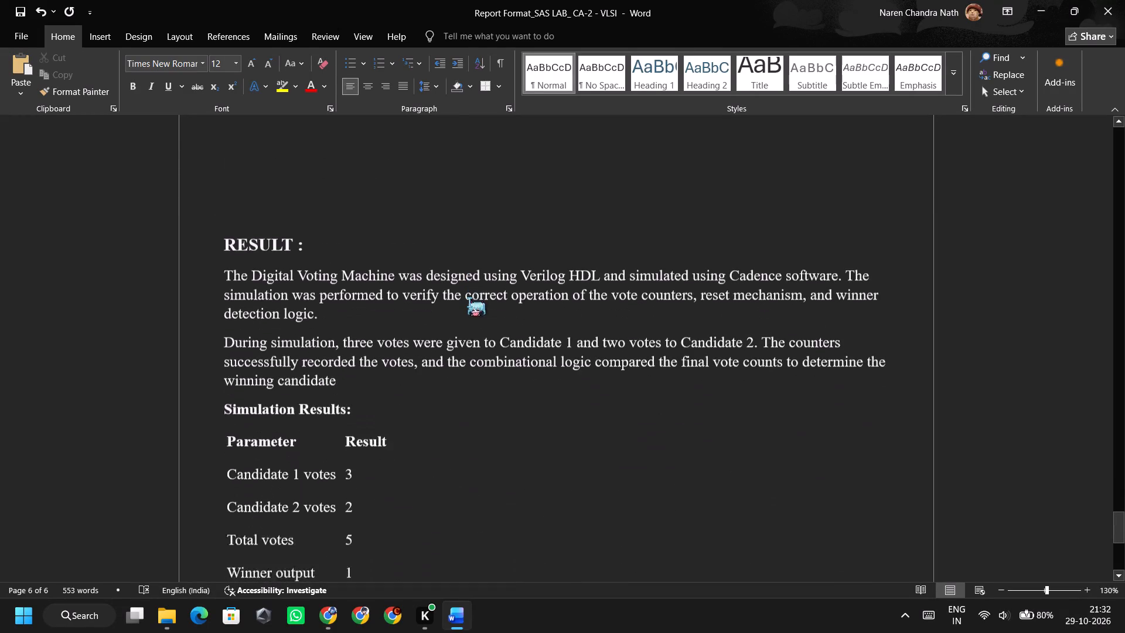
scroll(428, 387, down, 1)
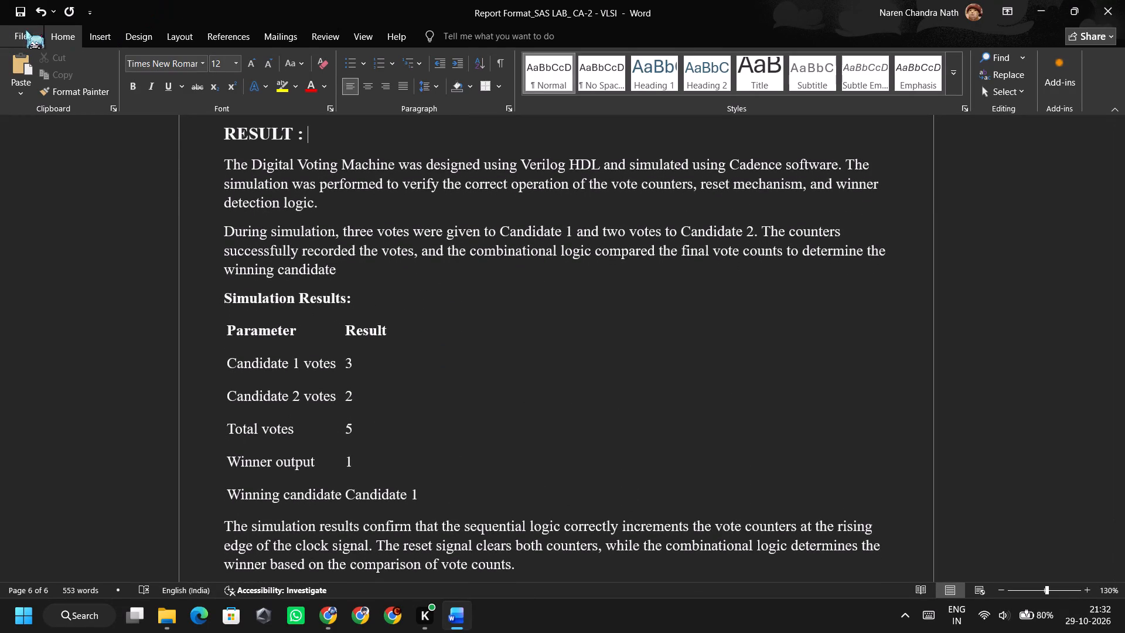
Save the report as a Word document named "ca 2" in the Downloads > STUDY > vlsi folder.
click(21, 30)
click(36, 231)
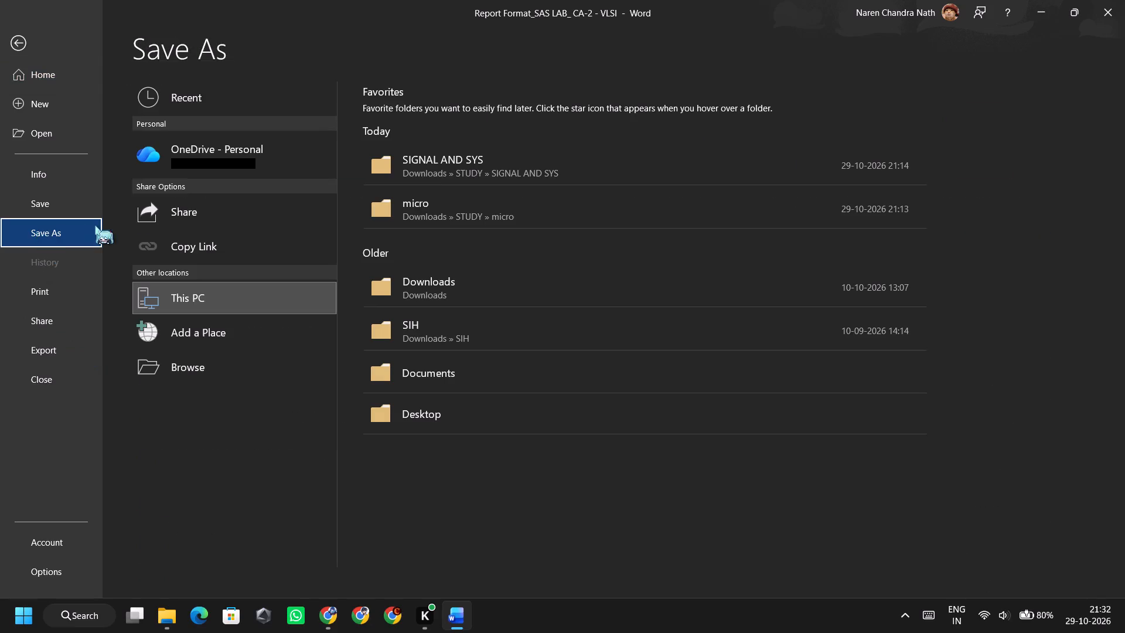
double_click(214, 288)
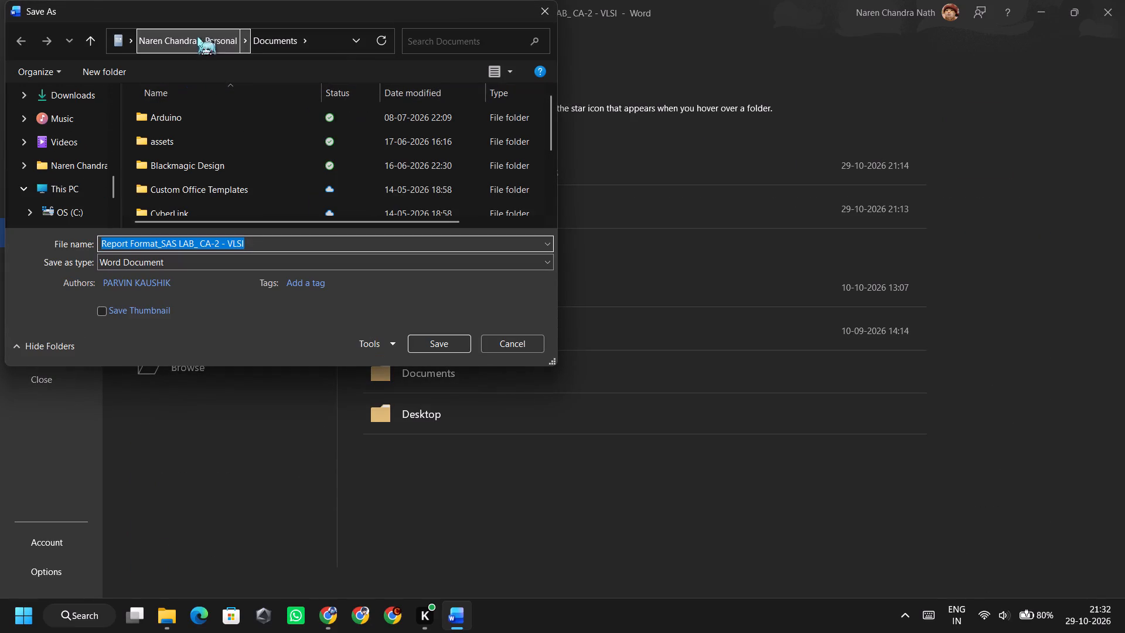
click(77, 85)
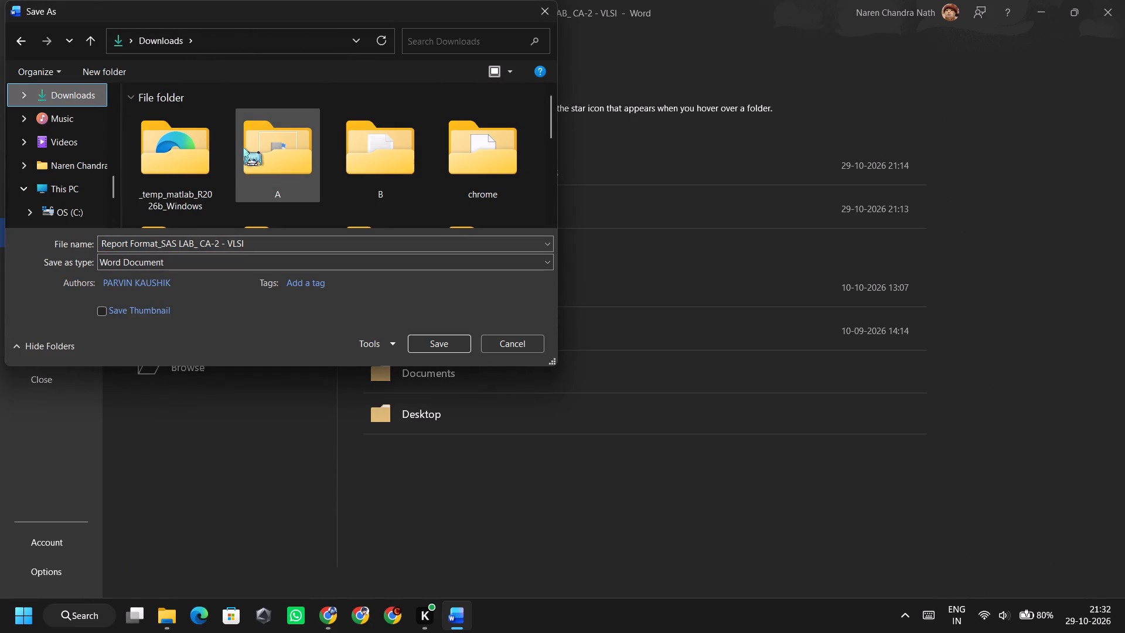
scroll(243, 148, down, 1)
double_click(369, 162)
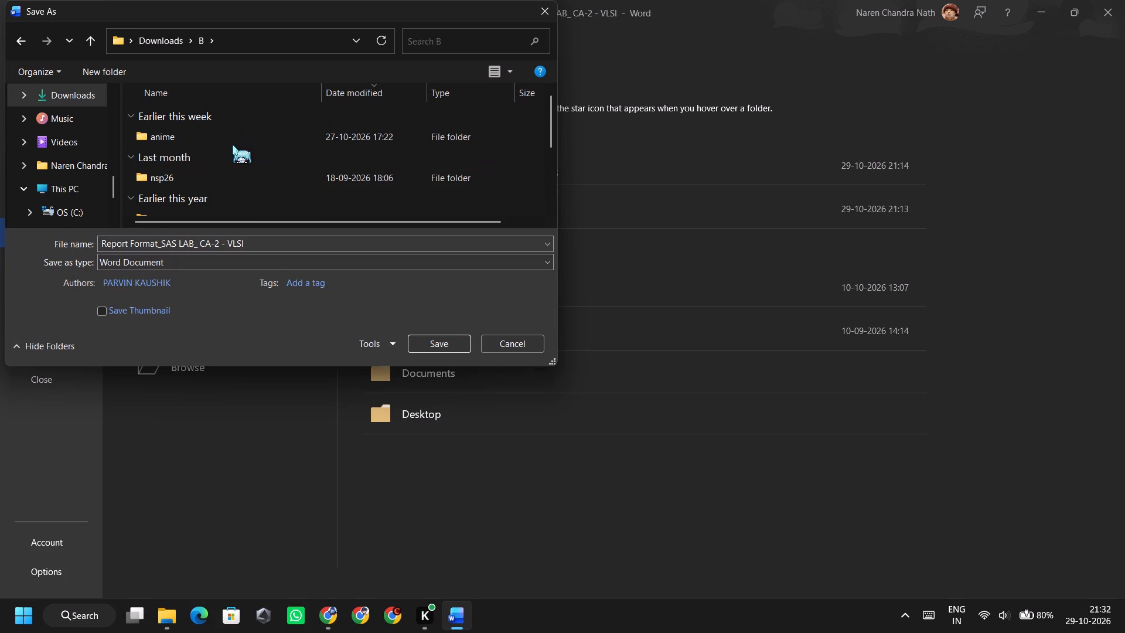
scroll(233, 145, down, 1)
scroll(233, 145, up, 4)
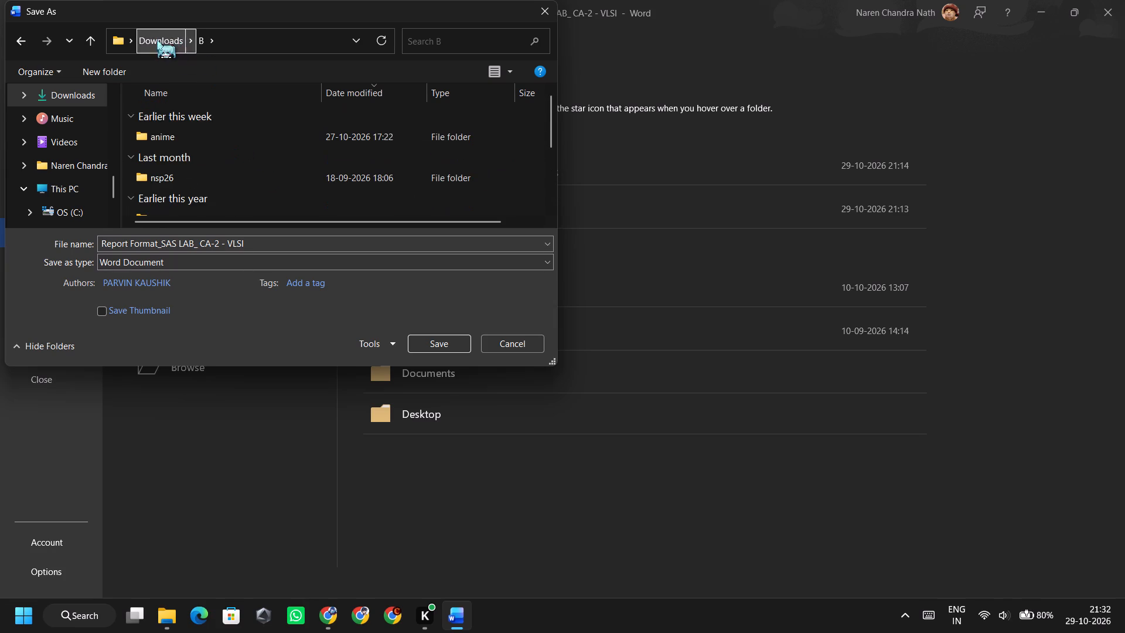
click(156, 40)
scroll(396, 179, down, 1)
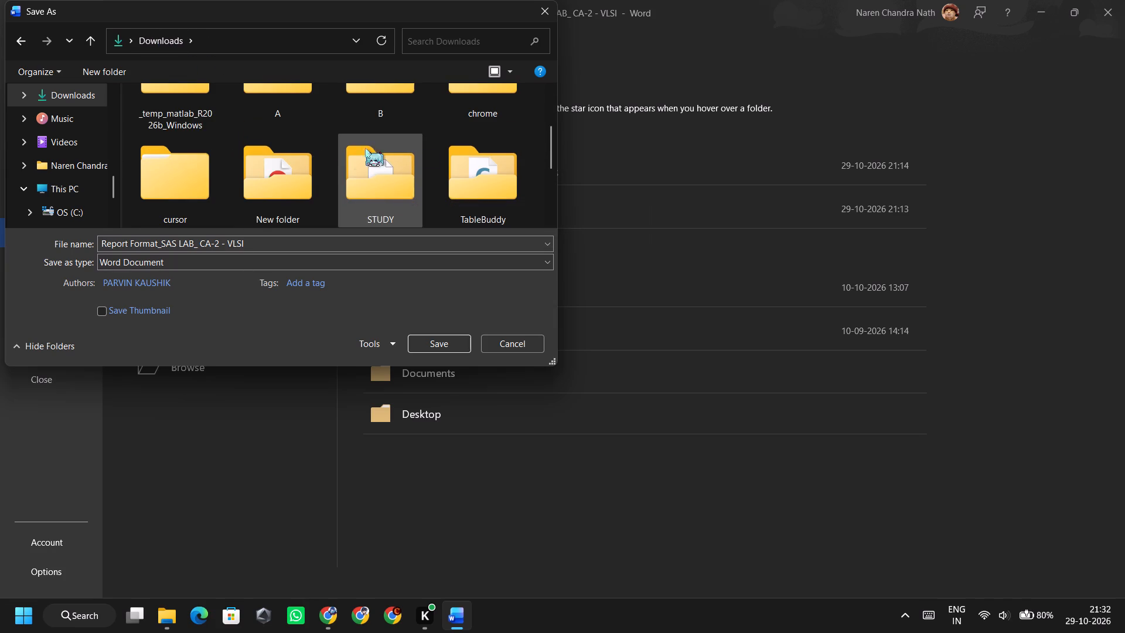
double_click(406, 179)
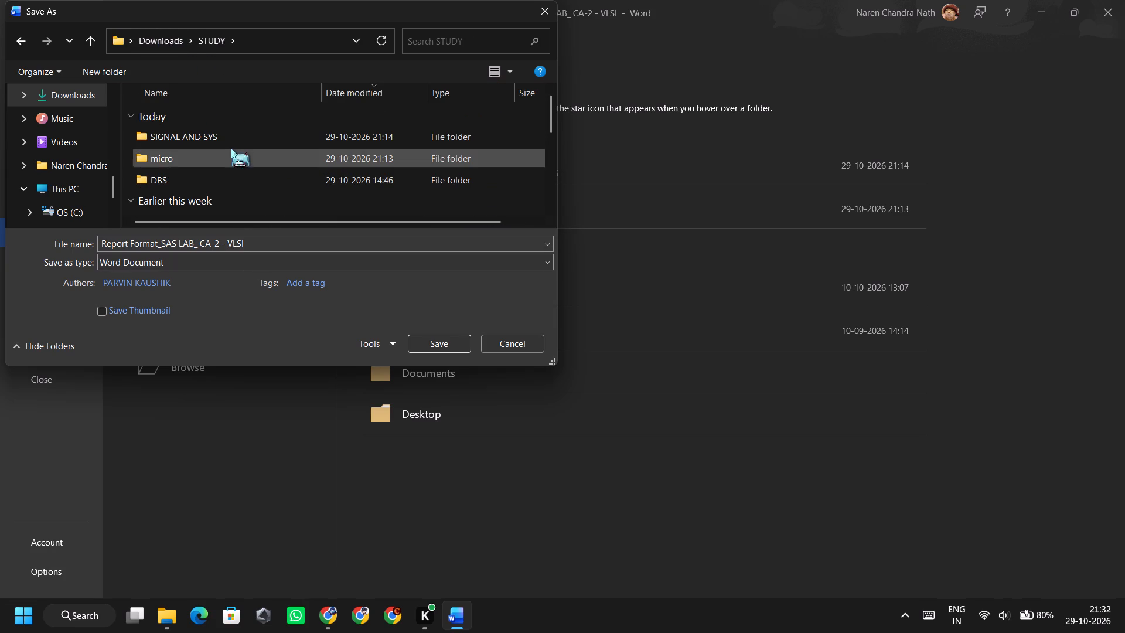
scroll(231, 149, down, 1)
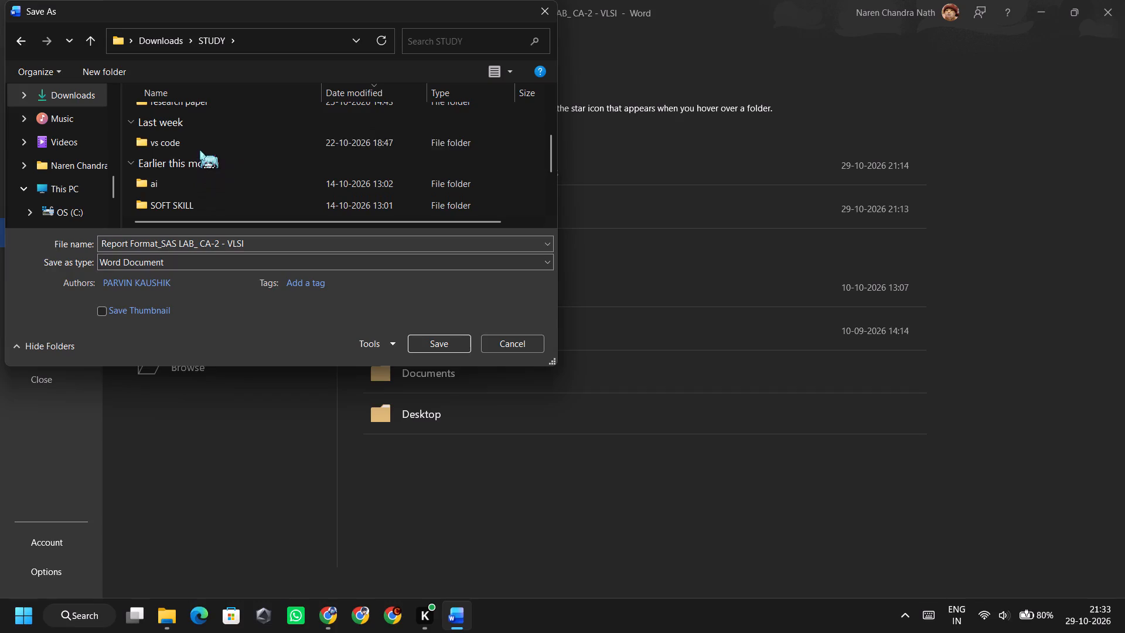
scroll(200, 149, down, 1)
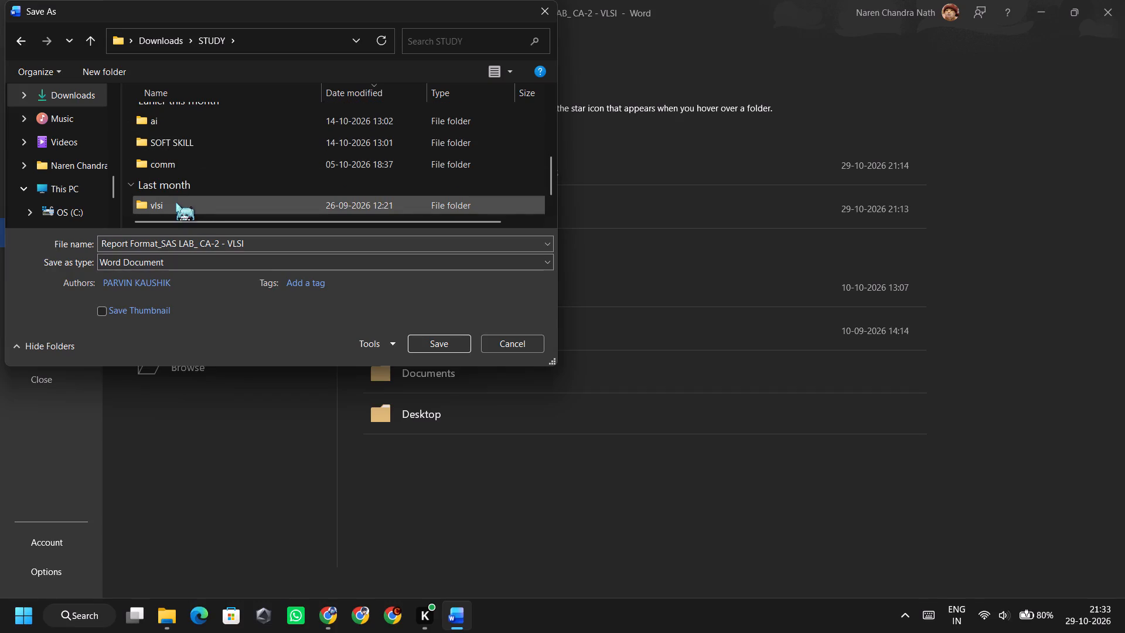
double_click(176, 203)
drag(250, 243, 129, 226)
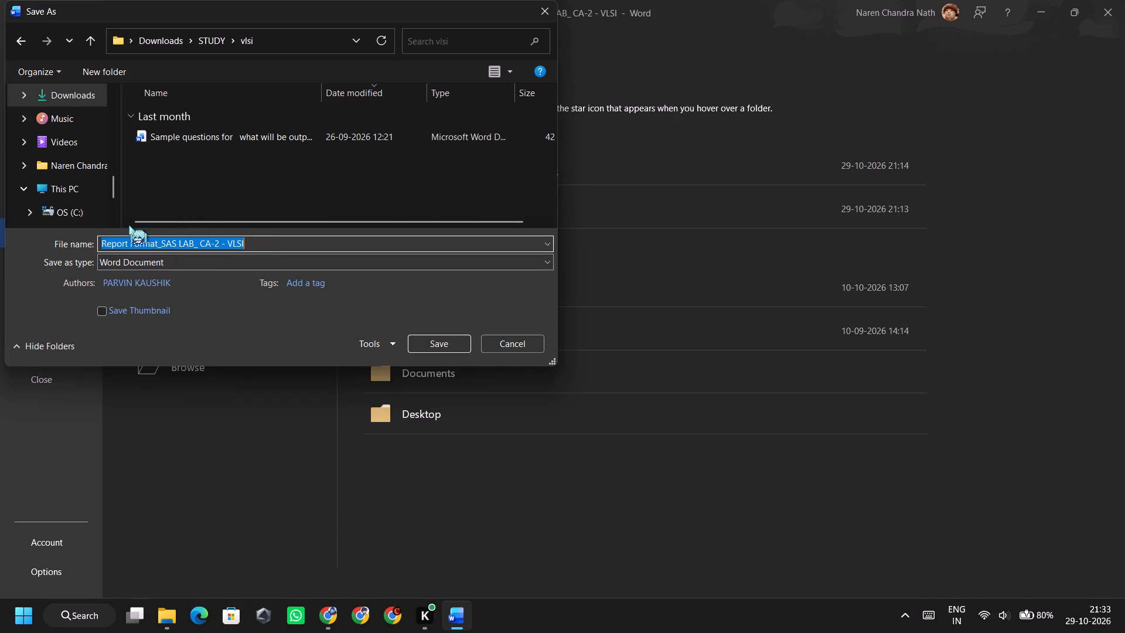
drag(129, 226, 0, 233)
text(ca 2)
key(Return)
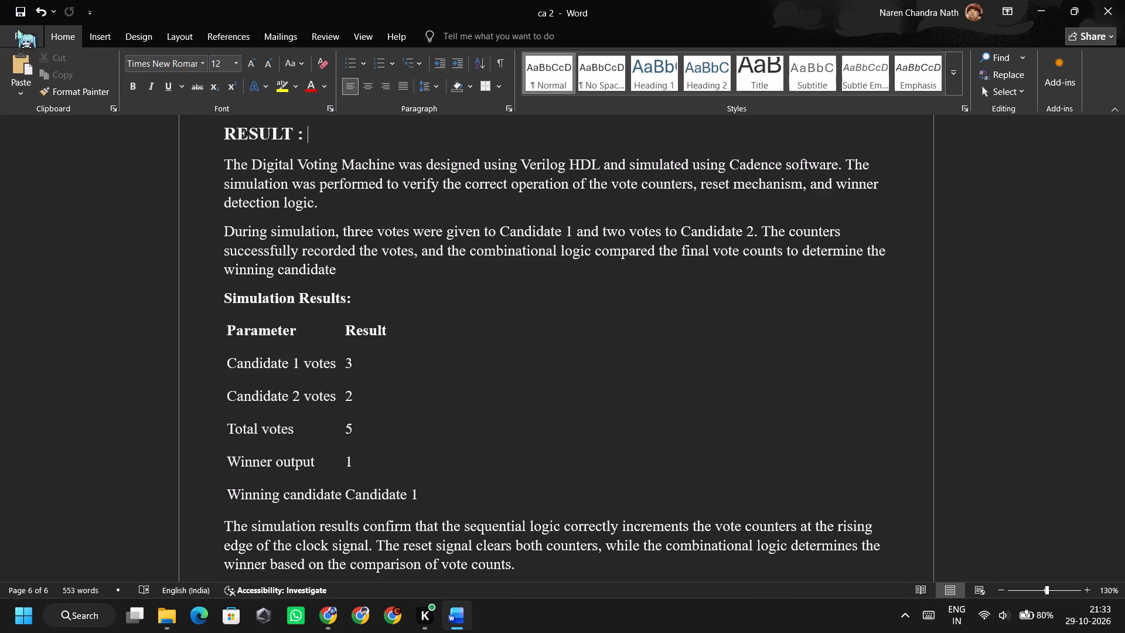
Save a PDF copy of the report as "ca 2" in the vlsi folder, using standard optimization and opening it after publishing.
click(18, 34)
click(54, 236)
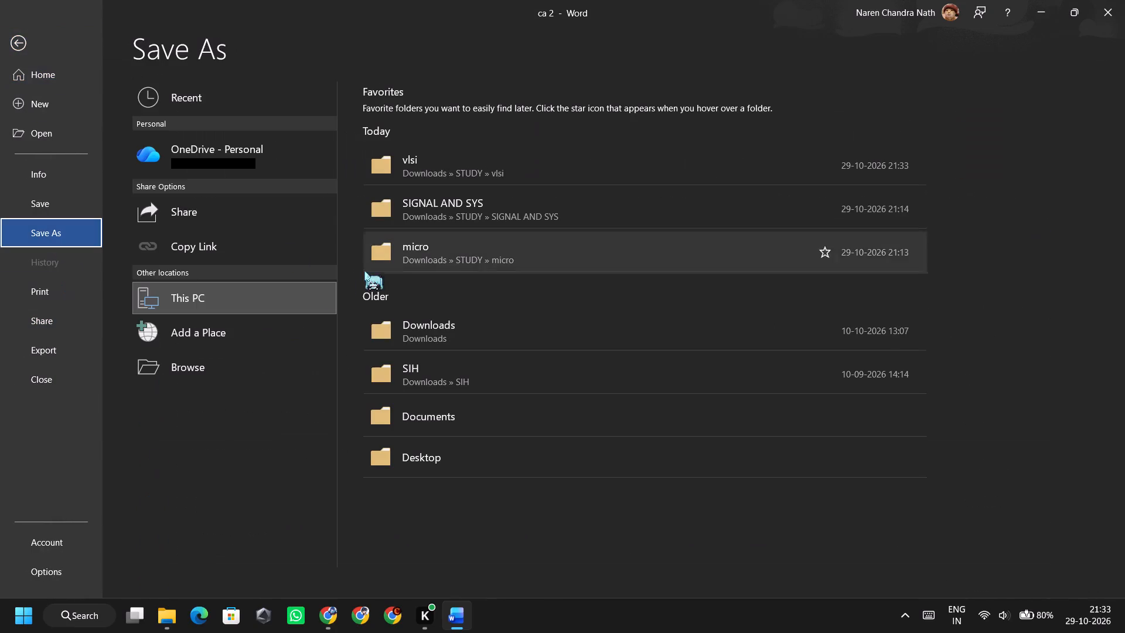
double_click(291, 292)
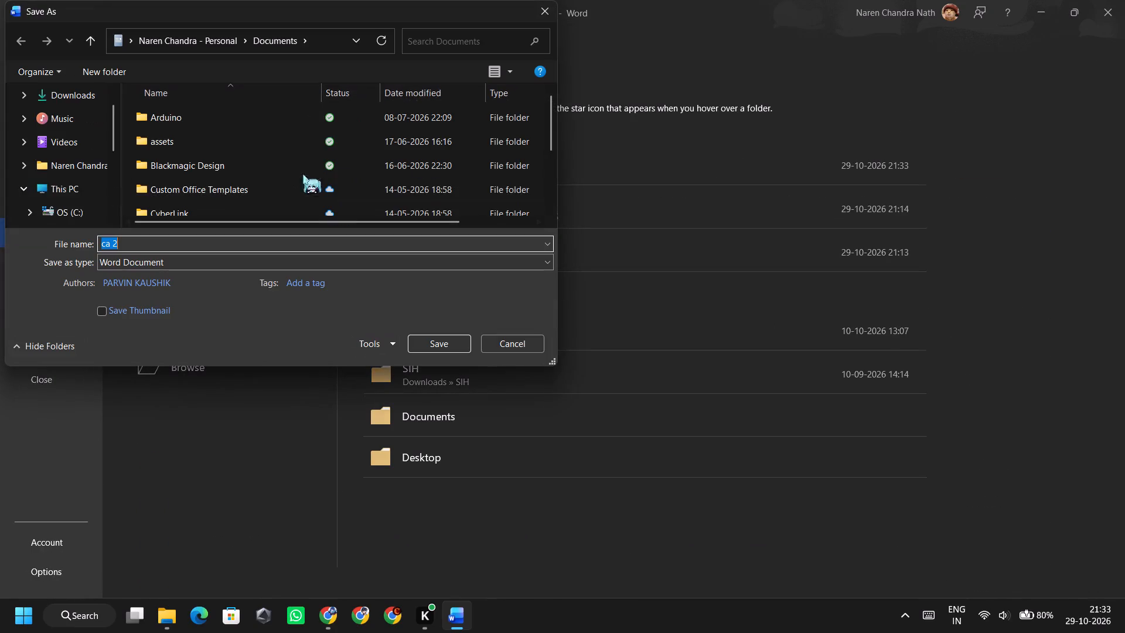
click(533, 18)
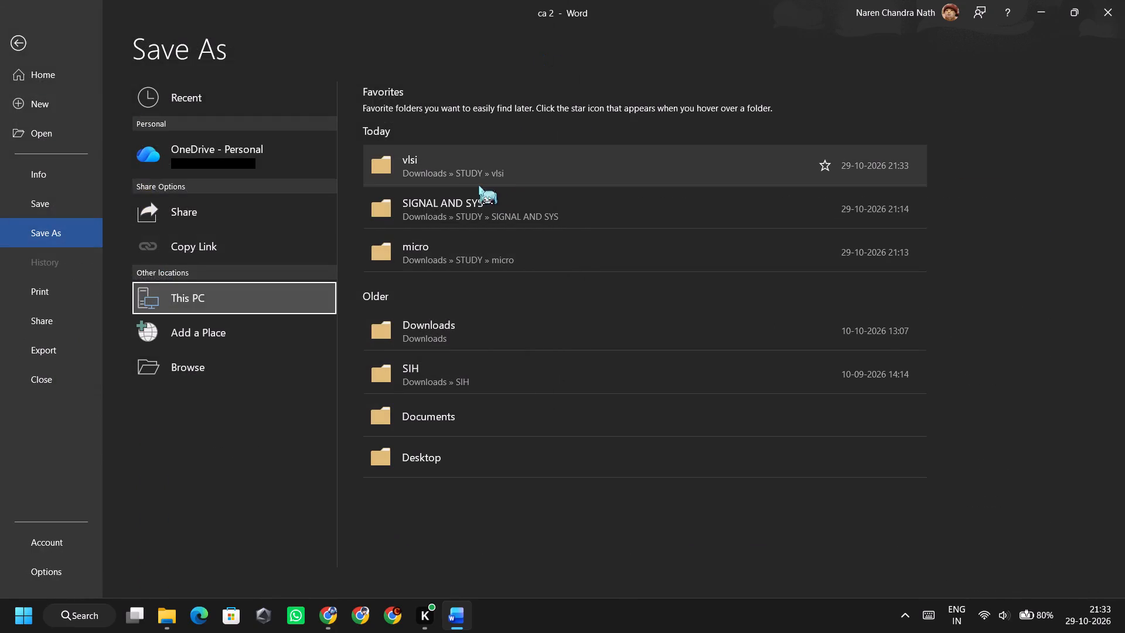
double_click(465, 169)
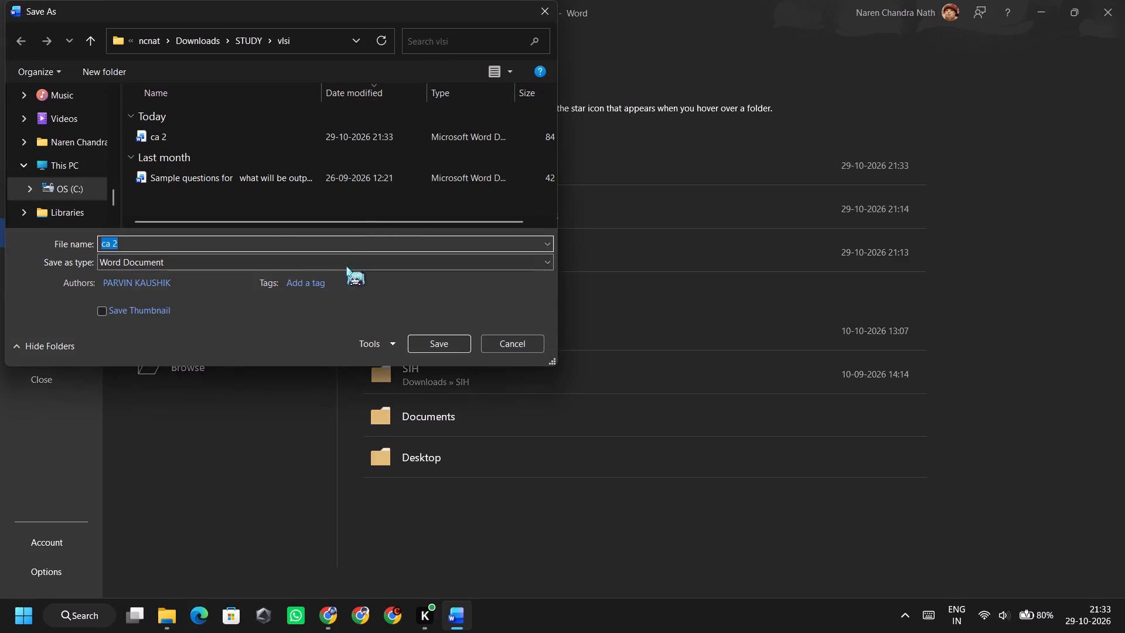
click(346, 267)
click(147, 348)
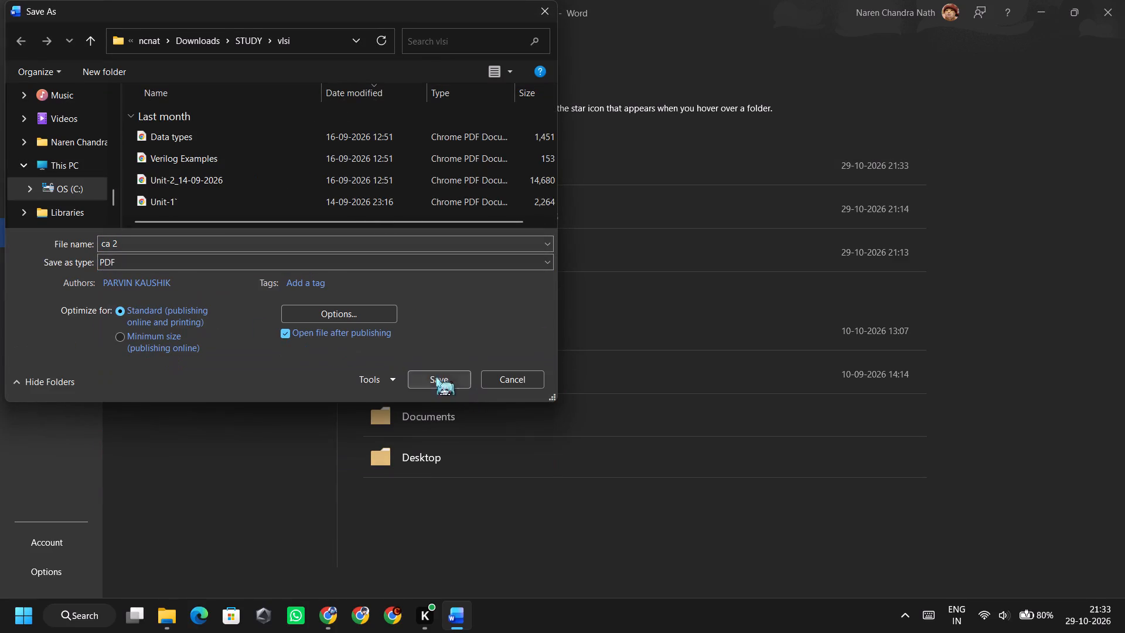
click(436, 377)
click(476, 165)
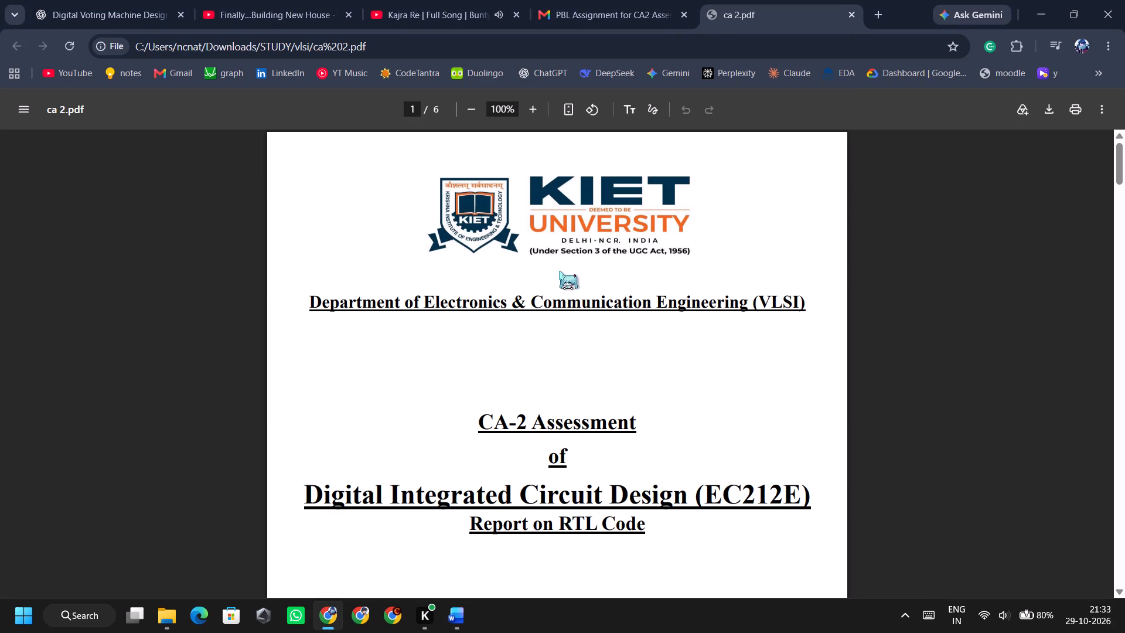
Look over the cover page of the exported ca 2.pdf in Chrome.
scroll(559, 271, down, 1)
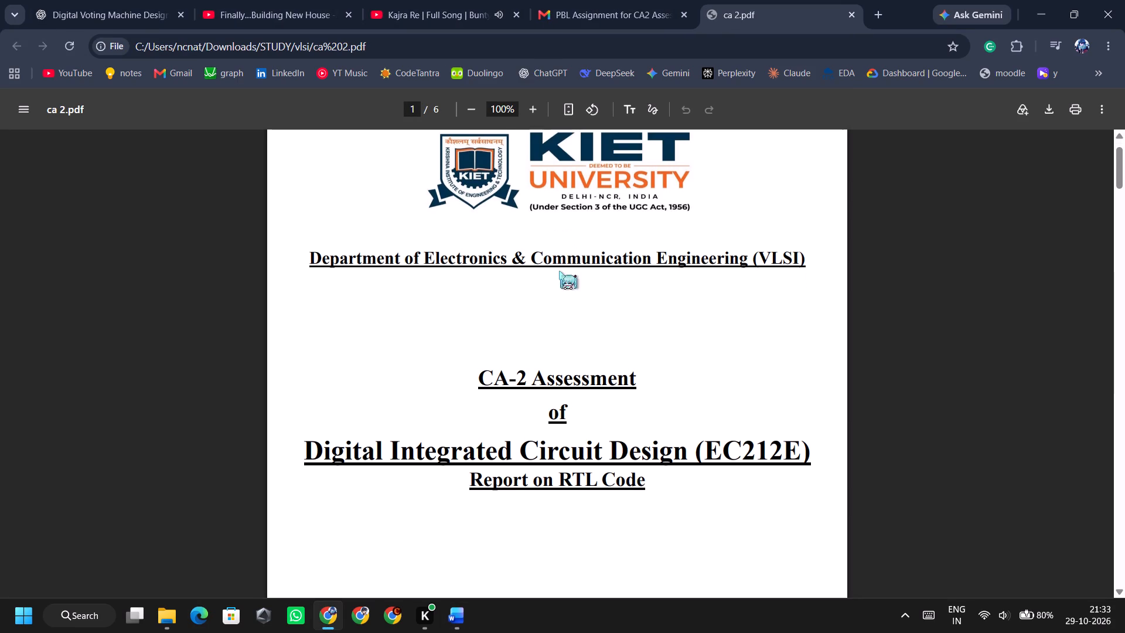
scroll(559, 271, down, 2)
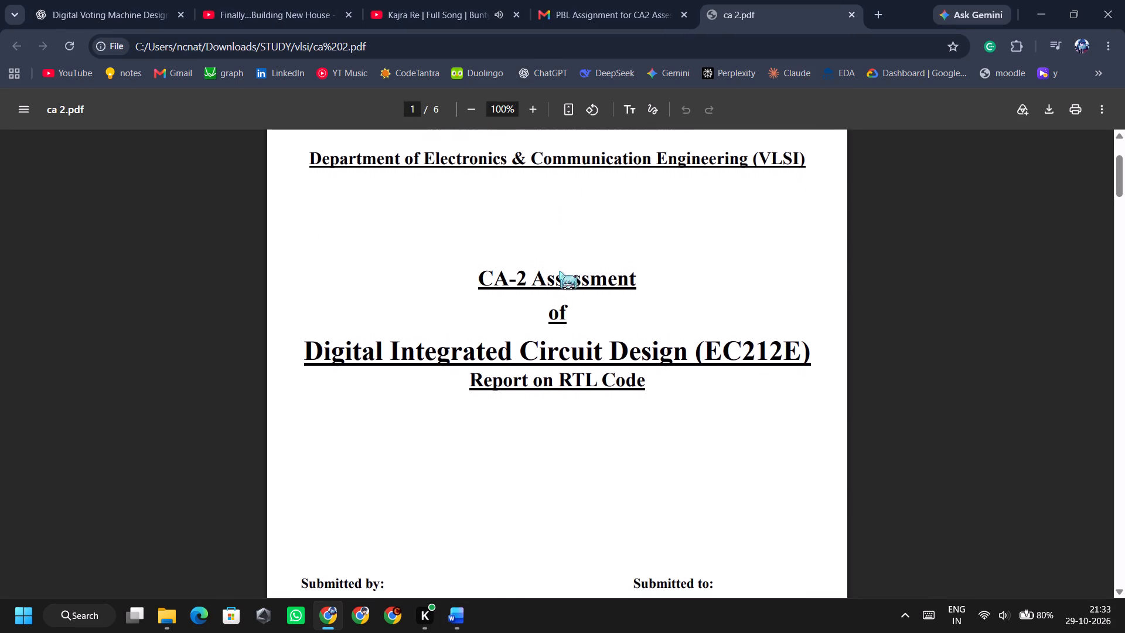
scroll(559, 271, down, 1)
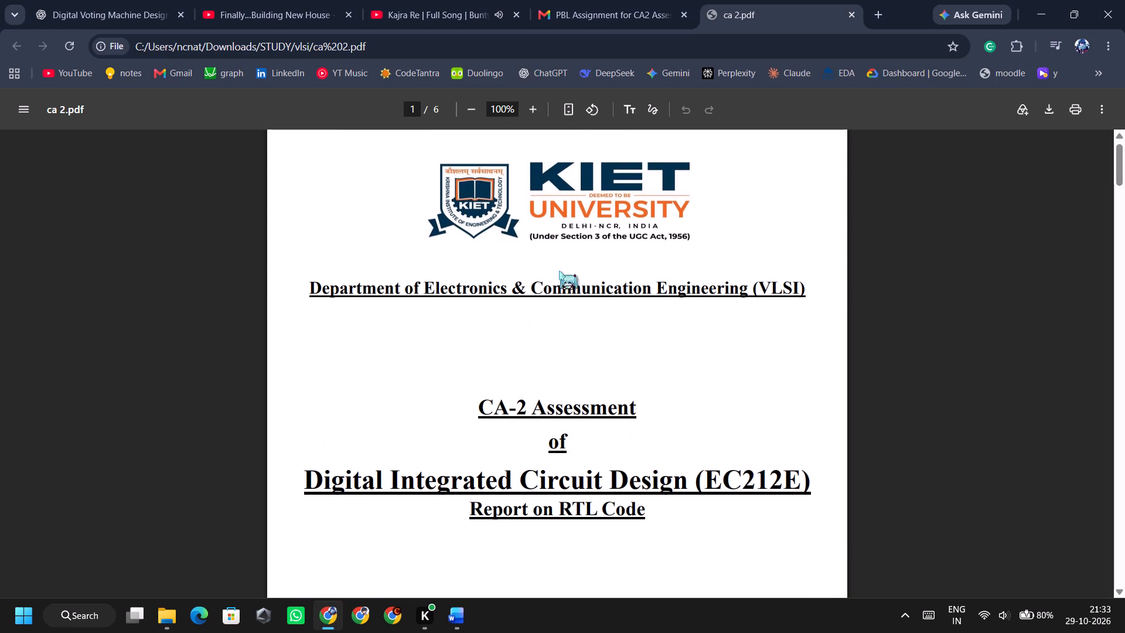
In the Word report, delete "(VLSI)" from the department heading on the cover page so it ends with "Engineering".
click(448, 618)
scroll(582, 255, up, 20)
scroll(582, 255, up, 20)
scroll(582, 255, up, 5)
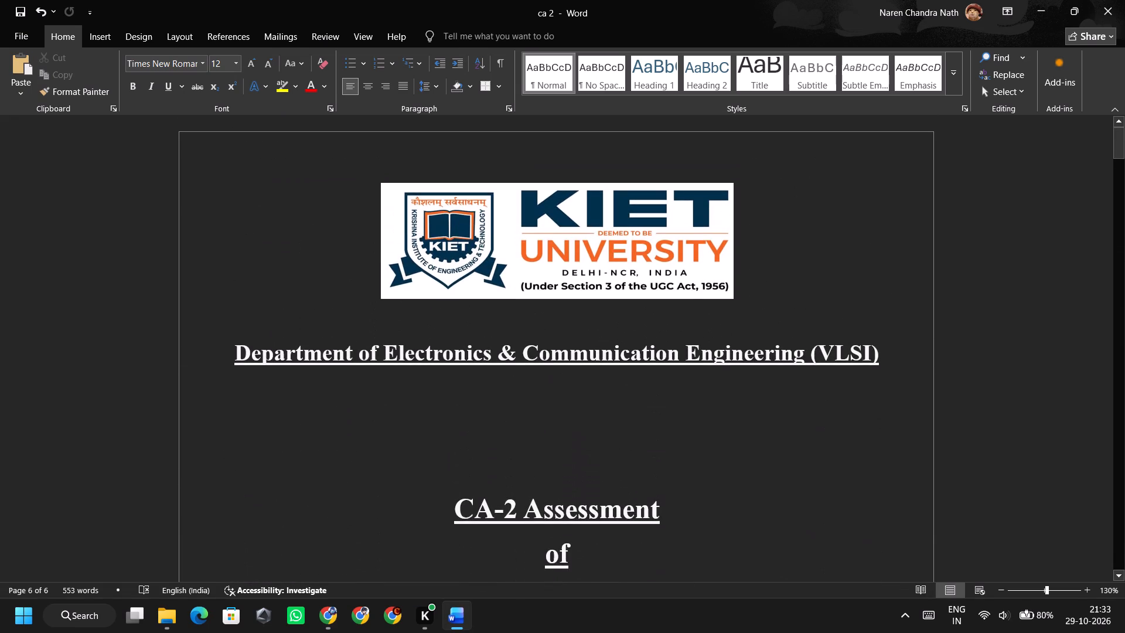
drag(807, 355, 877, 360)
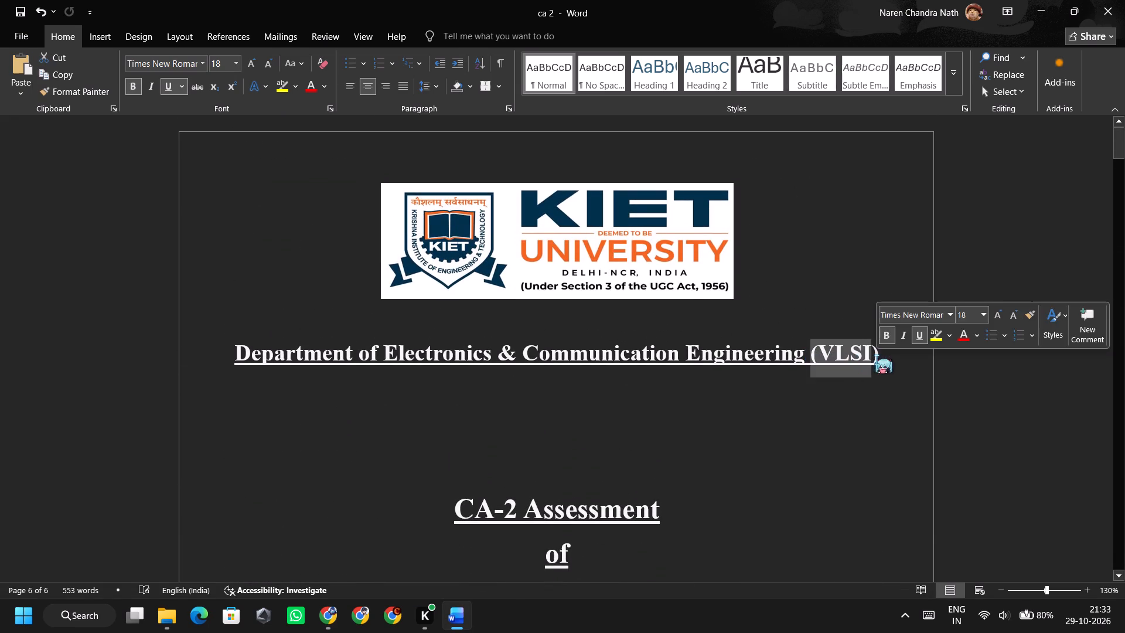
key(BackSpace)
key(Right)
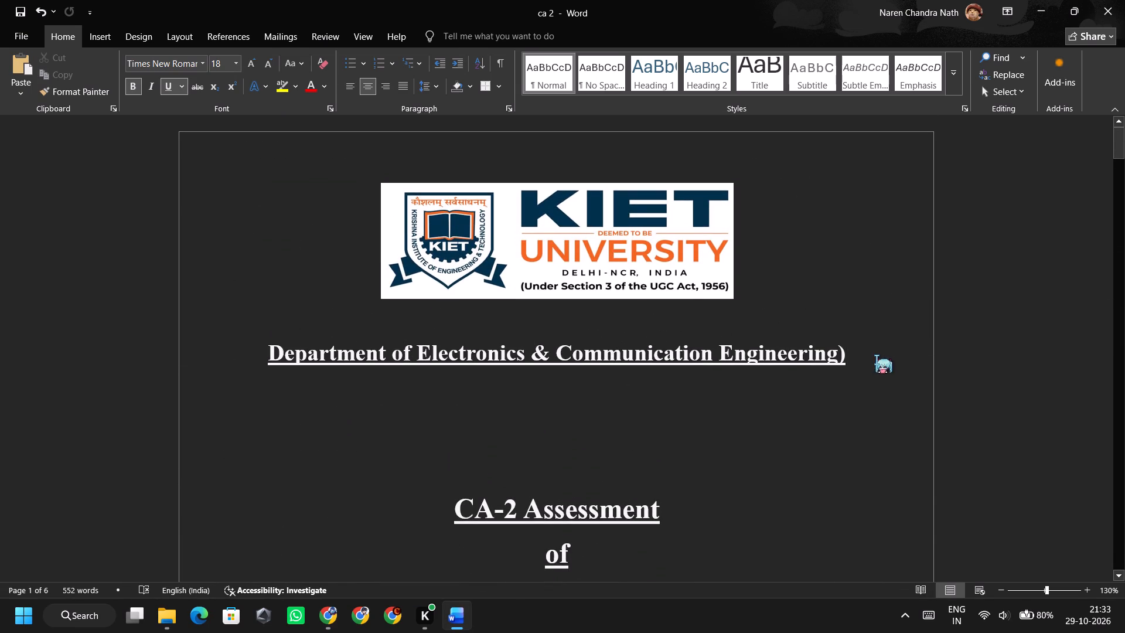
key(BackSpace)
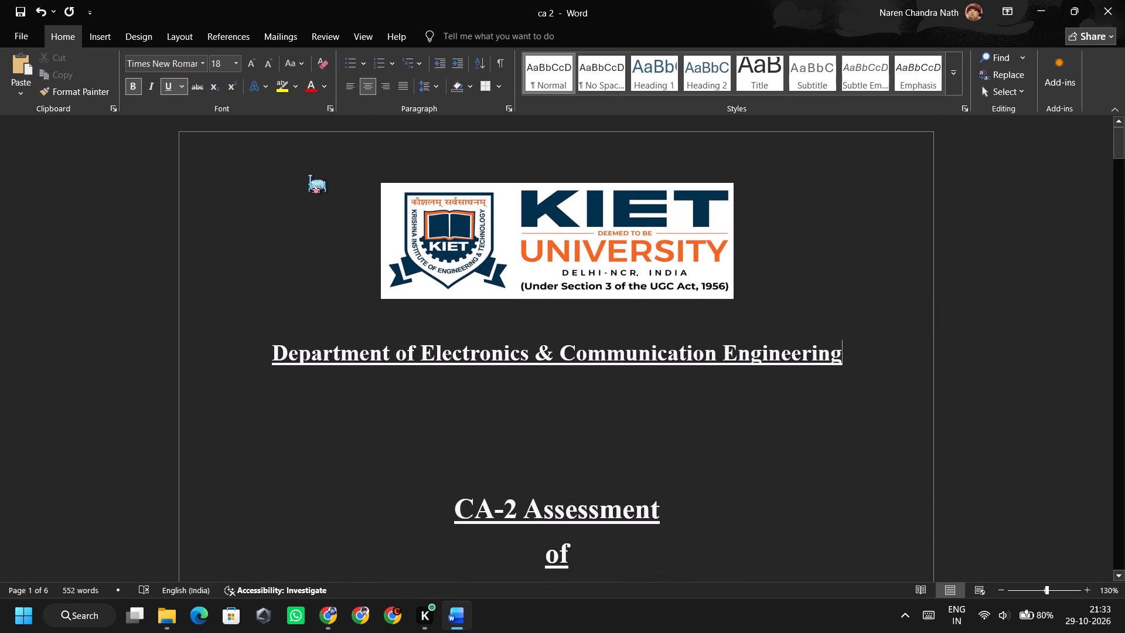
Save the report as a PDF named "ca 2" in the Downloads > STUDY > vlsi folder, replacing the existing file.
click(12, 30)
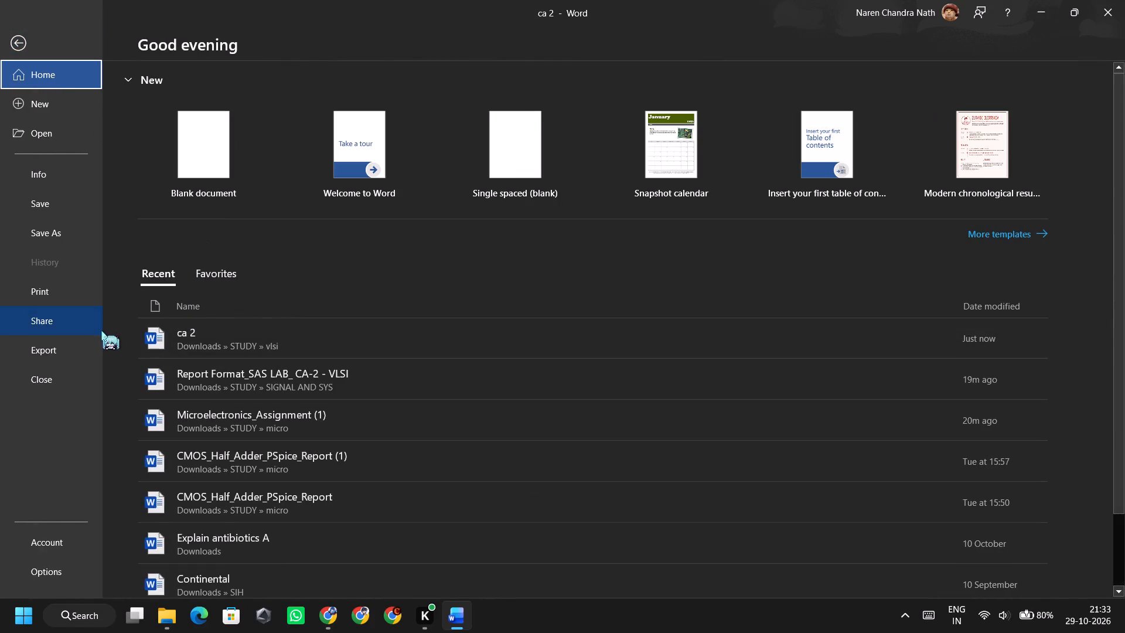
click(62, 232)
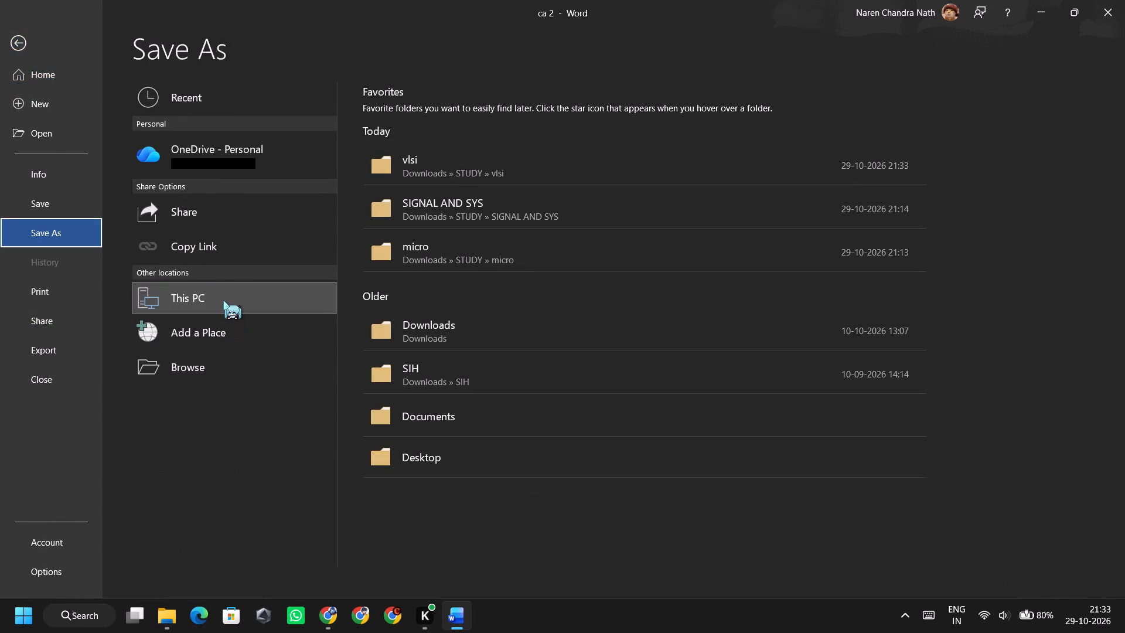
double_click(223, 301)
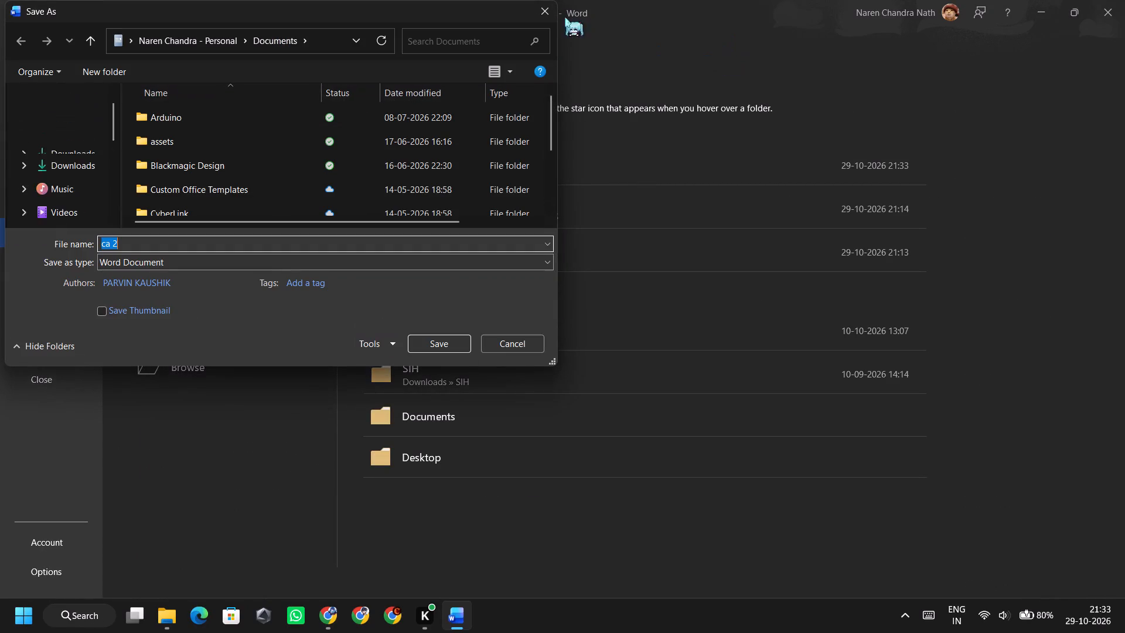
click(555, 15)
double_click(489, 164)
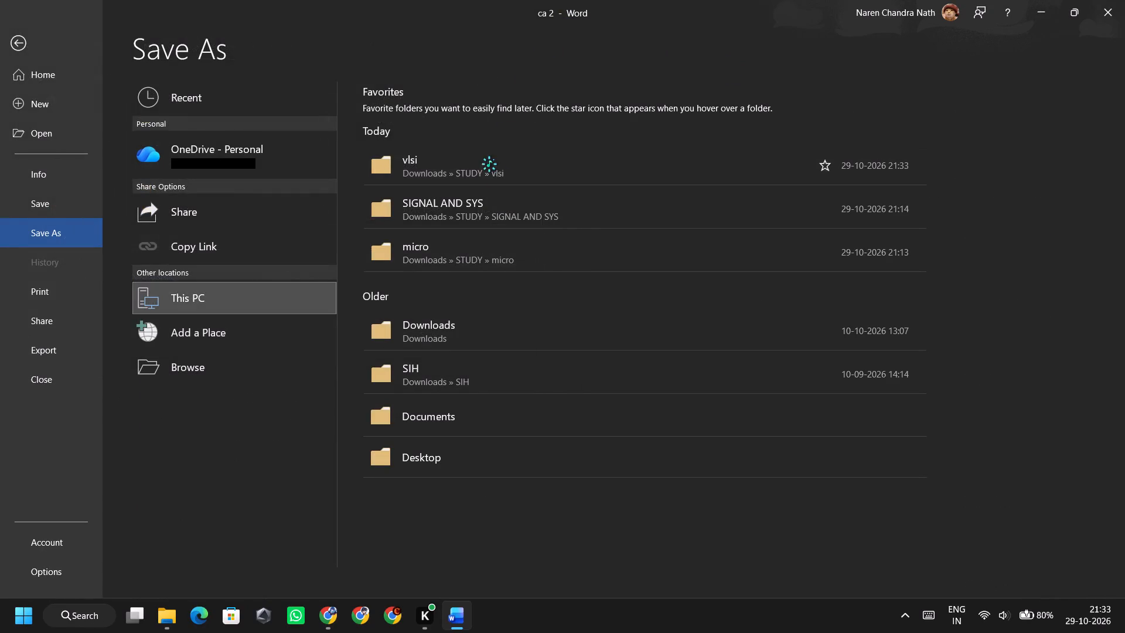
click(289, 270)
click(274, 267)
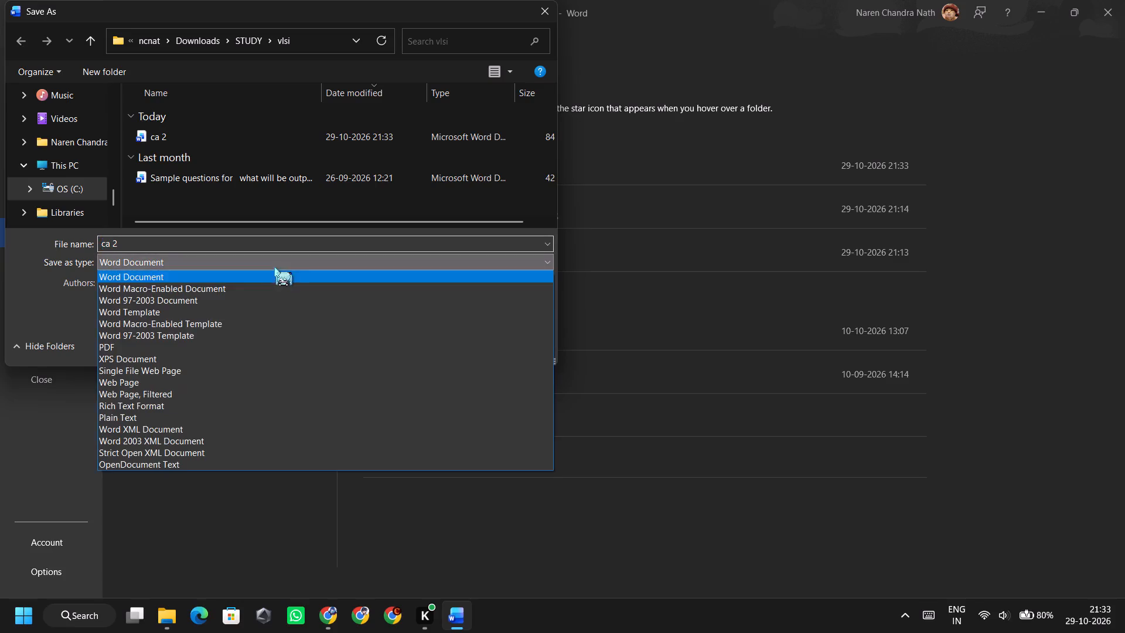
click(175, 341)
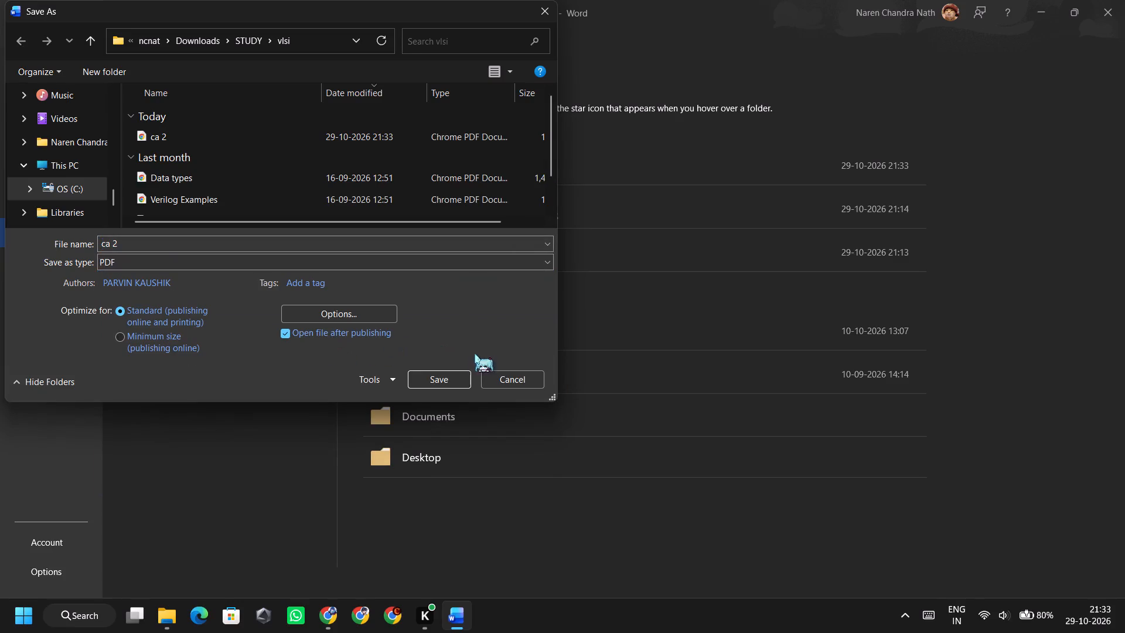
click(445, 372)
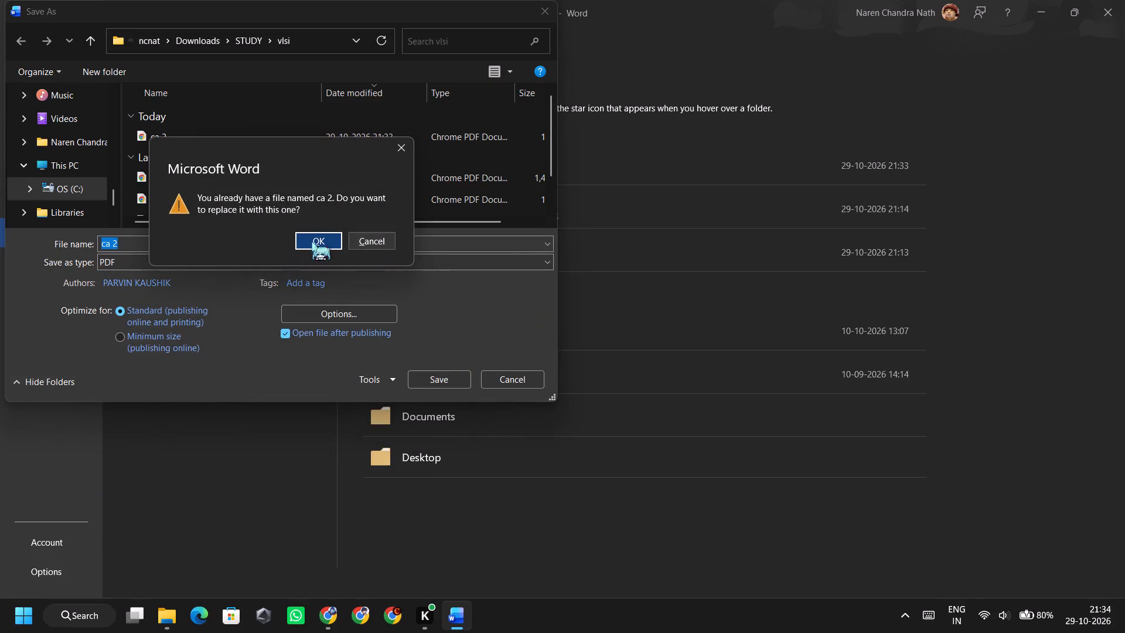
click(312, 242)
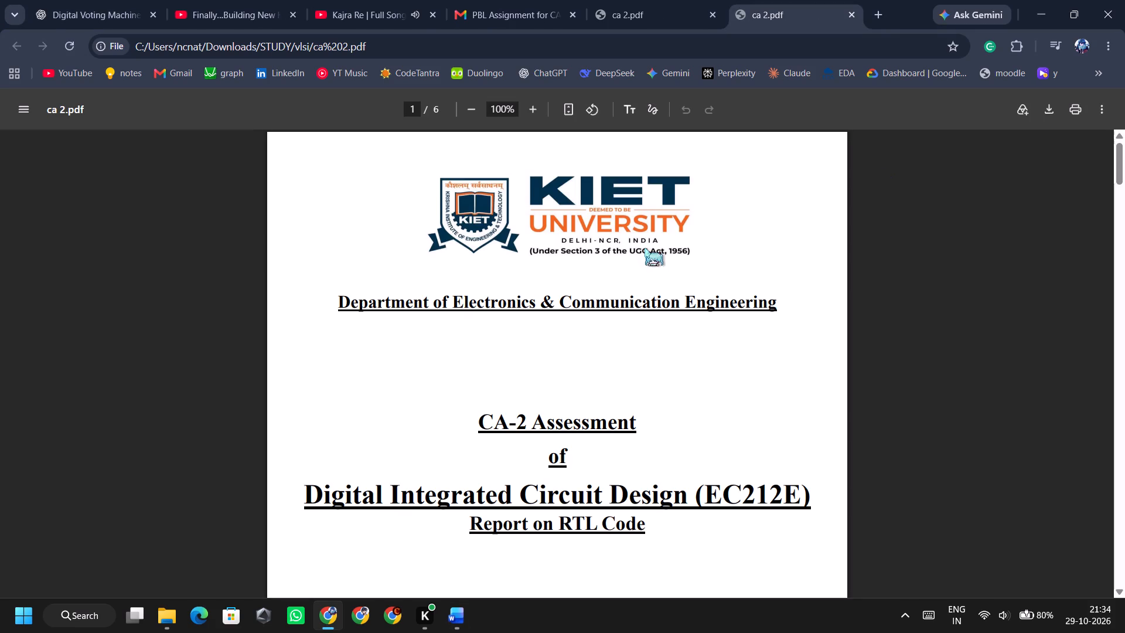
Check the cover page of the newly exported ca 2.pdf in Chrome, including the headings and submission details.
scroll(516, 329, down, 1)
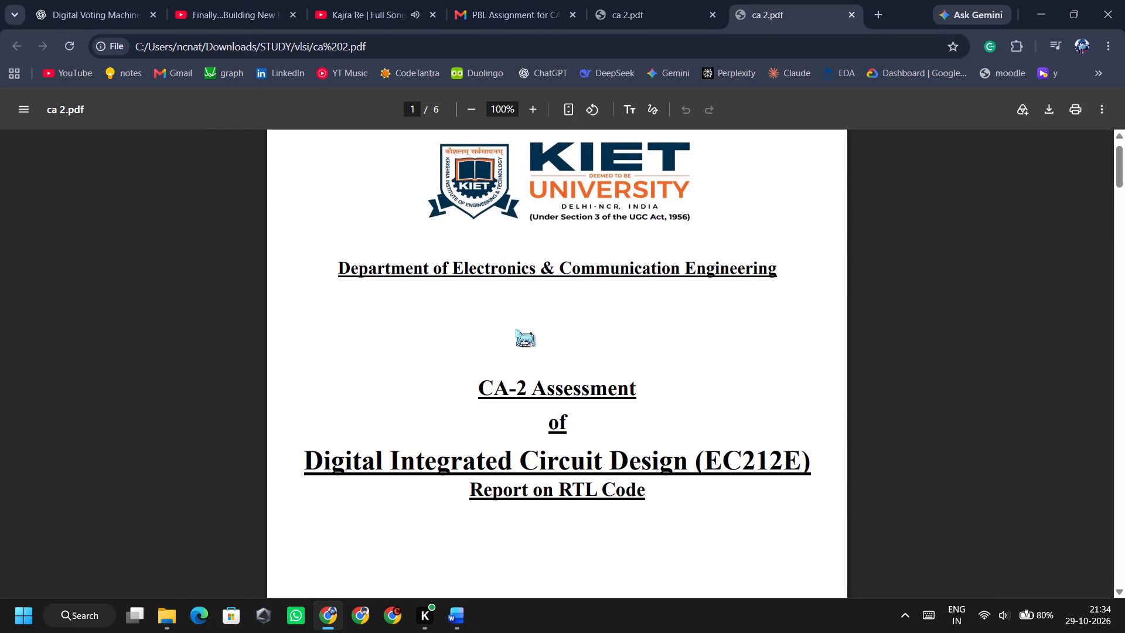
scroll(516, 329, down, 1)
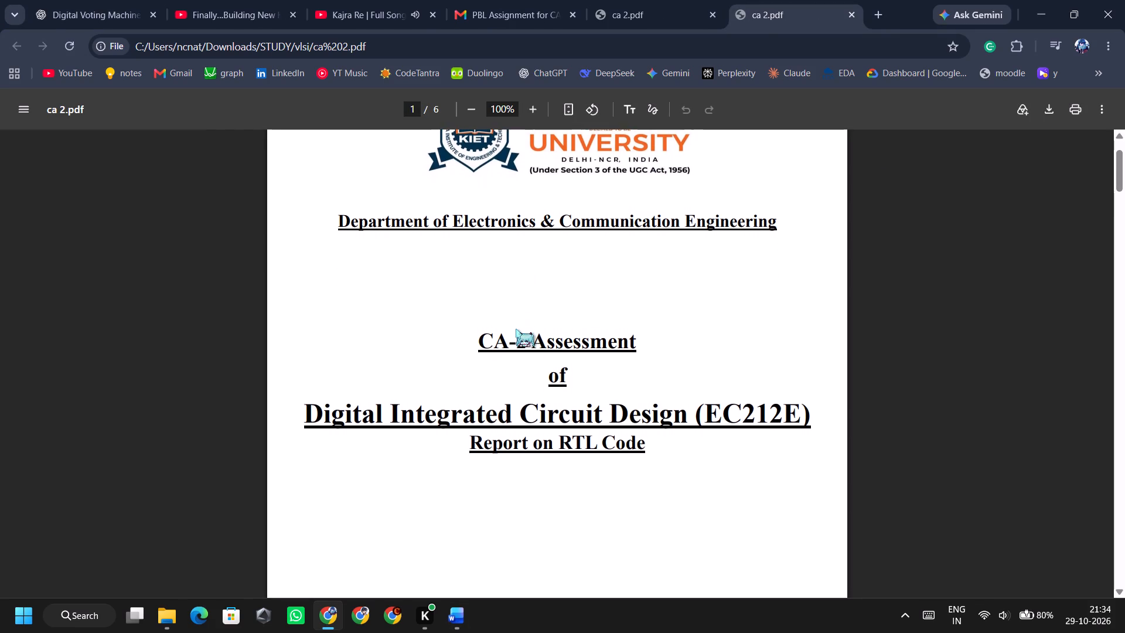
scroll(516, 329, down, 2)
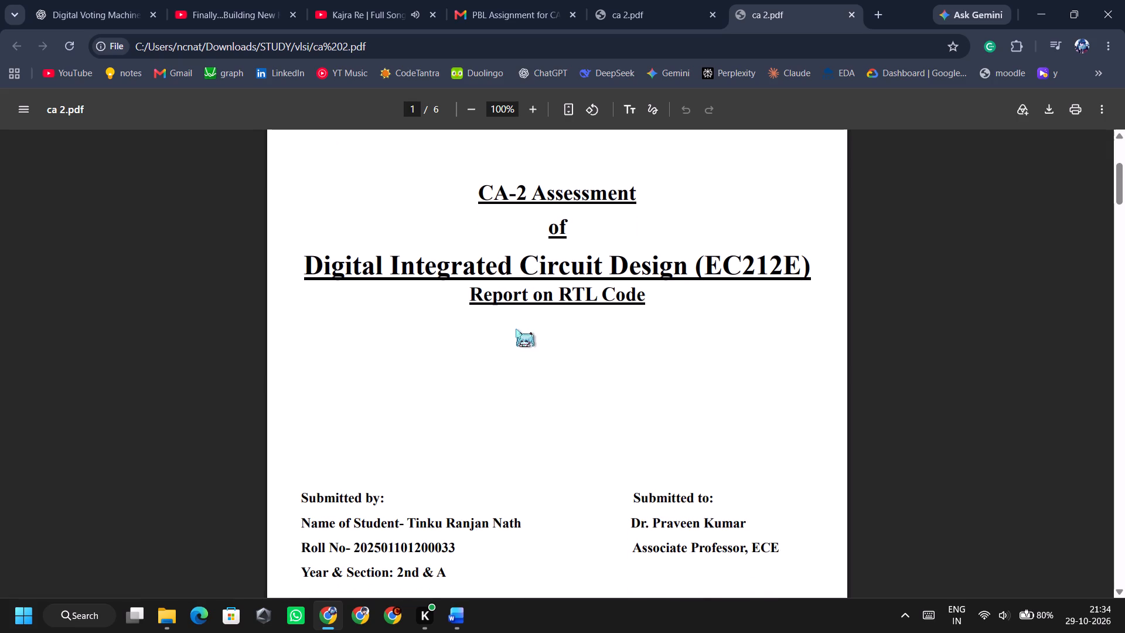
scroll(516, 329, down, 2)
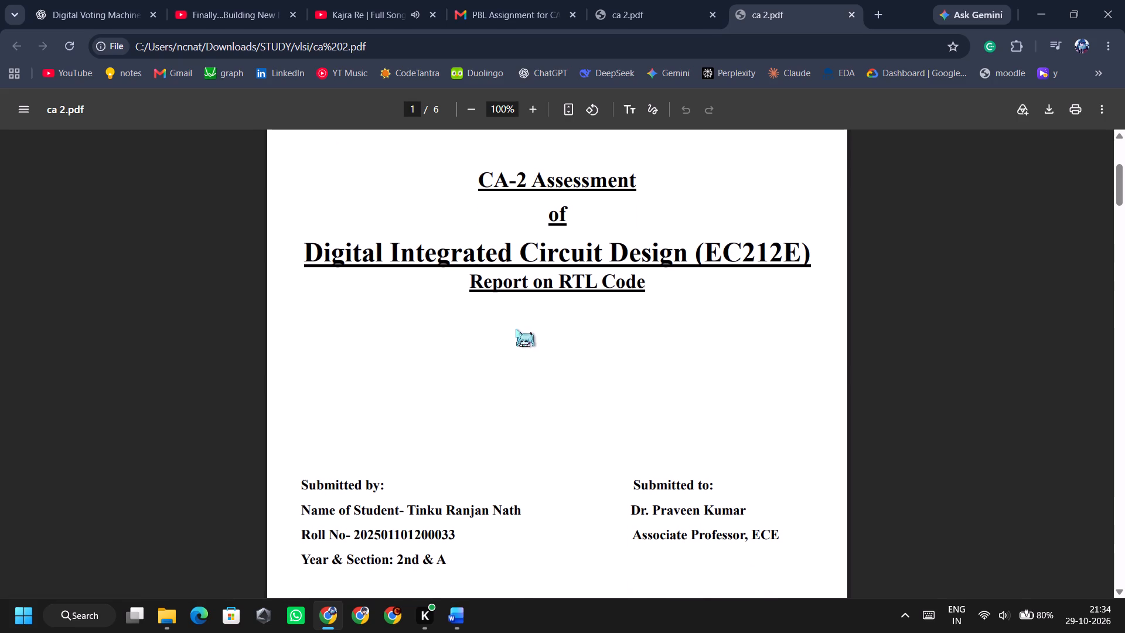
scroll(516, 329, down, 1)
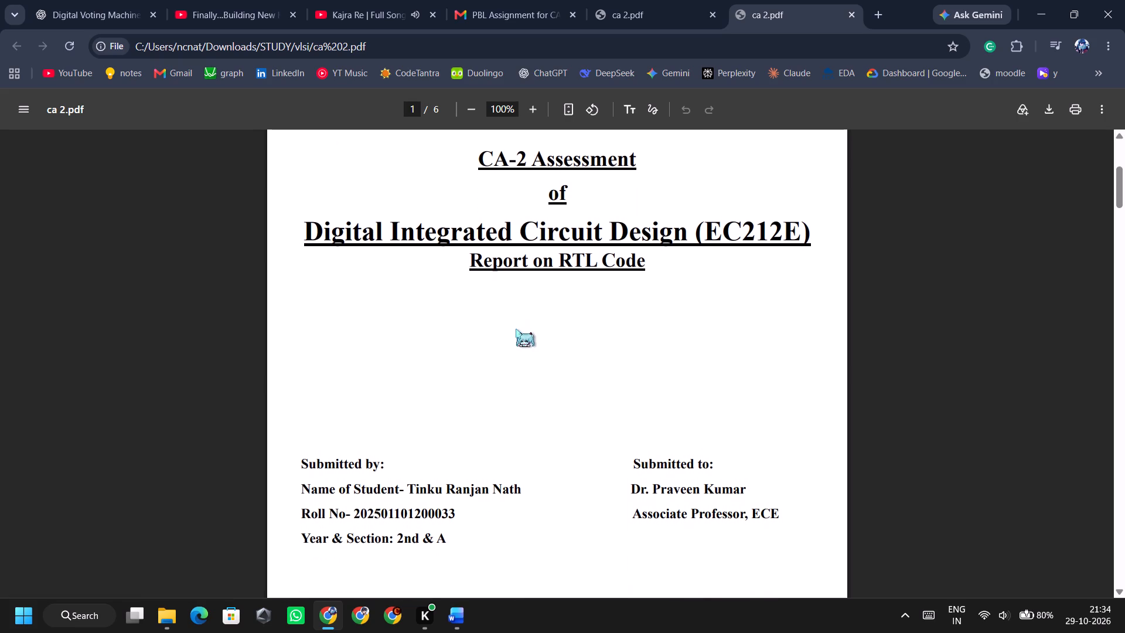
scroll(516, 329, down, 3)
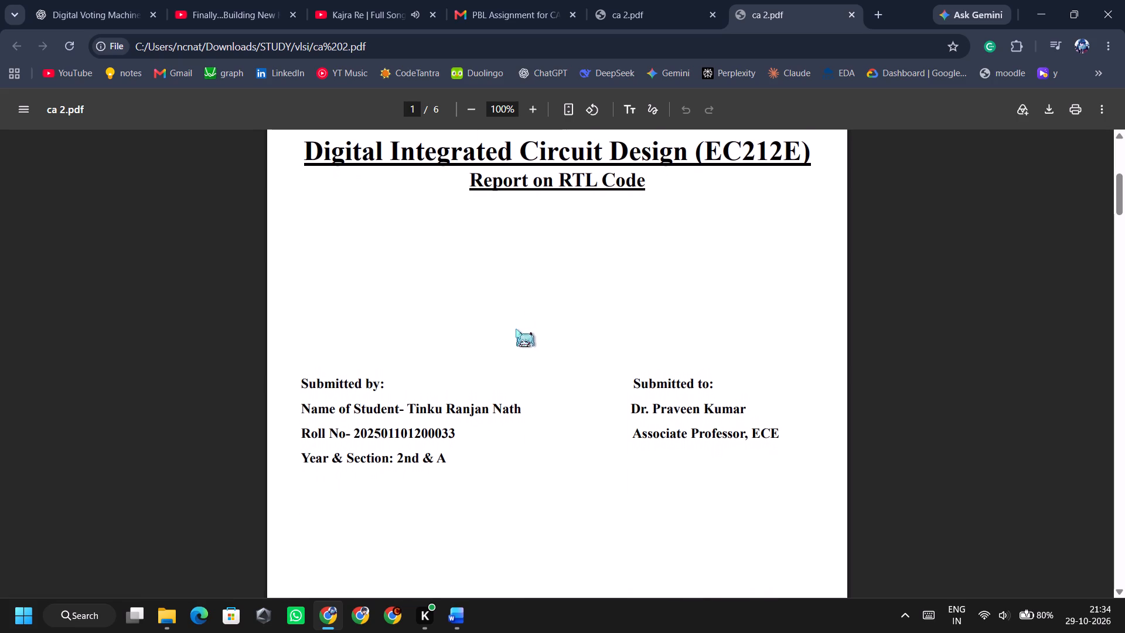
scroll(516, 329, down, 4)
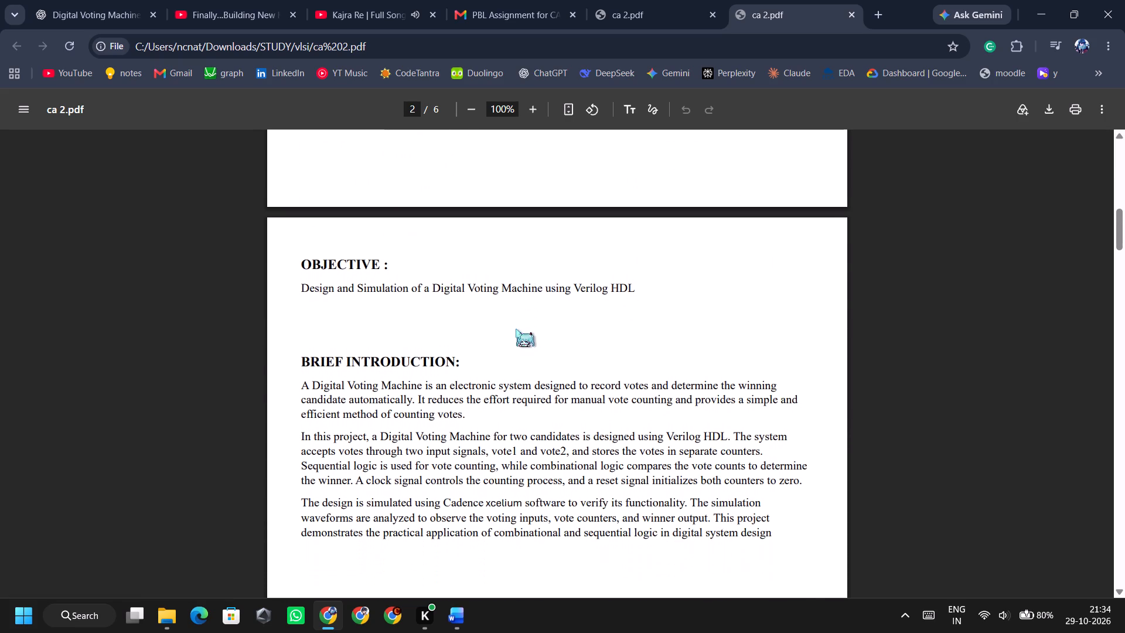
Read through the brief introduction and the Verilog RTL code on pages 2 and 3 of the PDF.
scroll(516, 329, down, 2)
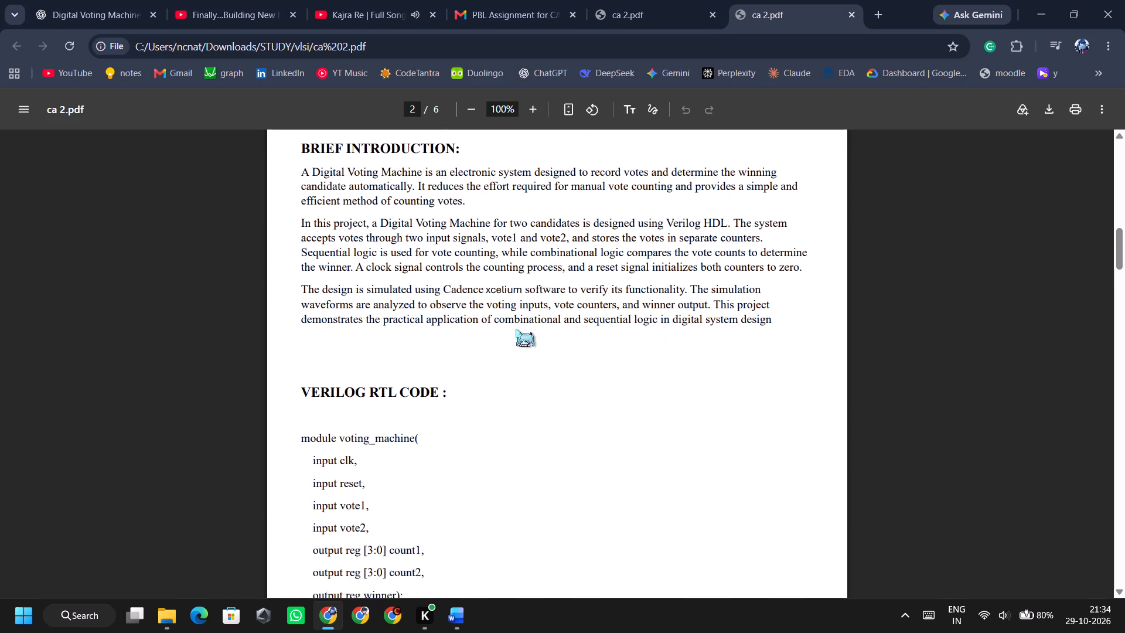
scroll(516, 329, down, 5)
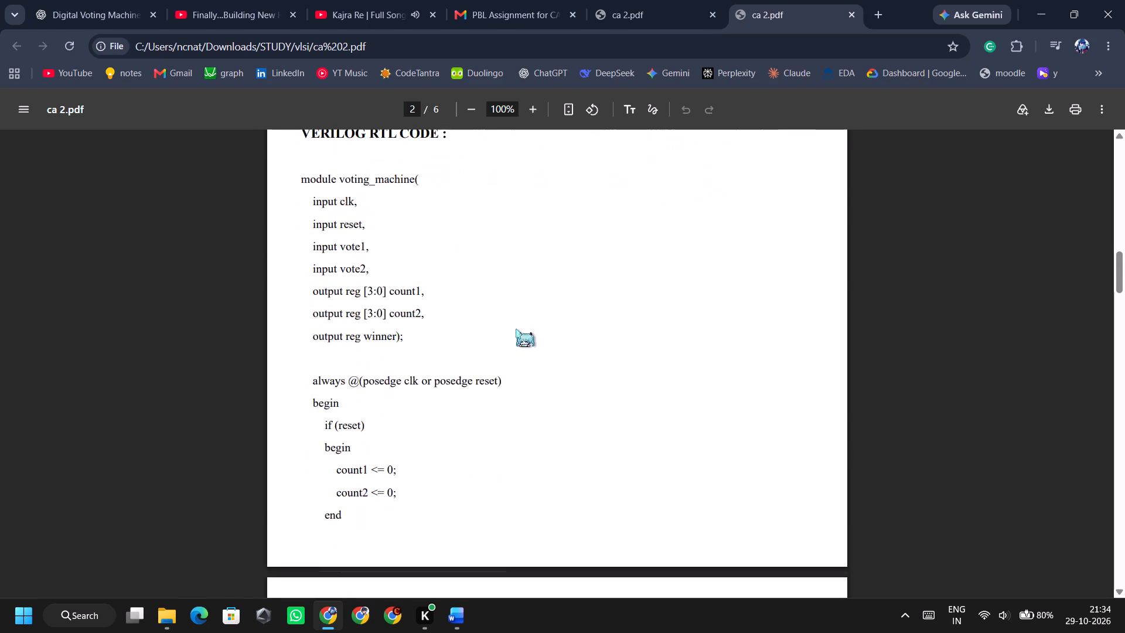
scroll(516, 329, down, 7)
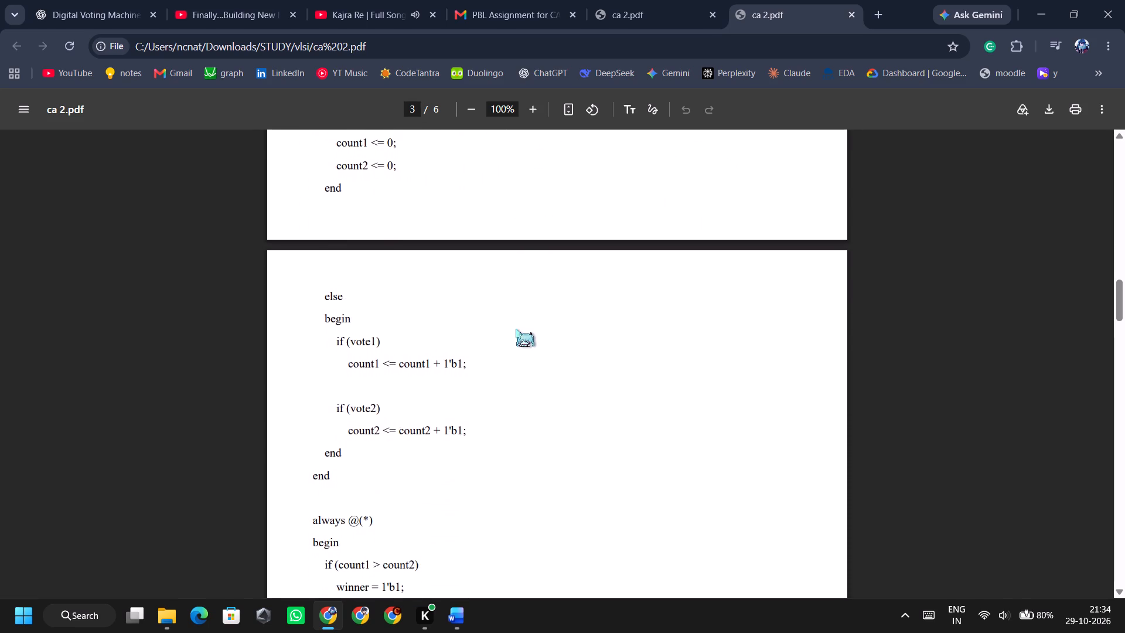
scroll(516, 329, down, 7)
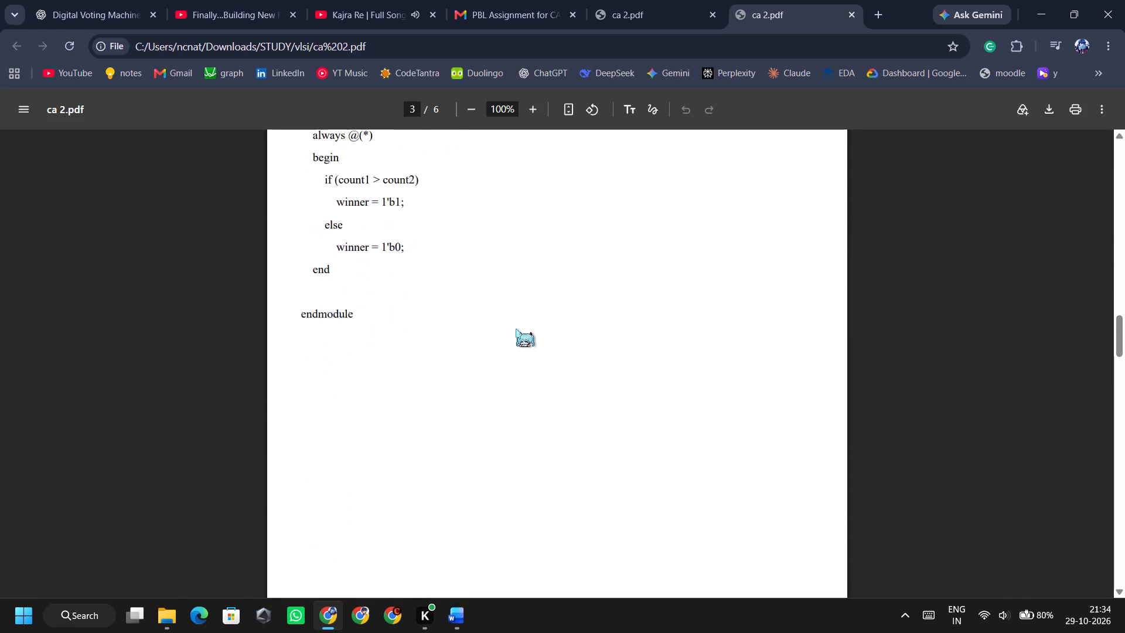
scroll(516, 329, down, 4)
scroll(516, 329, up, 6)
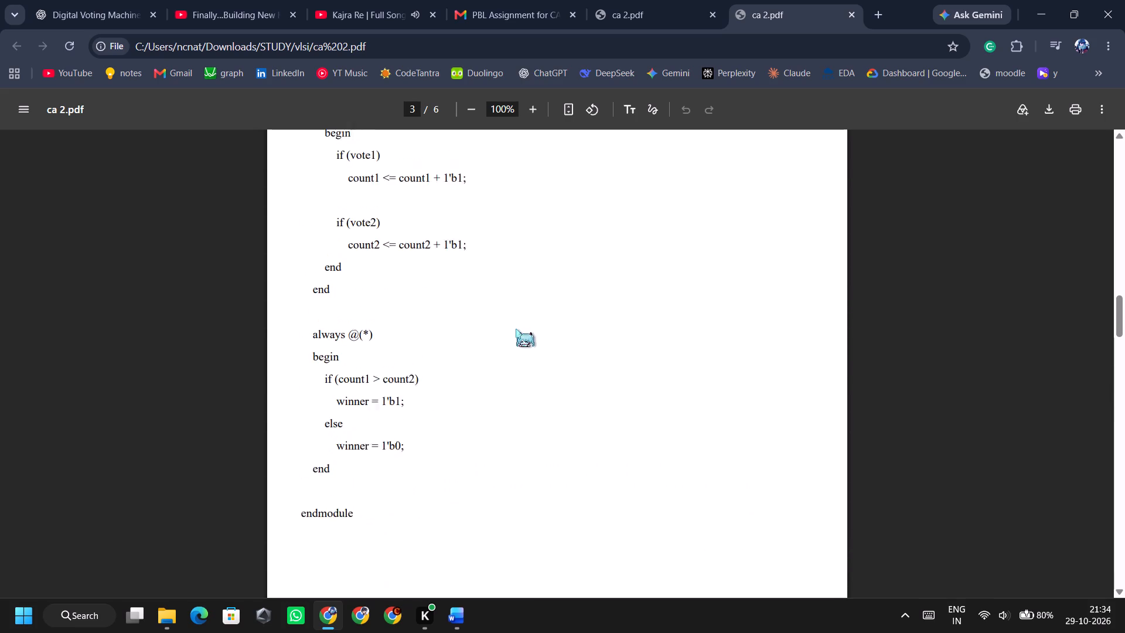
scroll(516, 329, up, 2)
Re-read the Verilog RTL code at an enlarged zoom, from the module declaration to endmodule.
scroll(516, 329, down, 1)
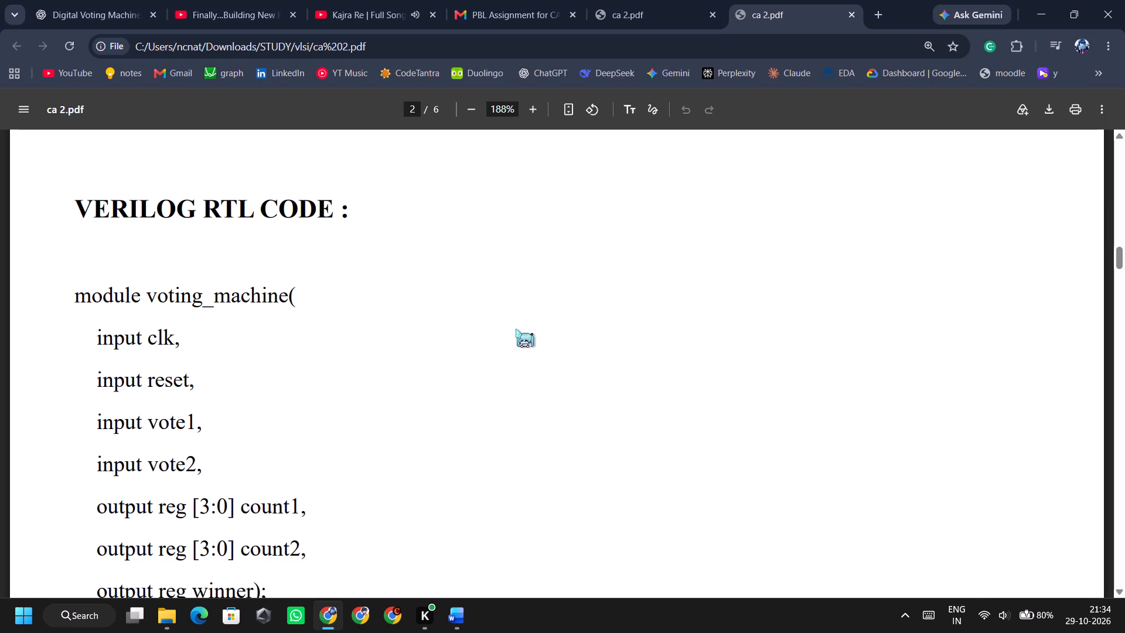
scroll(516, 328, down, 1)
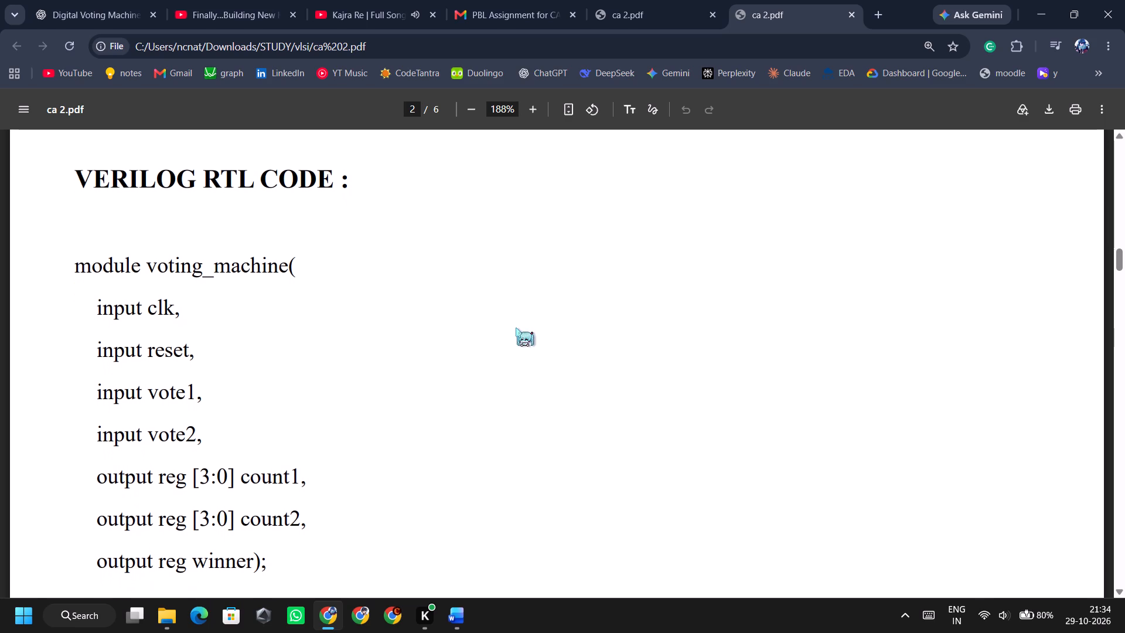
scroll(516, 328, down, 3)
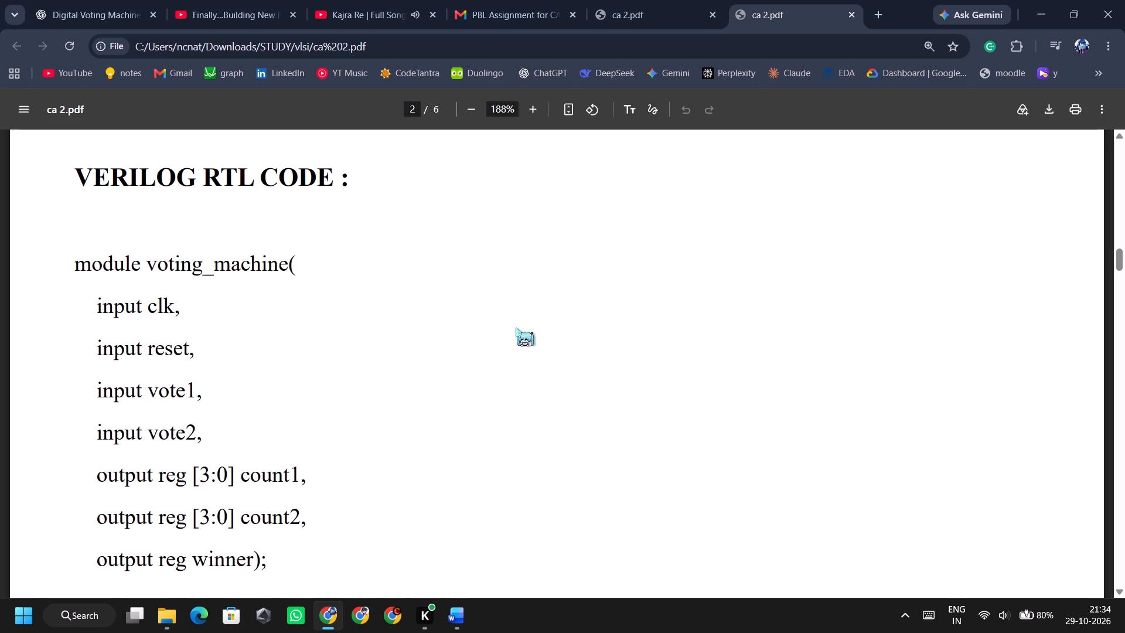
scroll(516, 328, down, 4)
scroll(516, 328, up, 1)
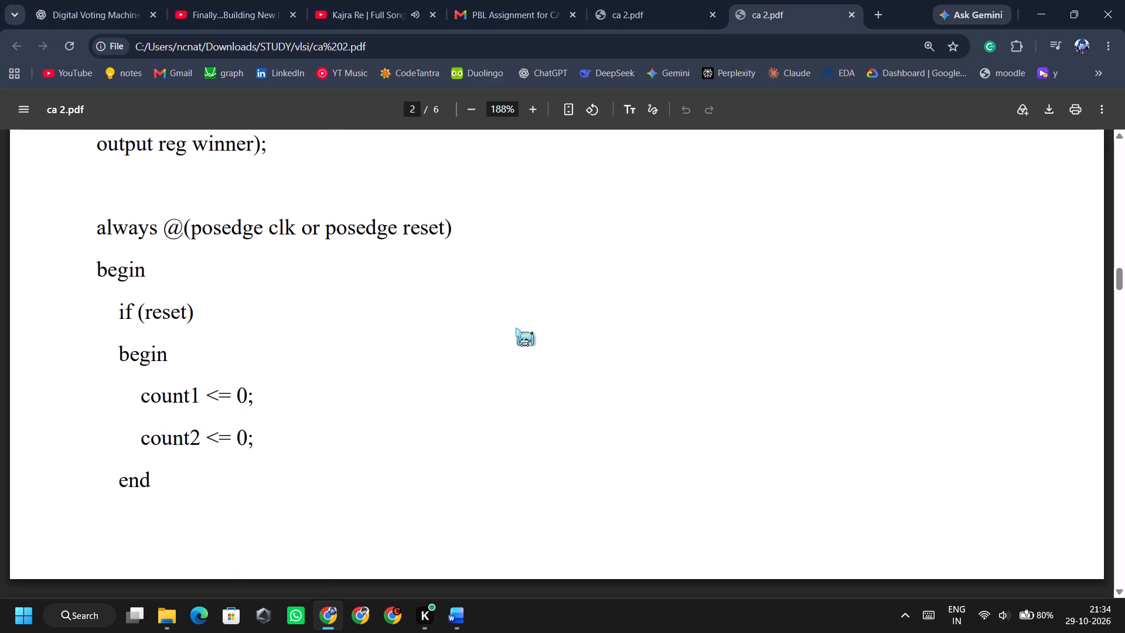
scroll(516, 328, down, 6)
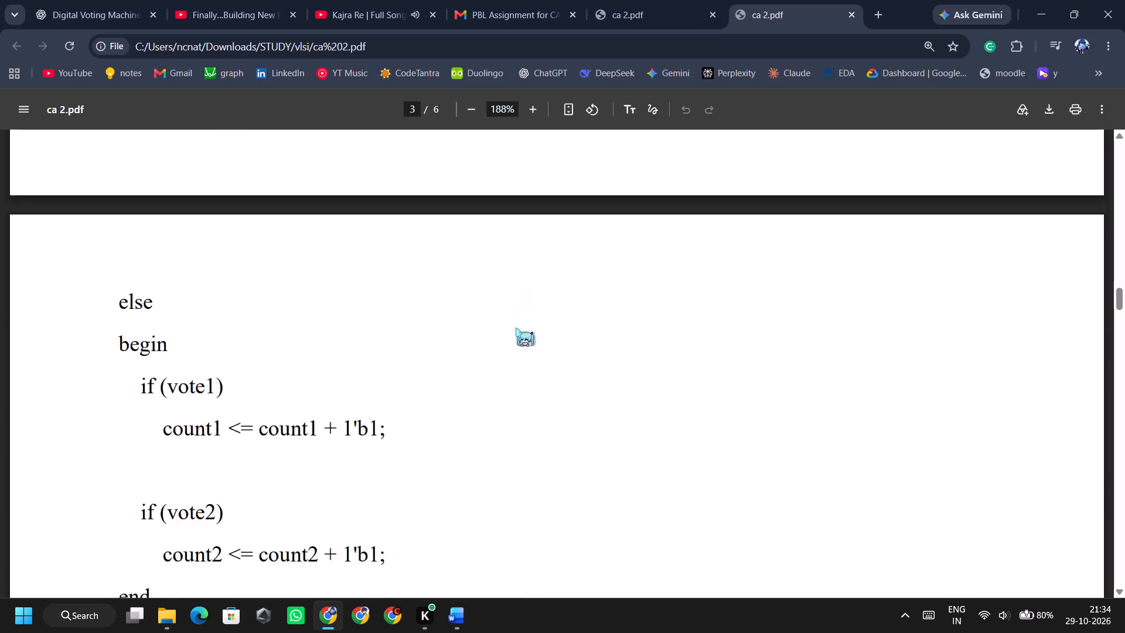
scroll(516, 328, down, 6)
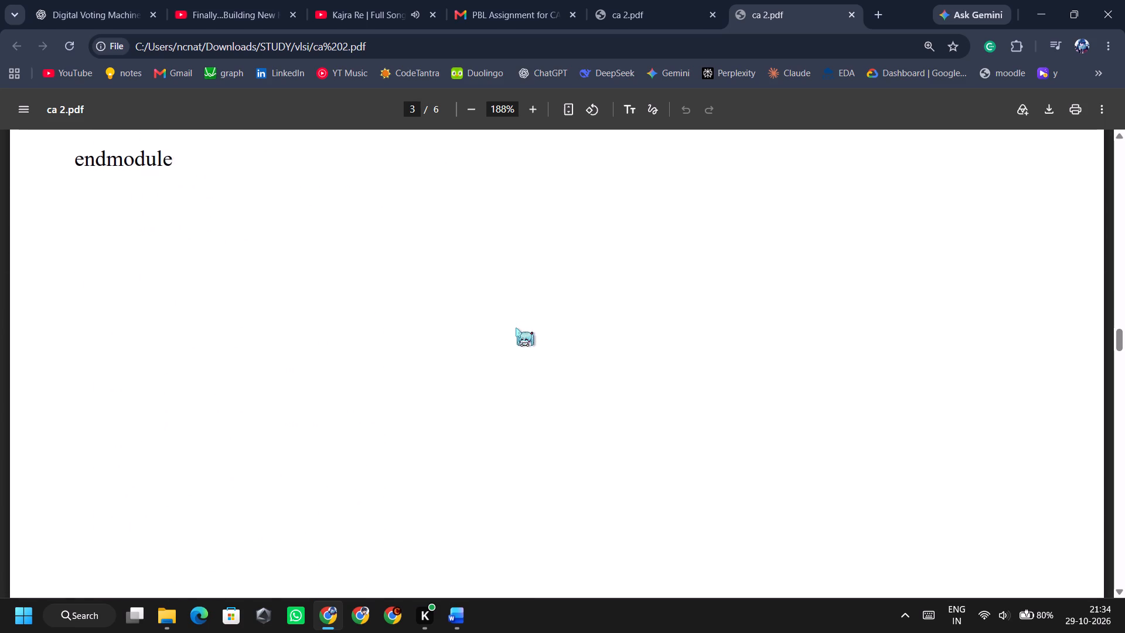
Read through the Verilog testbench code on pages 4 and 5 of the PDF, from the timescale line to endmodule.
scroll(516, 328, down, 4)
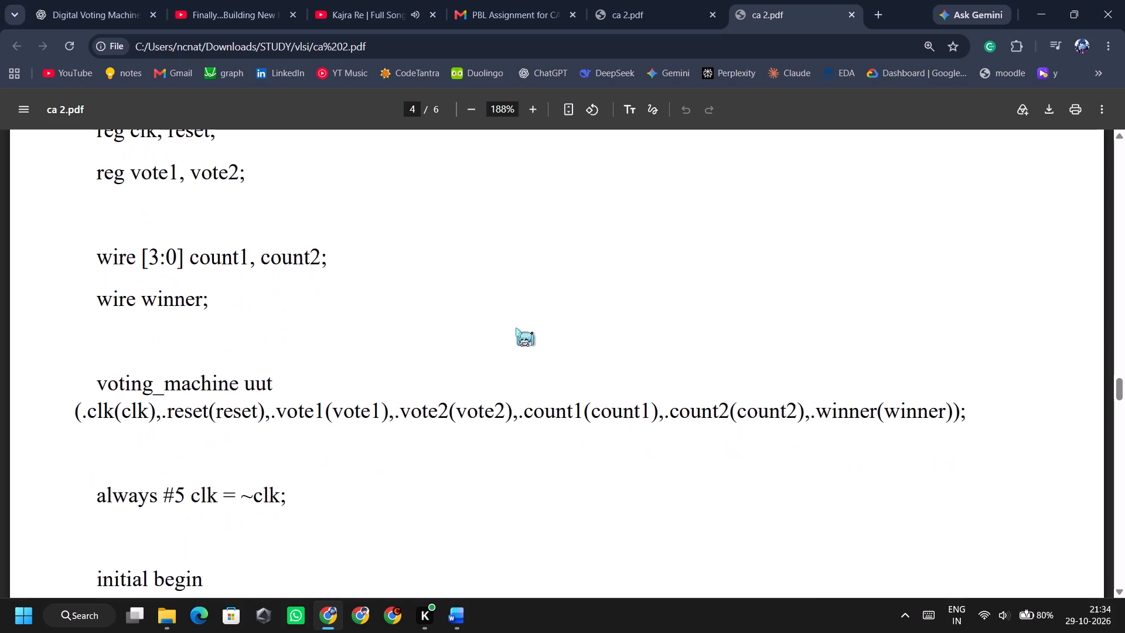
scroll(516, 328, up, 2)
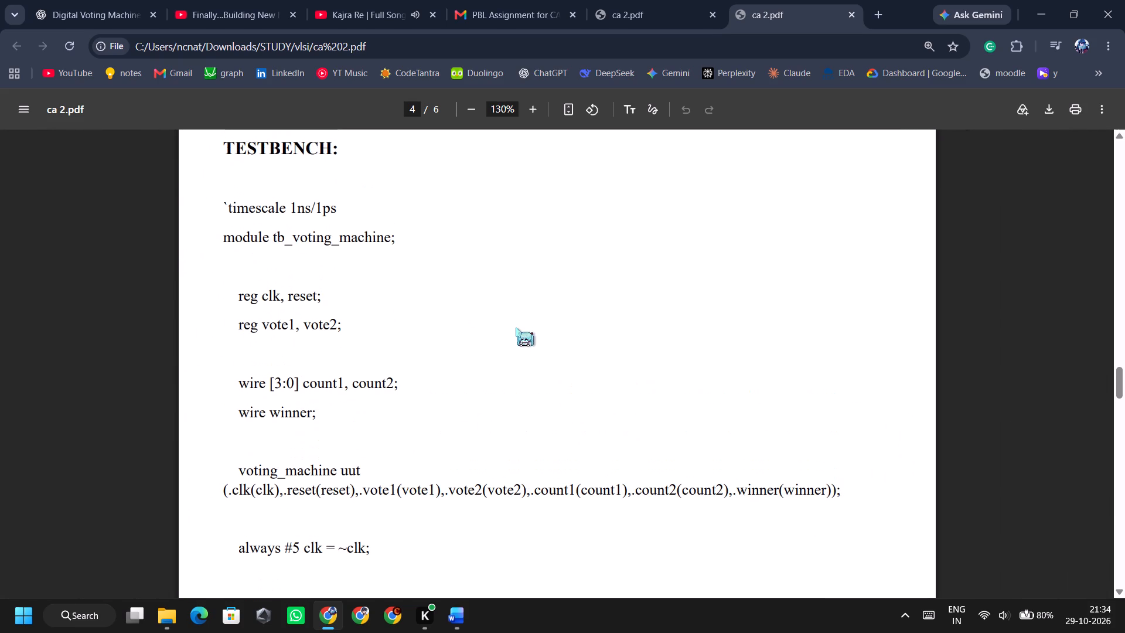
scroll(516, 328, down, 1)
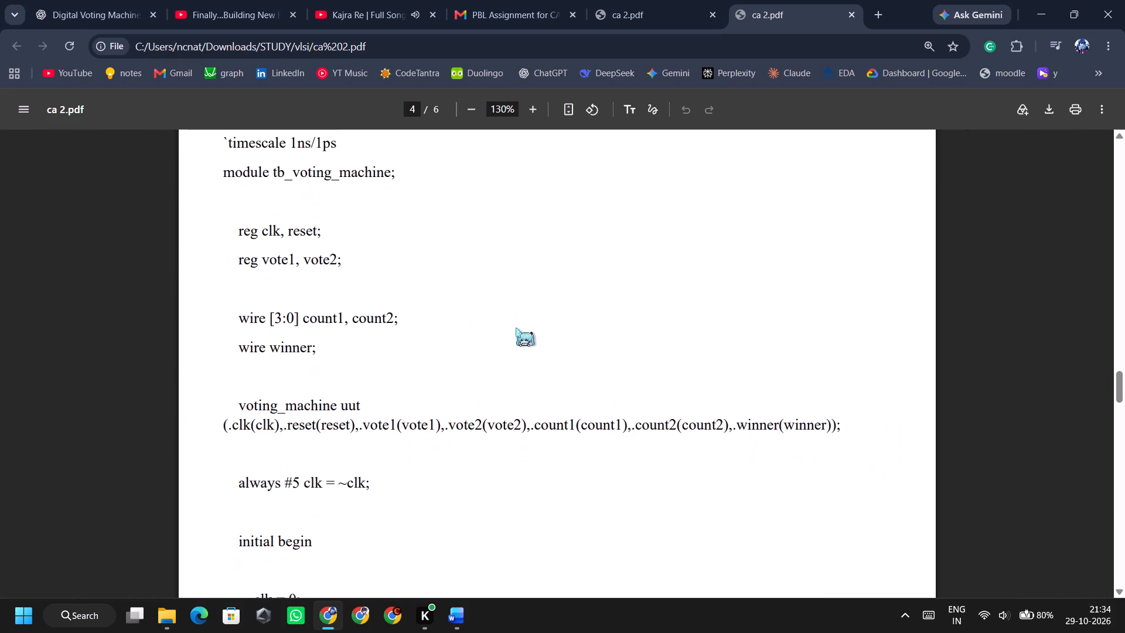
scroll(516, 328, down, 3)
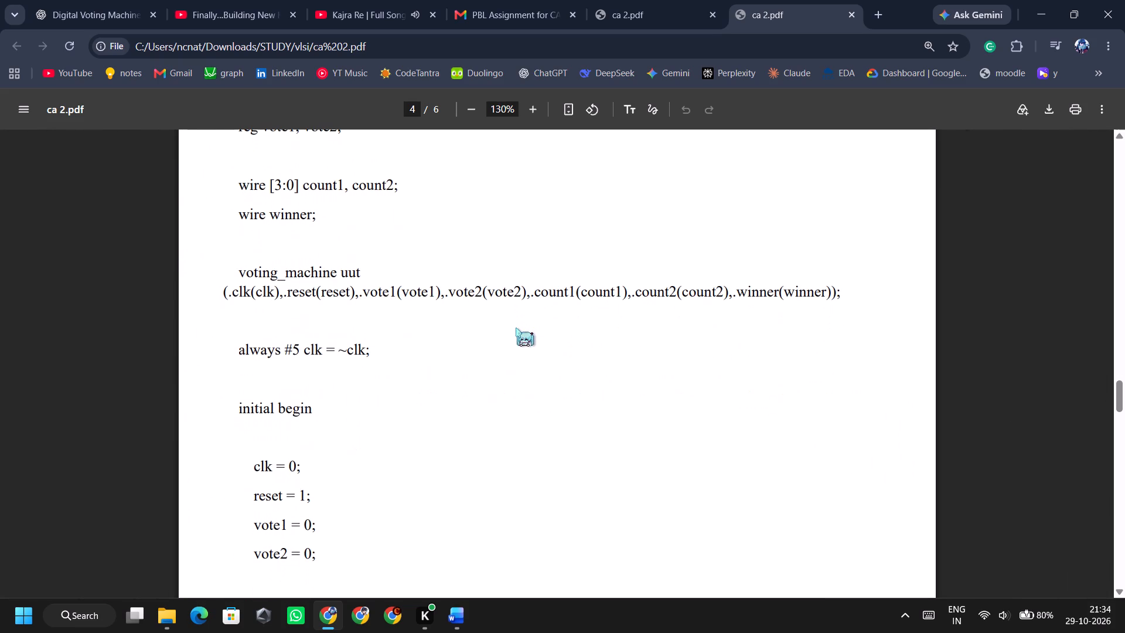
scroll(516, 328, down, 5)
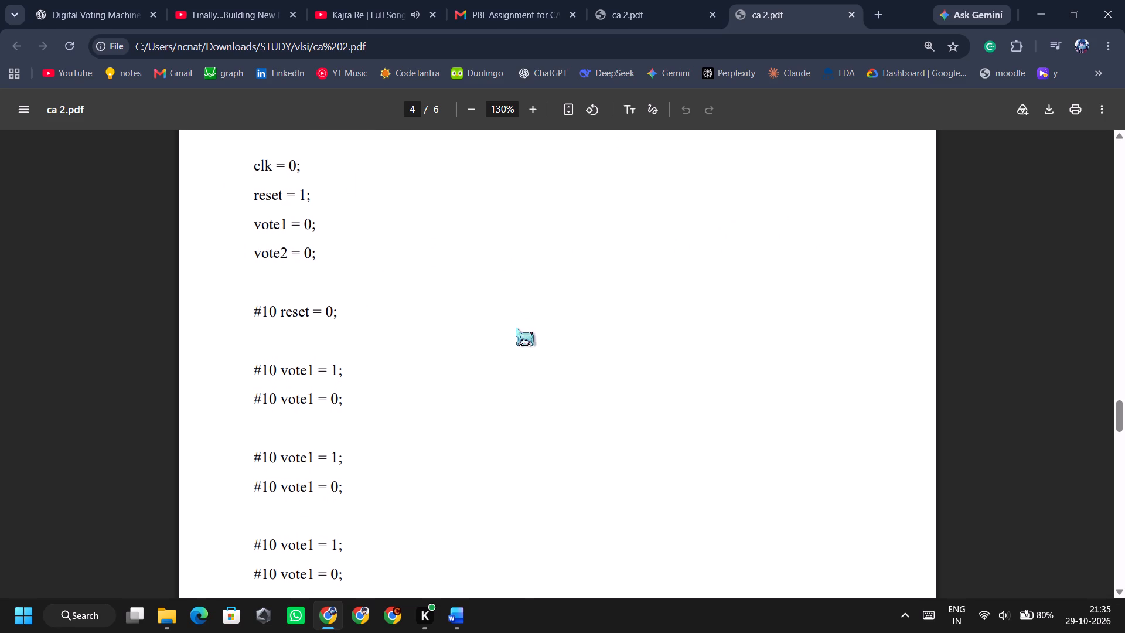
scroll(516, 328, down, 5)
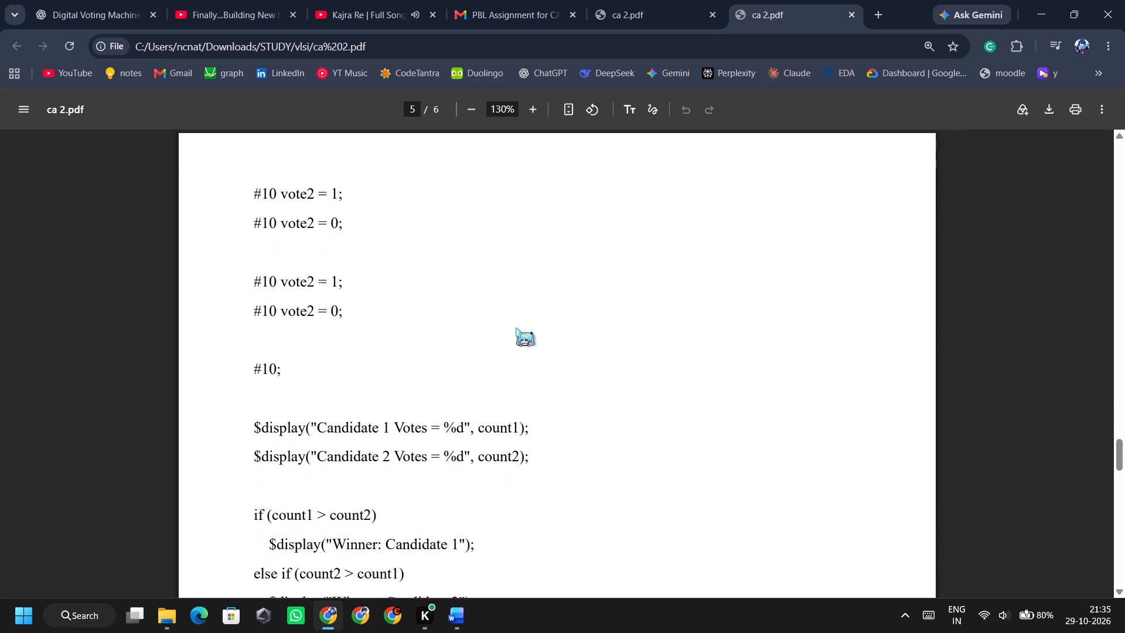
scroll(516, 328, down, 2)
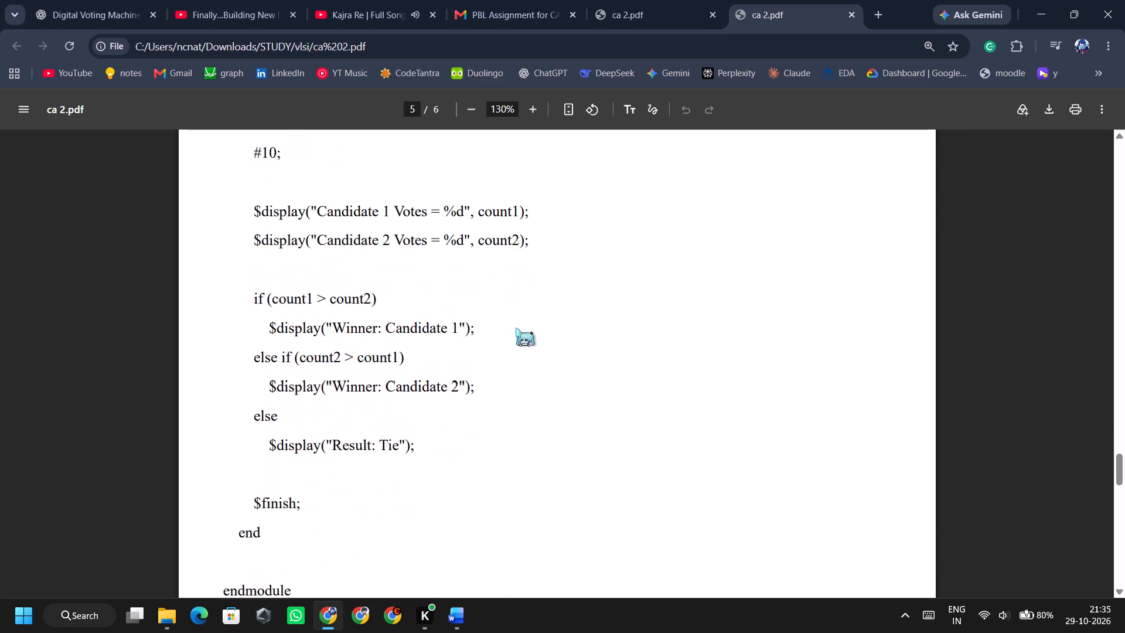
Review the RESULT section and simulation results table on page 6, and return to the cover page.
scroll(516, 328, down, 12)
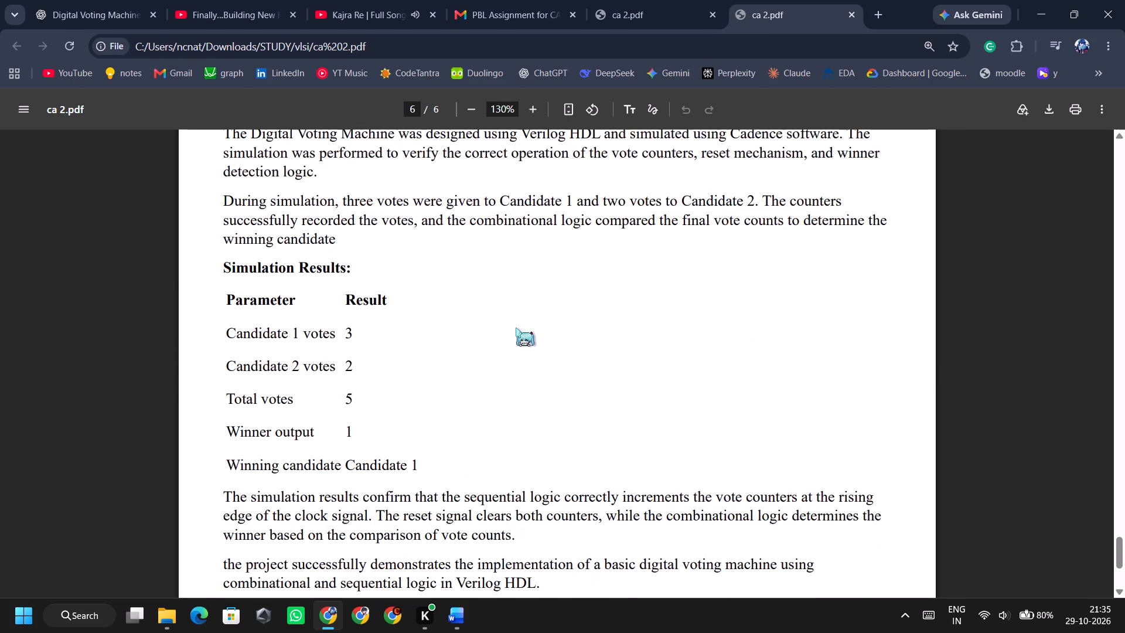
scroll(516, 328, down, 1)
scroll(516, 328, up, 1)
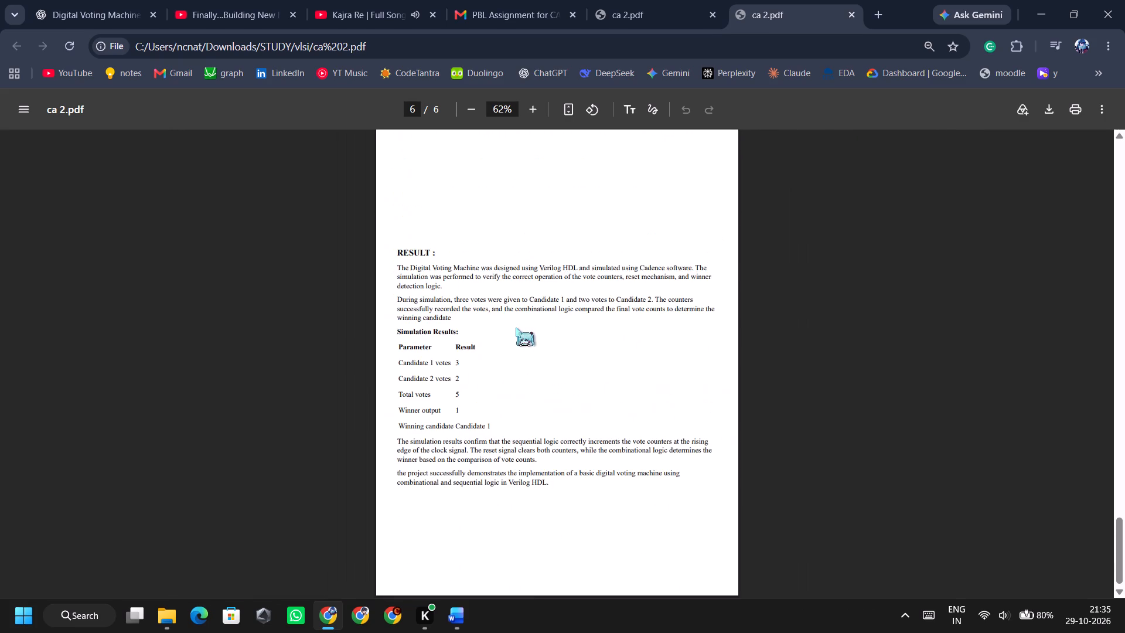
scroll(516, 328, up, 11)
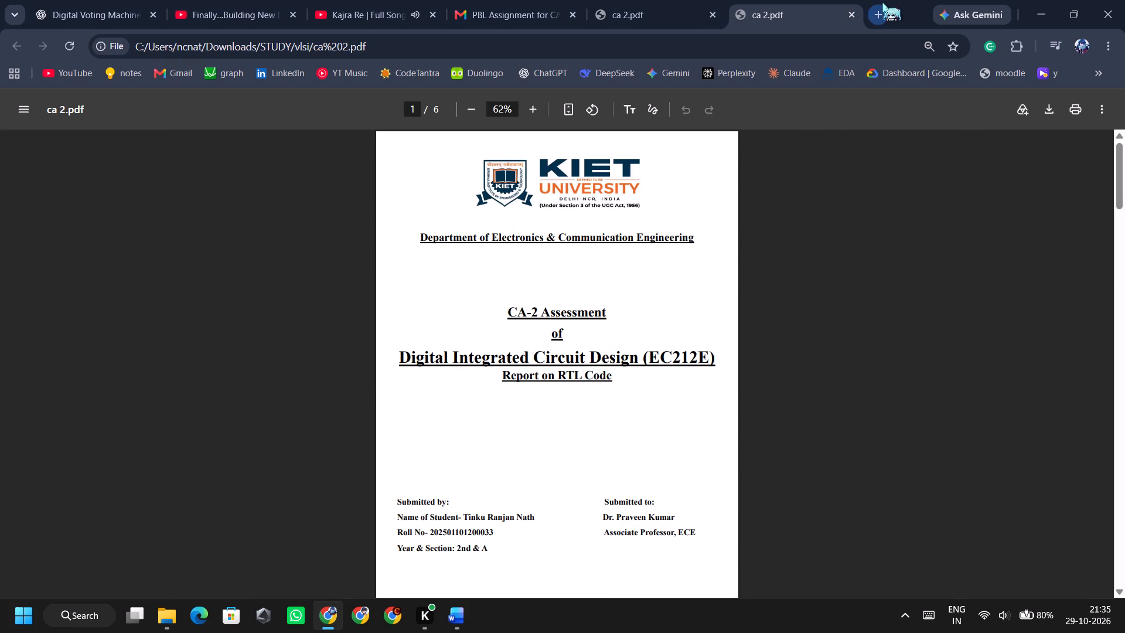
Open a new tab, switch to the second Chrome profile's window and show its remaining bookmarks.
click(882, 3)
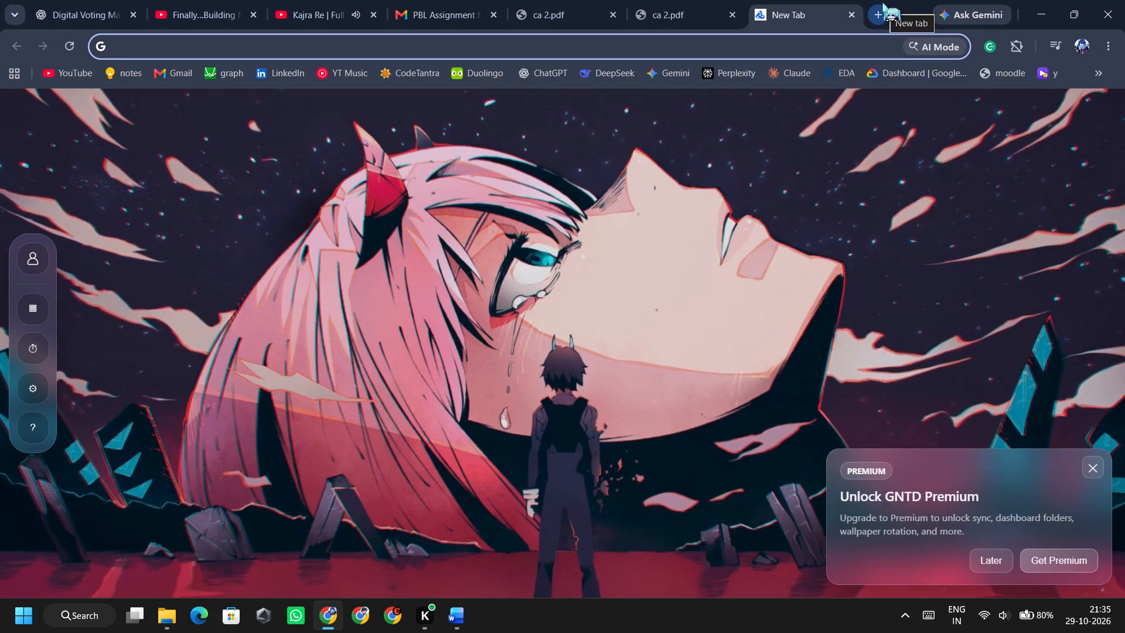
click(346, 612)
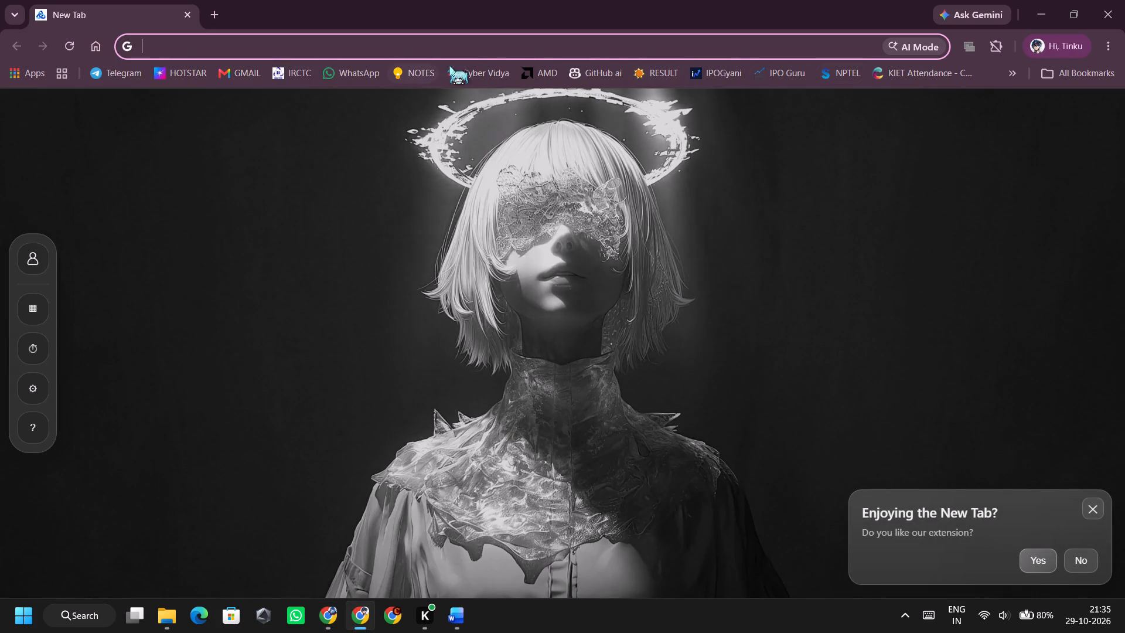